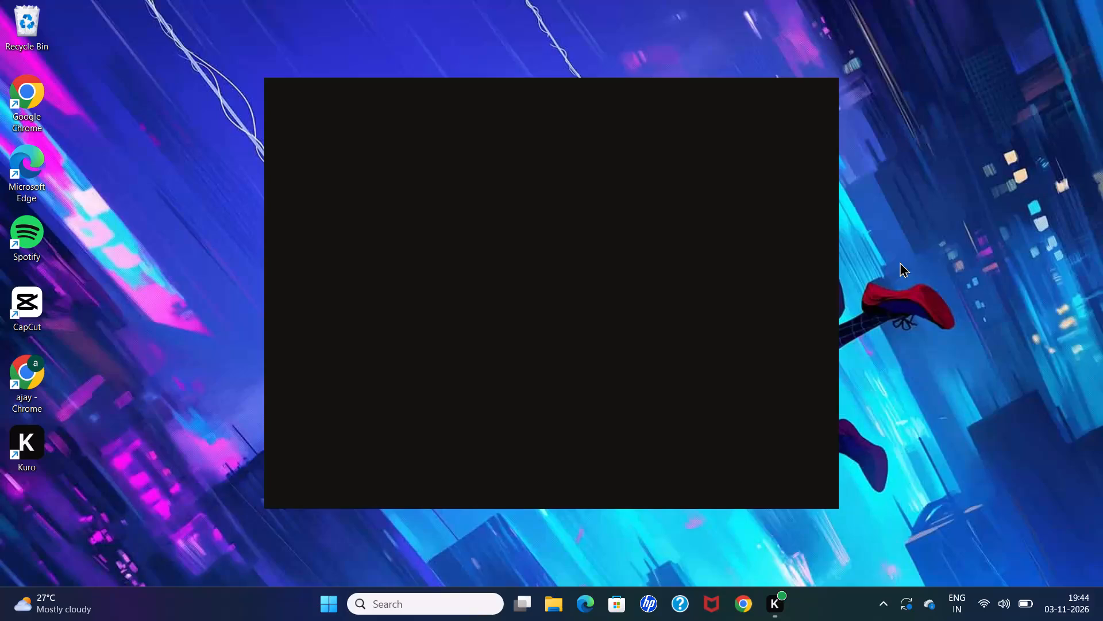
Refresh the Windows desktop several times.
right_click(900, 262)
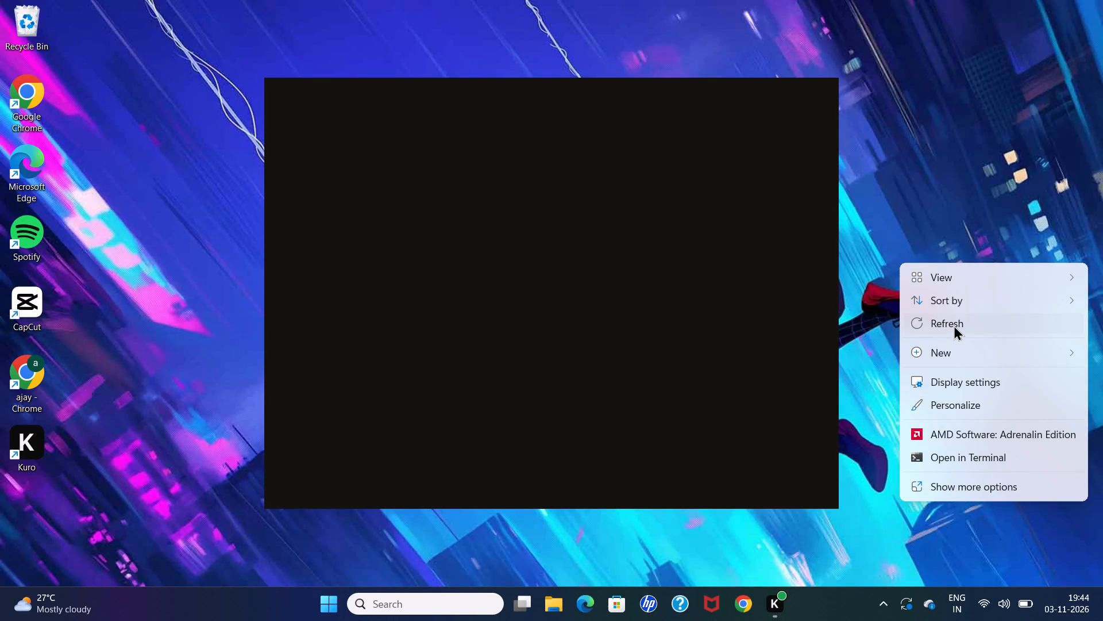
left_click(954, 325)
right_click(954, 325)
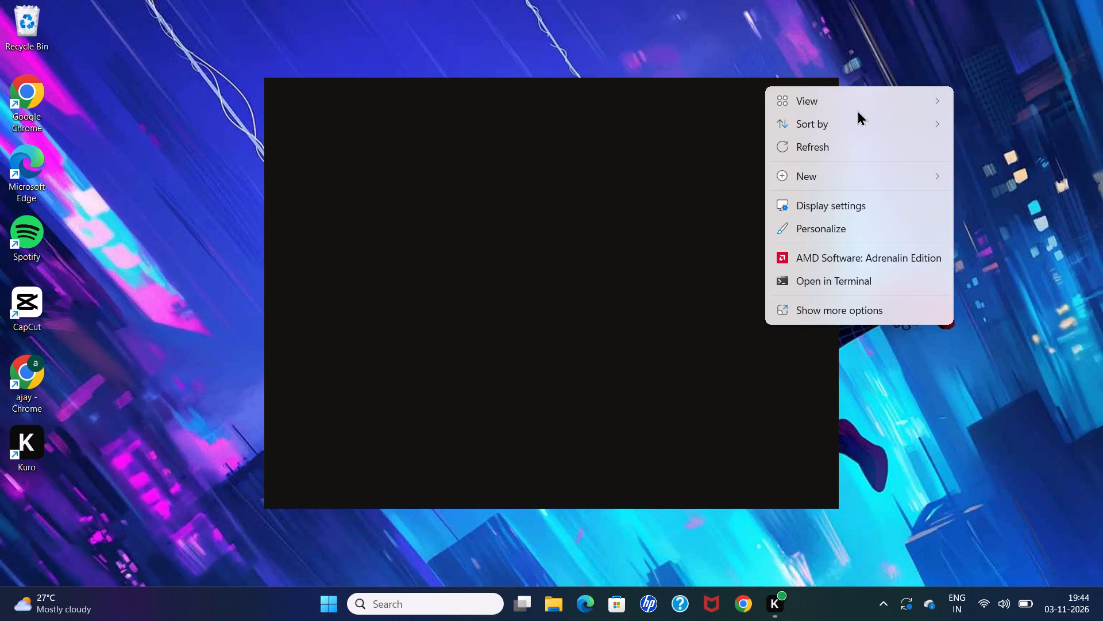
left_click(848, 146)
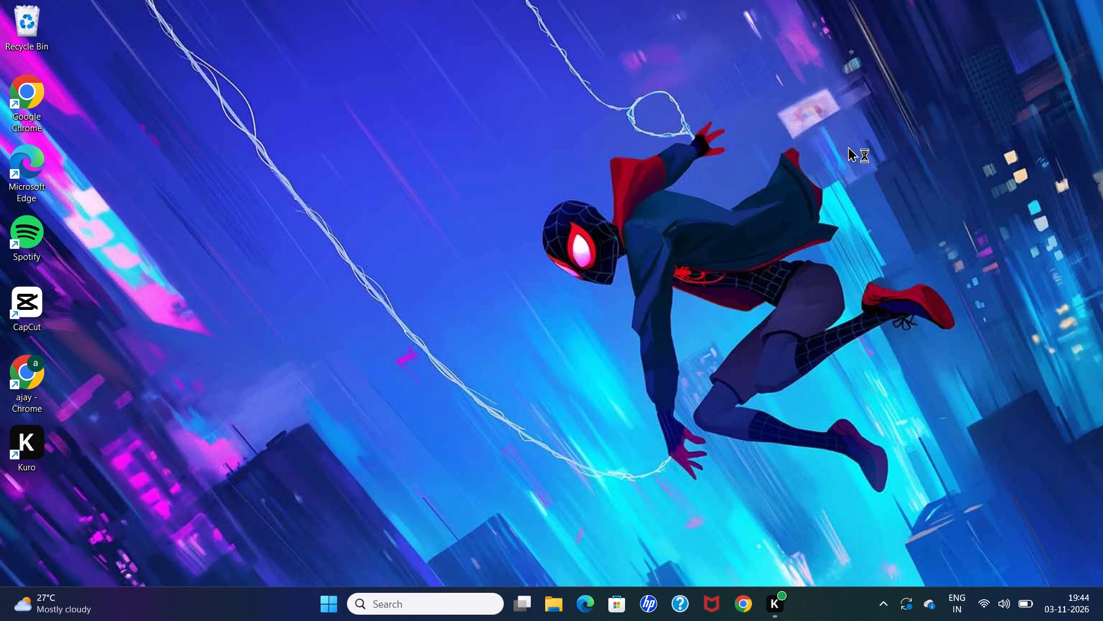
right_click(398, 244)
left_click(429, 308)
right_click(428, 222)
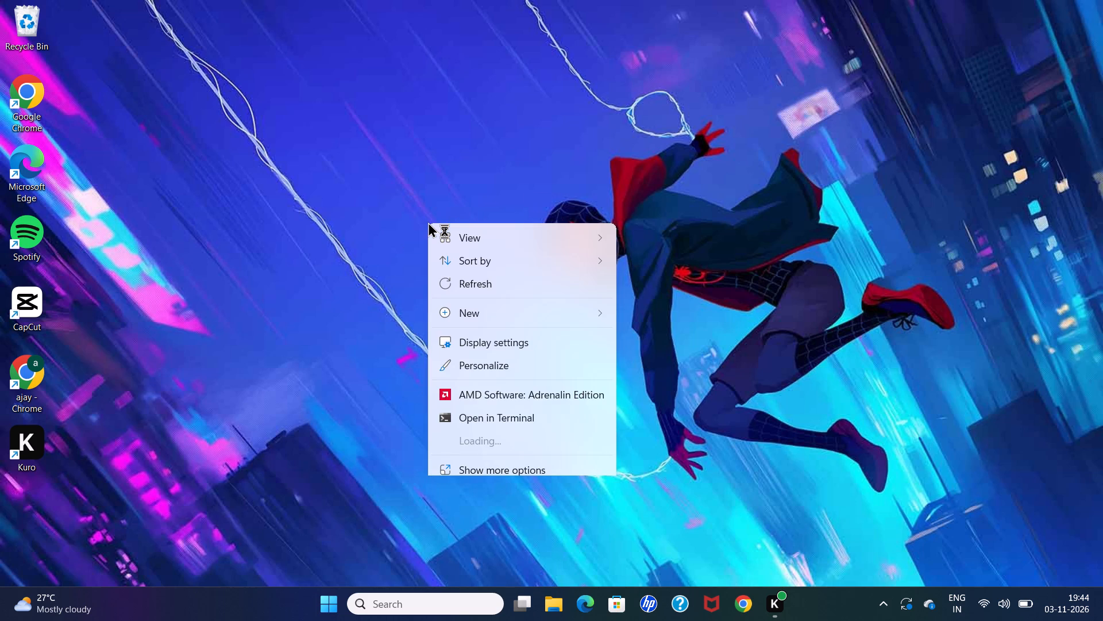
left_click(483, 282)
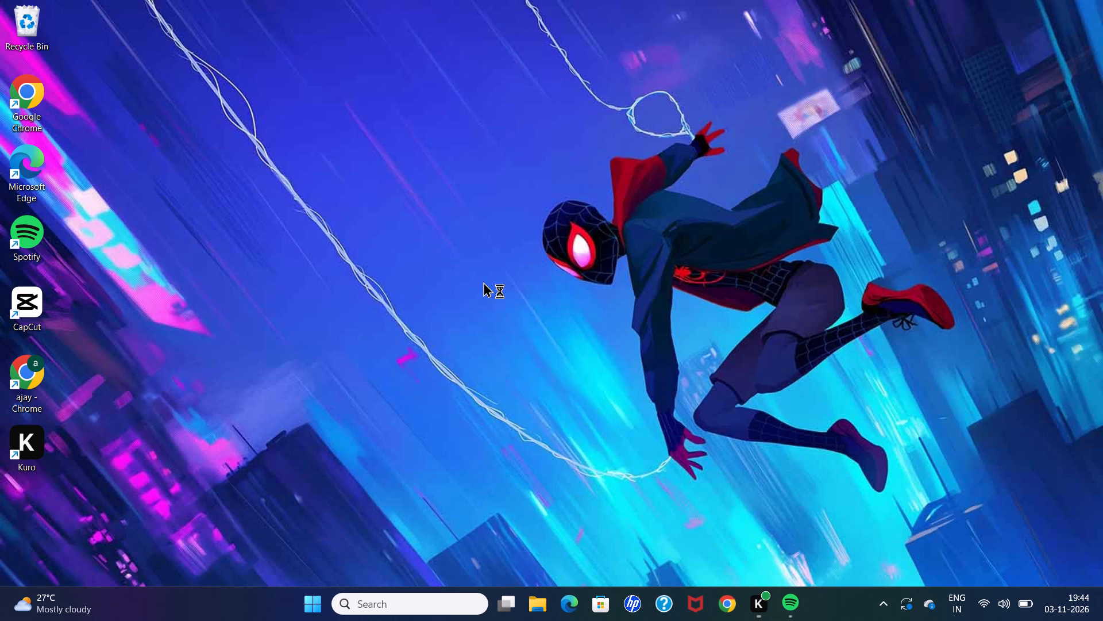
right_click(483, 282)
left_click(516, 335)
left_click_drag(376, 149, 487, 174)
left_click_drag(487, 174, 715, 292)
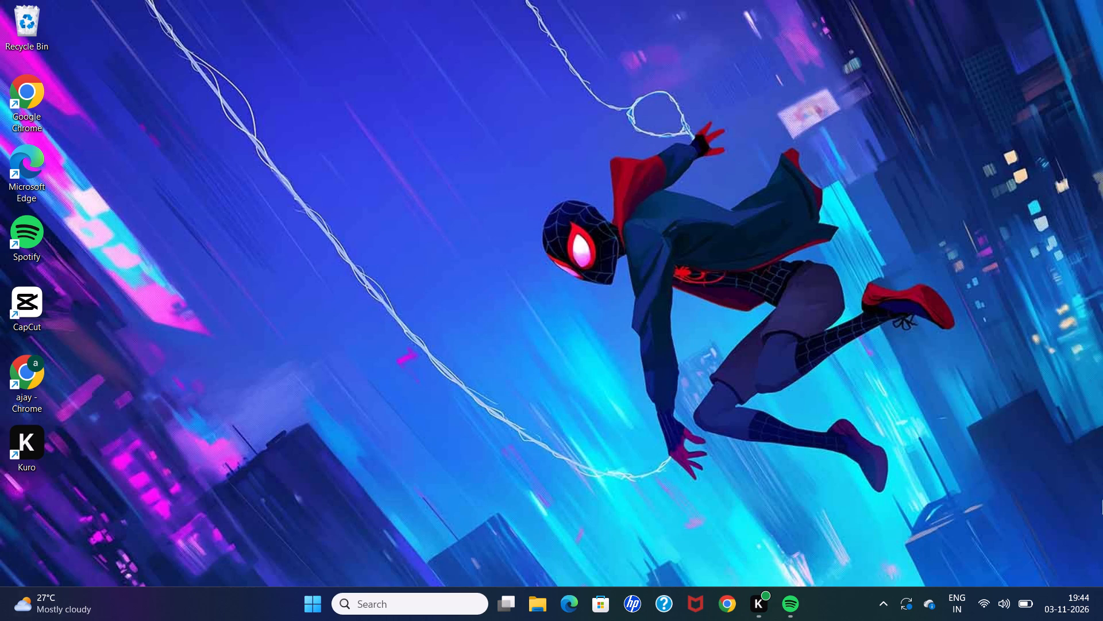
Select the Kuro shortcut on the desktop.
left_click(39, 448)
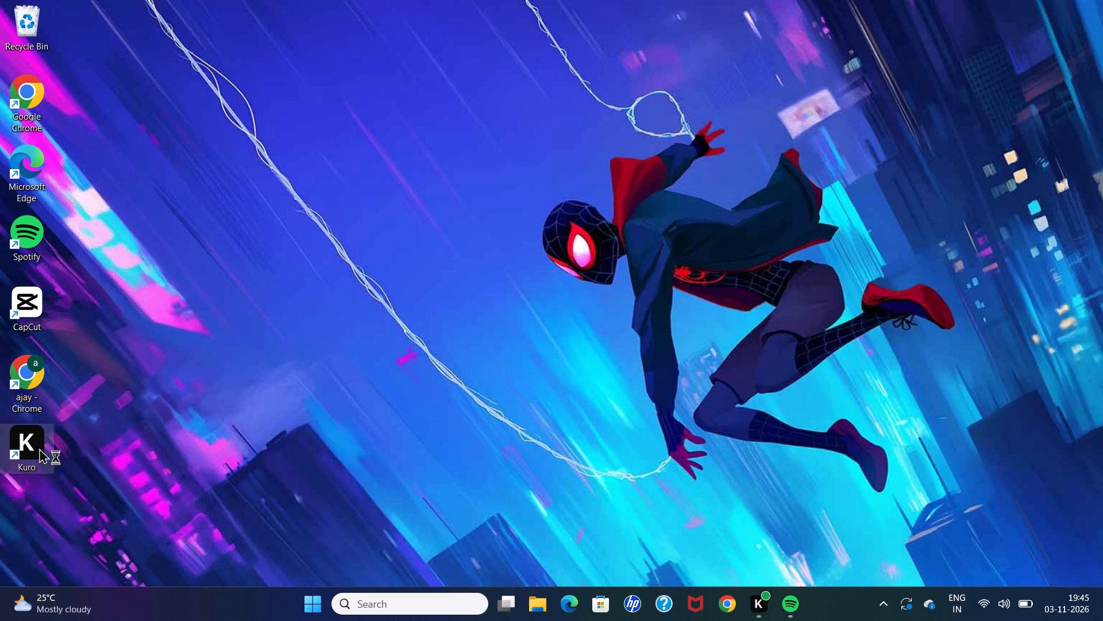
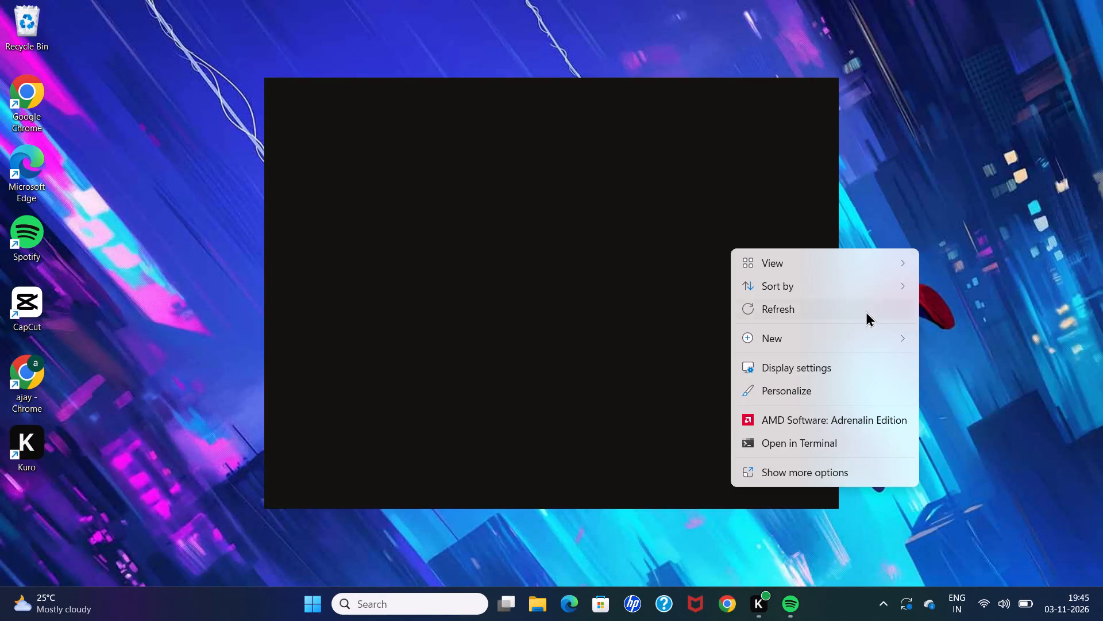
Refresh the Windows desktop.
left_click(863, 310)
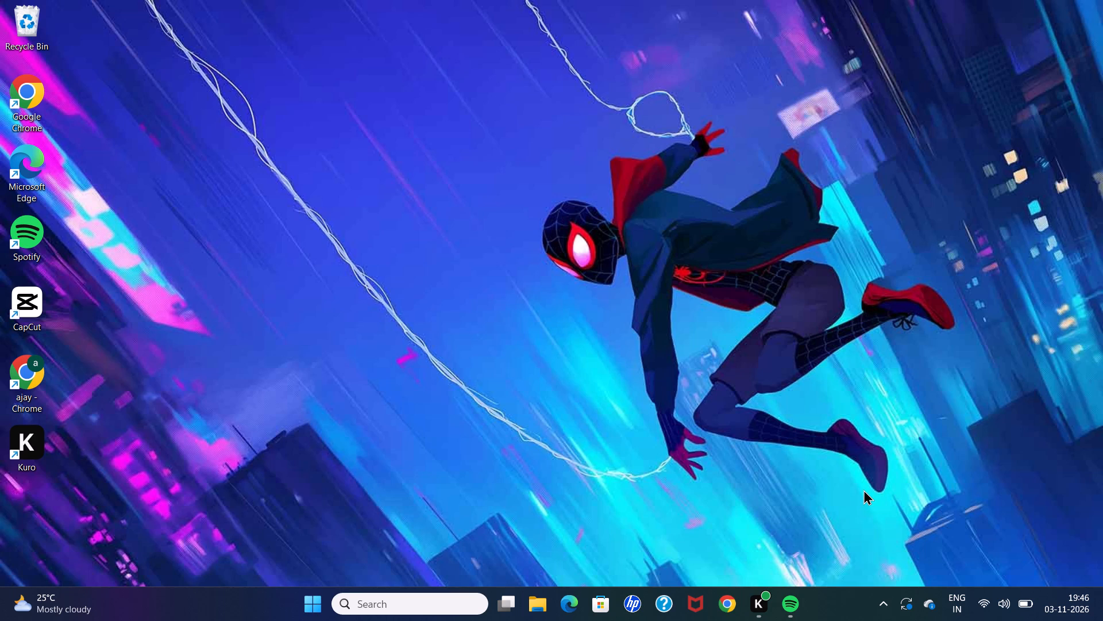
Launch Google Chrome so that its profile chooser opens.
left_click(735, 606)
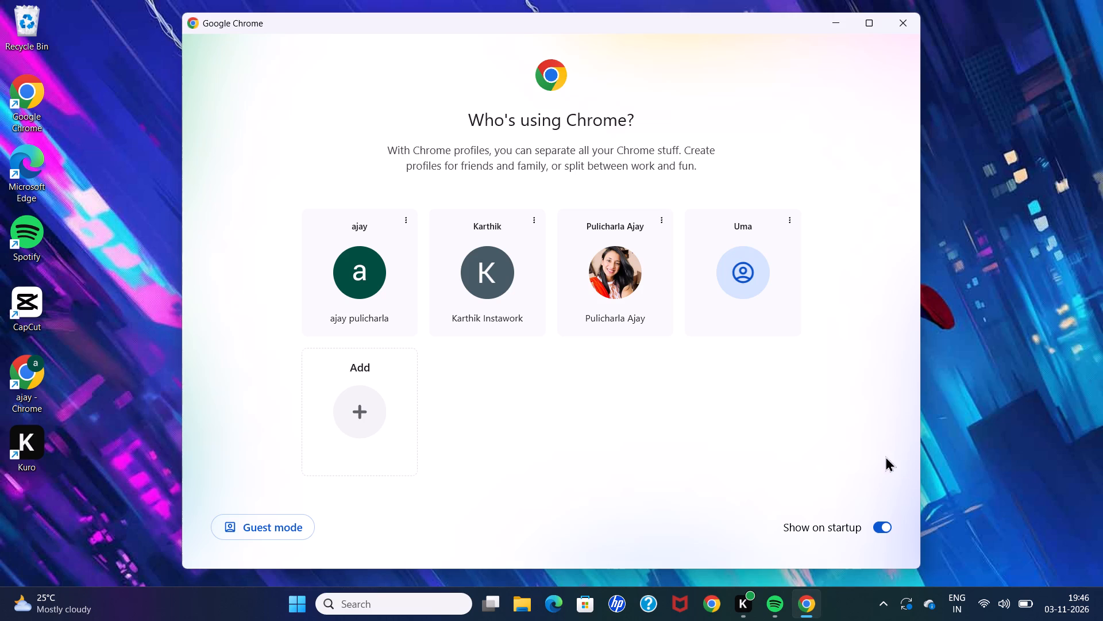
left_click(944, 409)
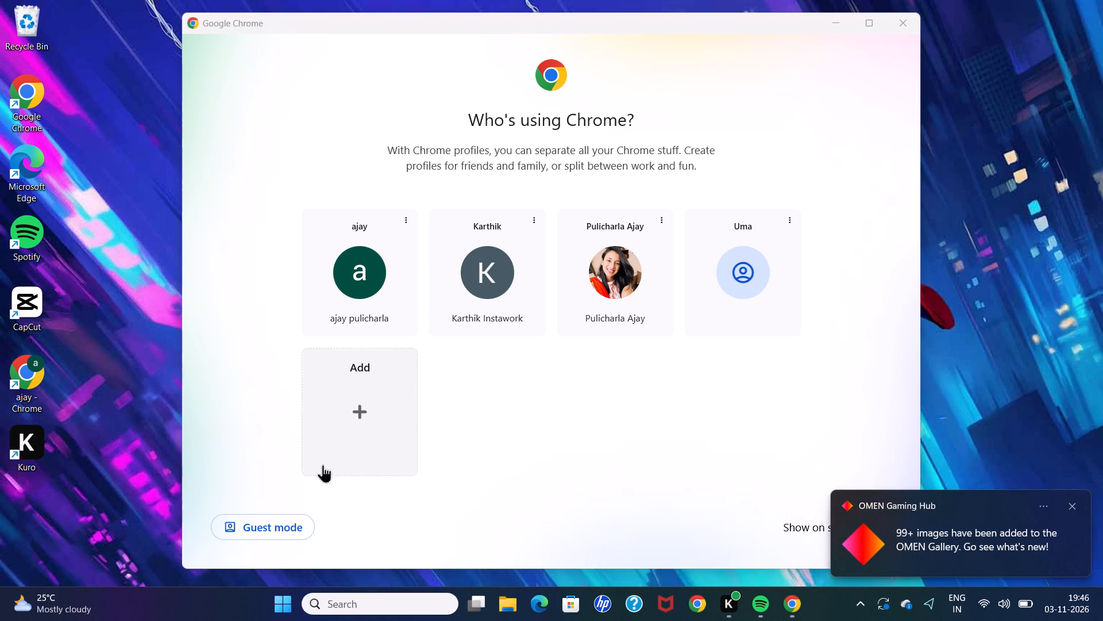
Start adding a new Chrome profile from the profile chooser.
left_click(372, 412)
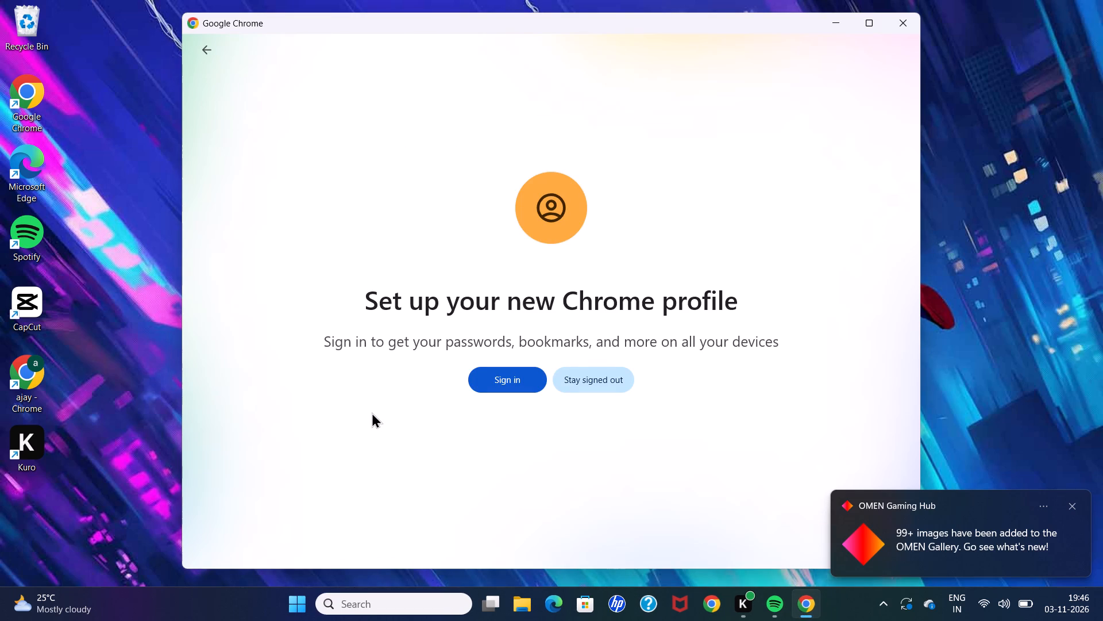
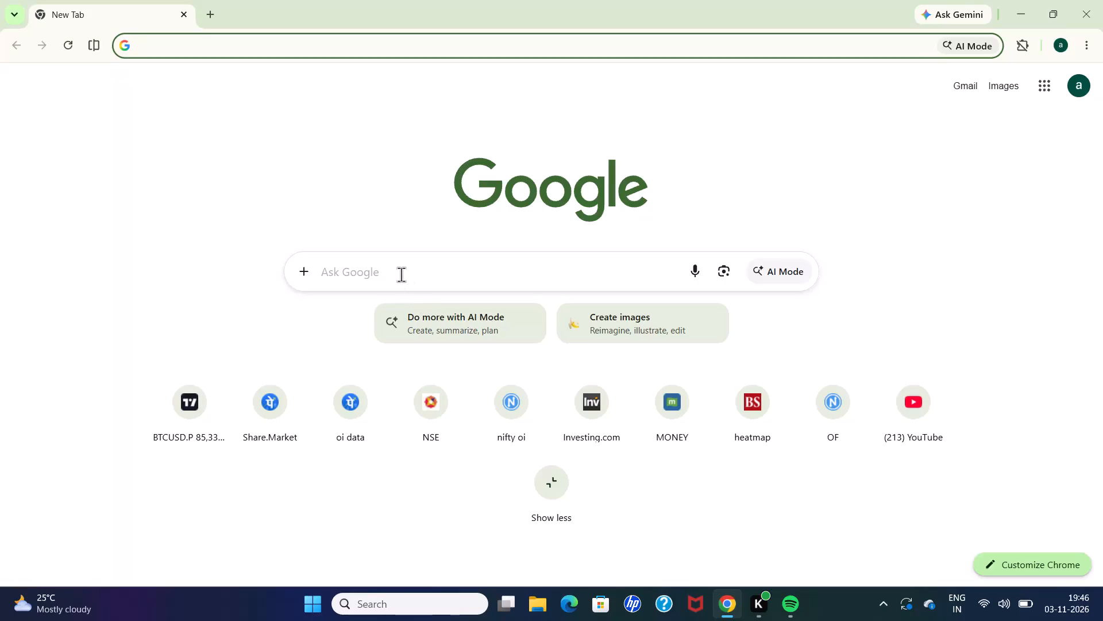
Search Google for whatsapp from the new tab page.
left_click(401, 274)
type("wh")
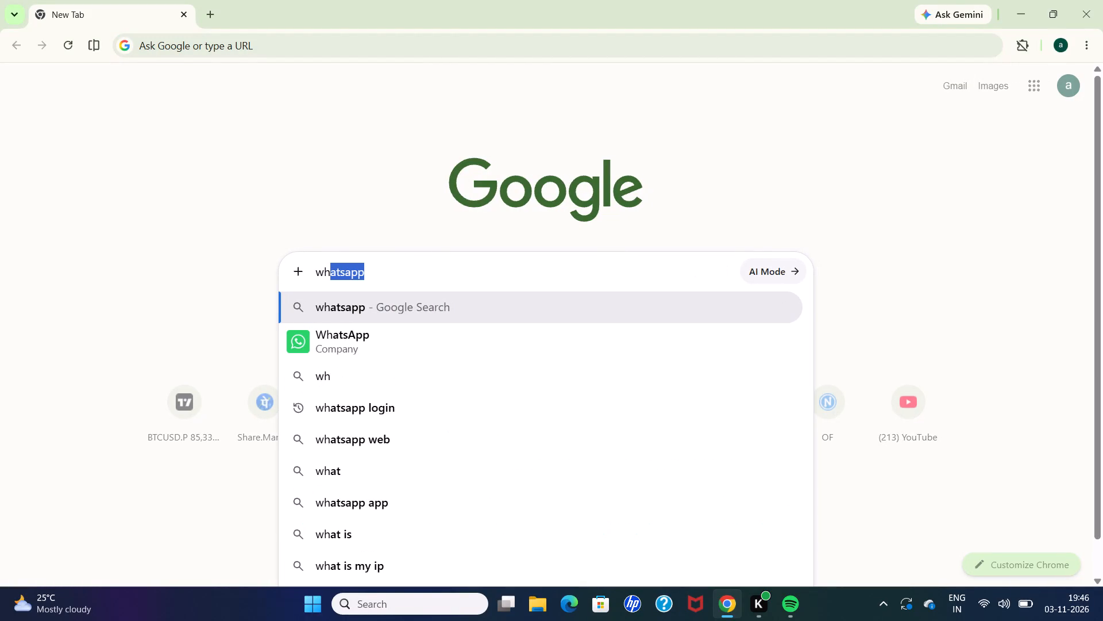
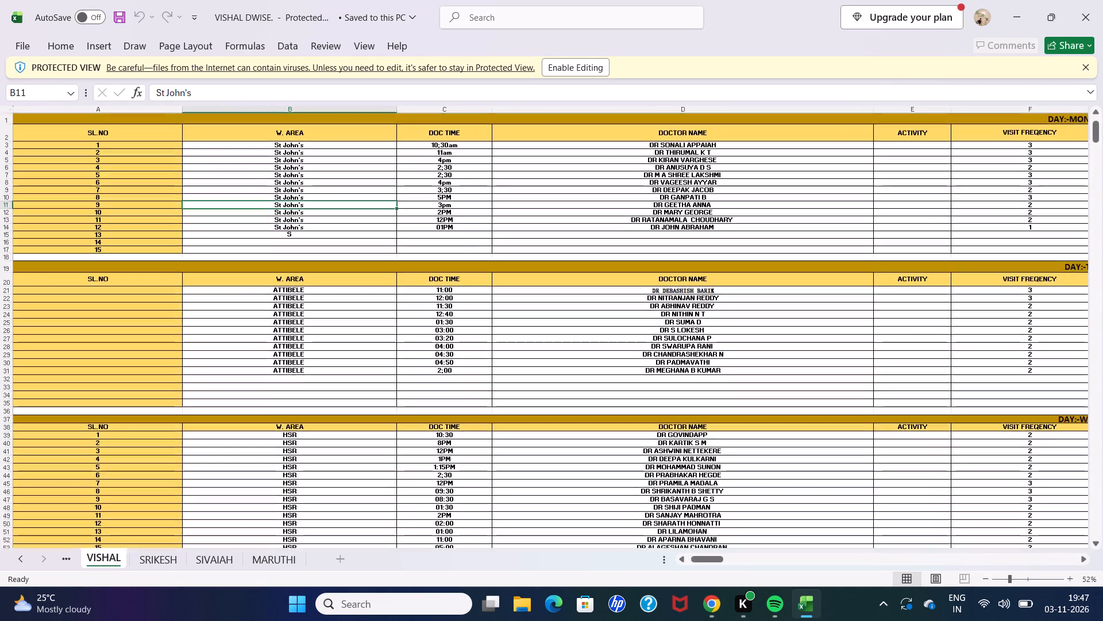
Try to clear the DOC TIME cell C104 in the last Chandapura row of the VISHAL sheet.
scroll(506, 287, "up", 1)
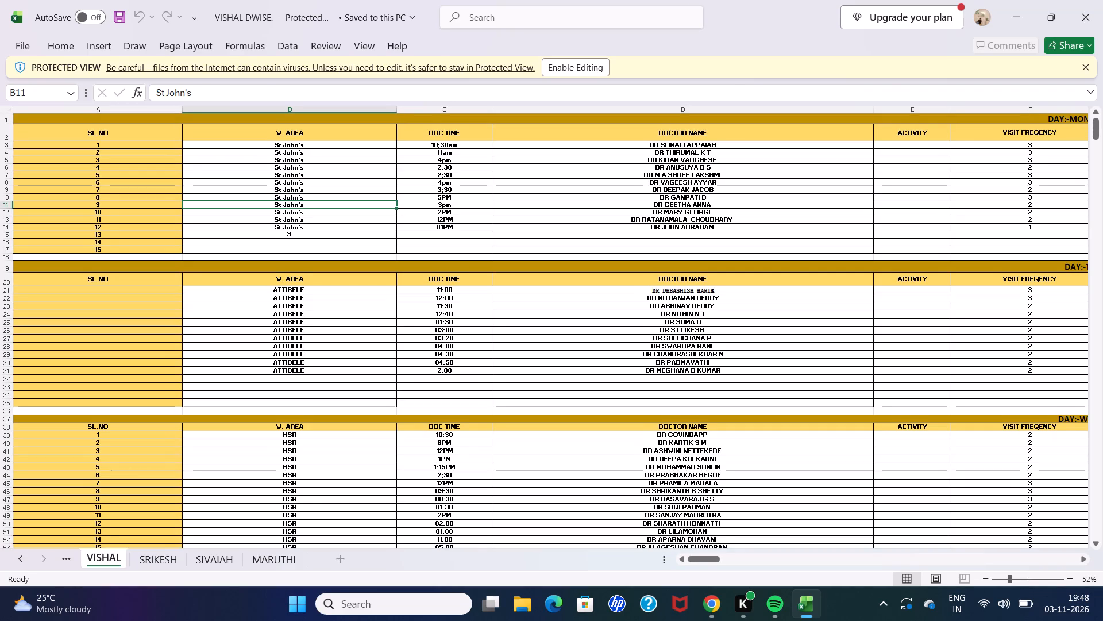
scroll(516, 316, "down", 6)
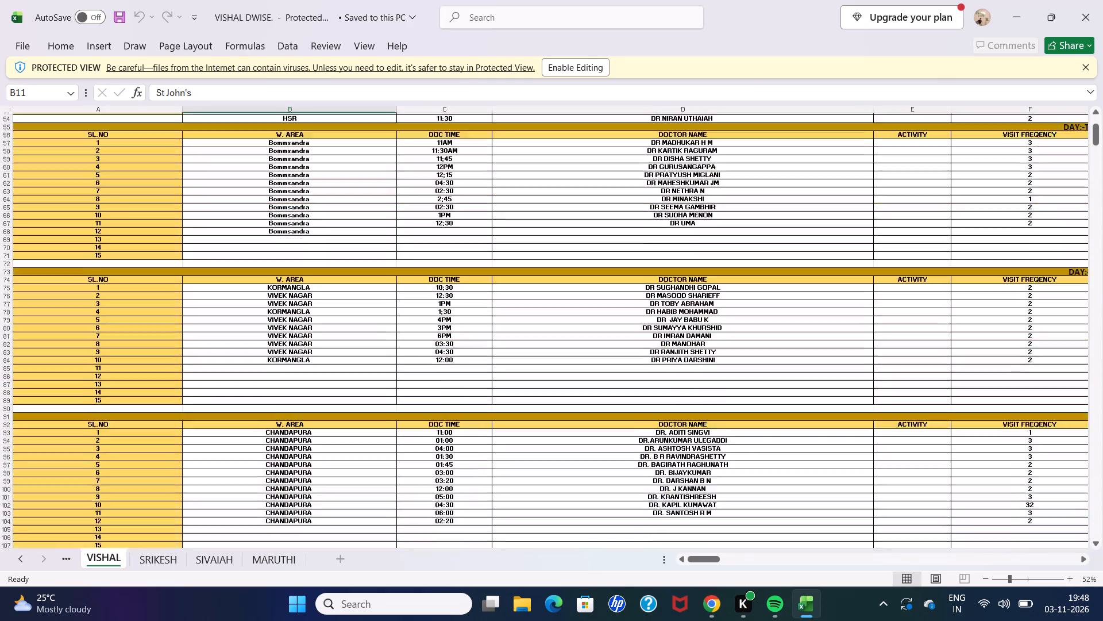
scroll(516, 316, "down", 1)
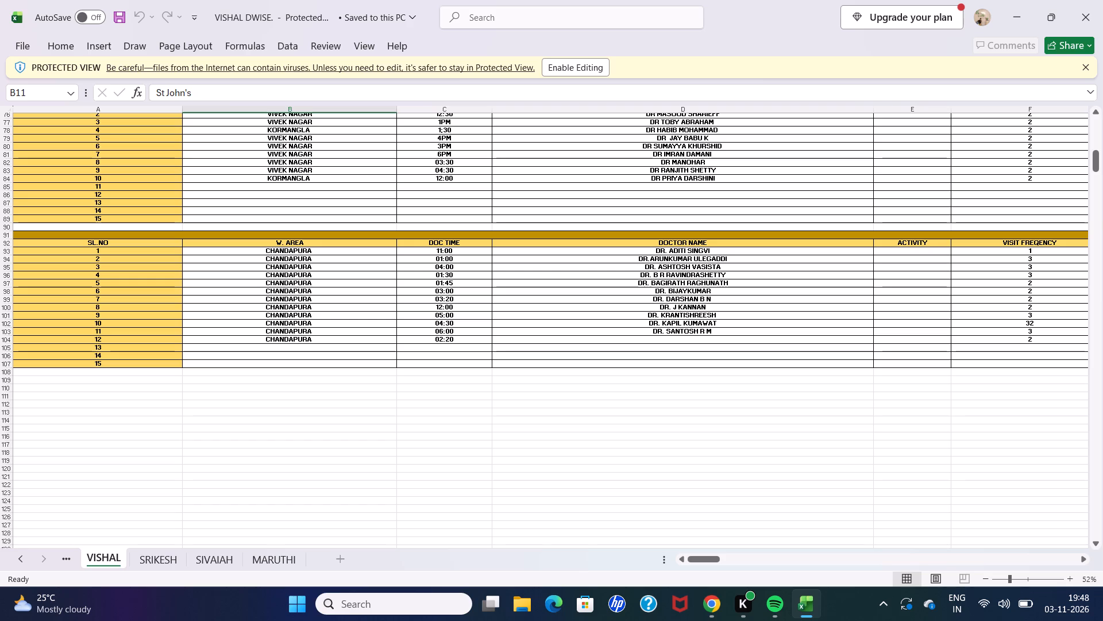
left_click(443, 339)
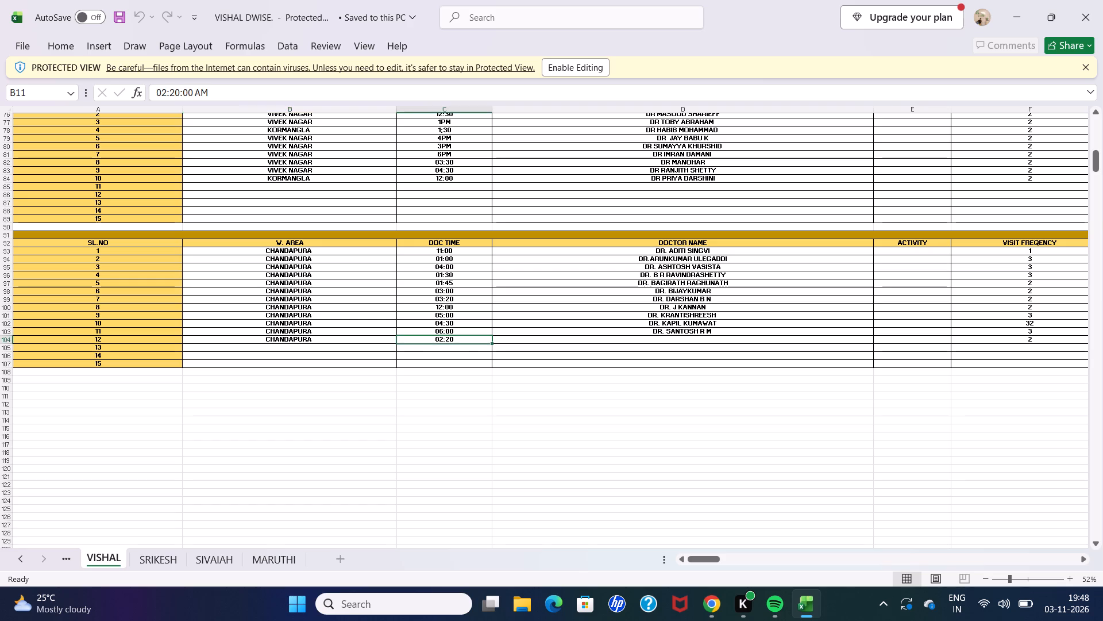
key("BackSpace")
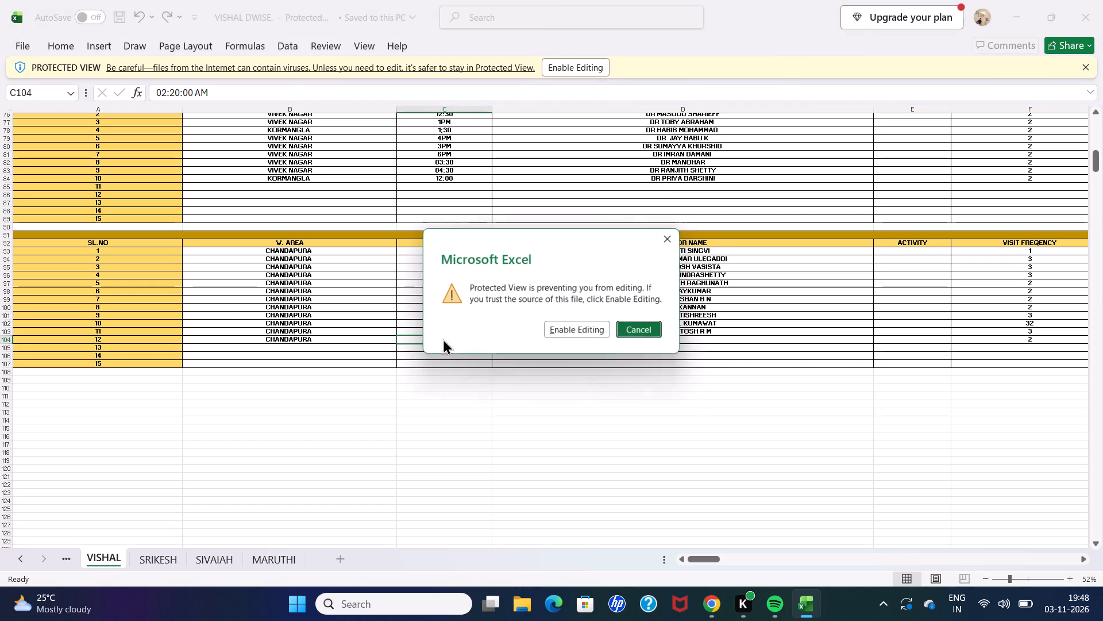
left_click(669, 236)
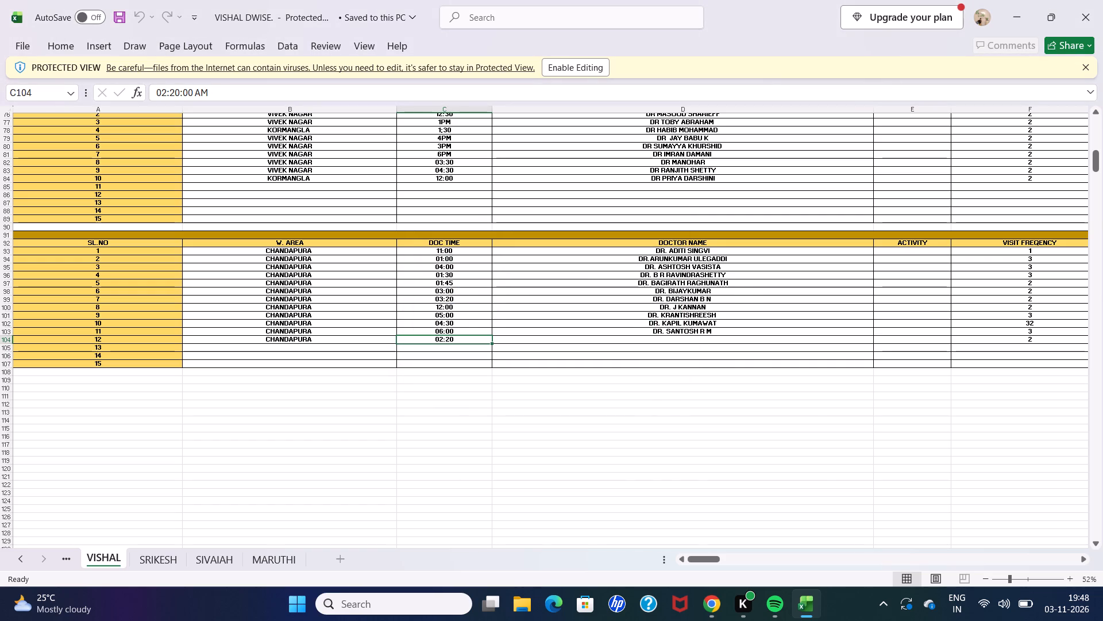
Enable editing for the protected VISHAL DWISE workbook.
left_click(452, 340)
key("BackSpace")
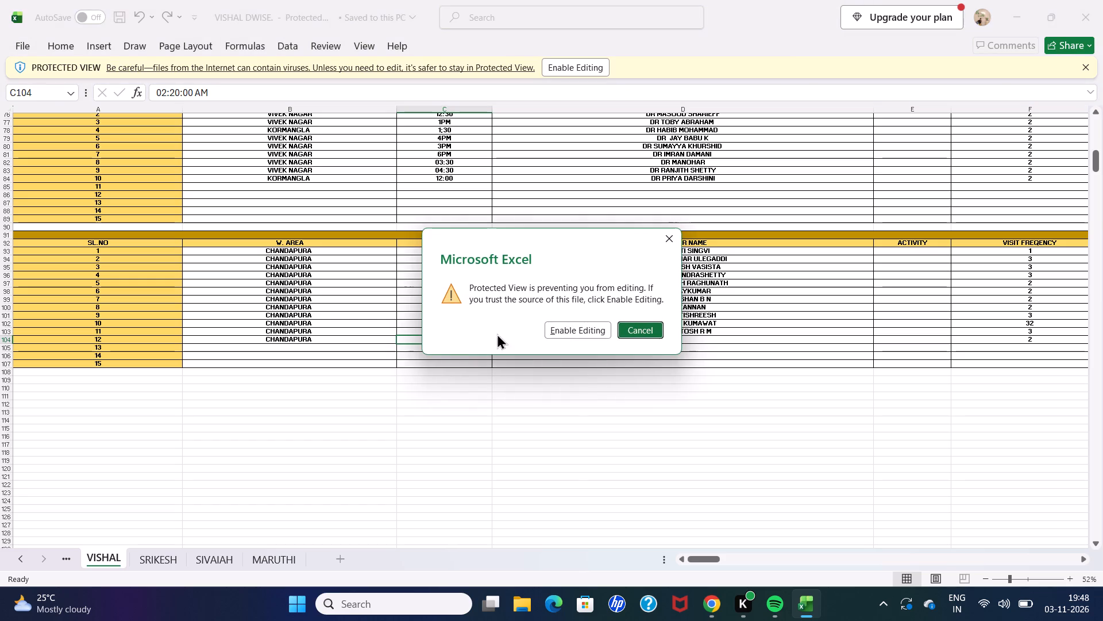
left_click(579, 331)
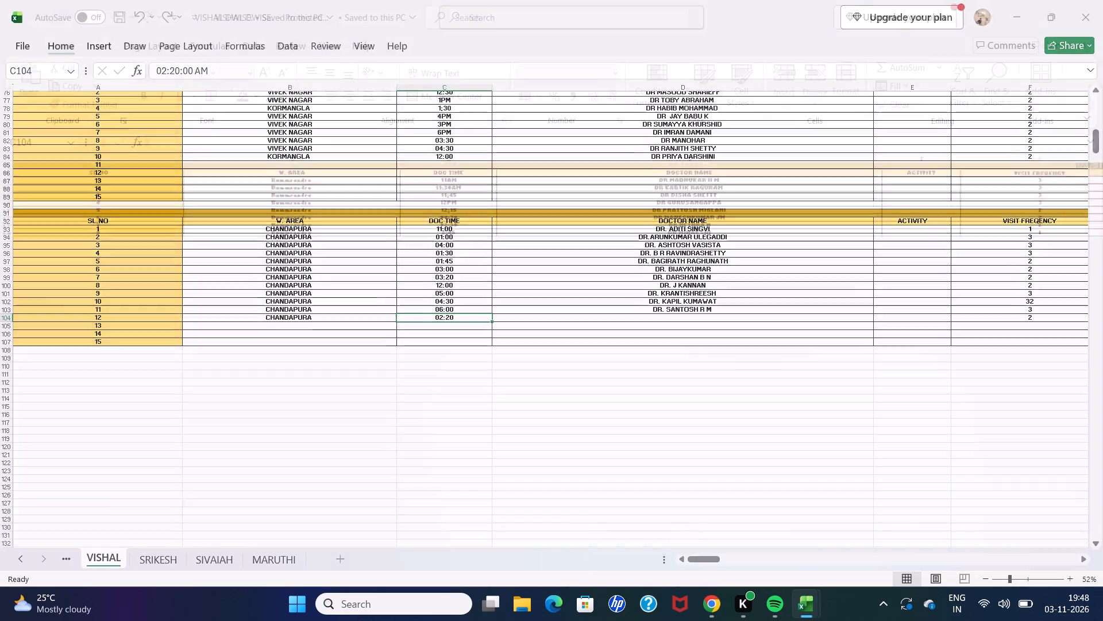
Clear the DOC TIME and W. AREA entries in row 104, the Chandapura row without a doctor name.
scroll(464, 388, "down", 2)
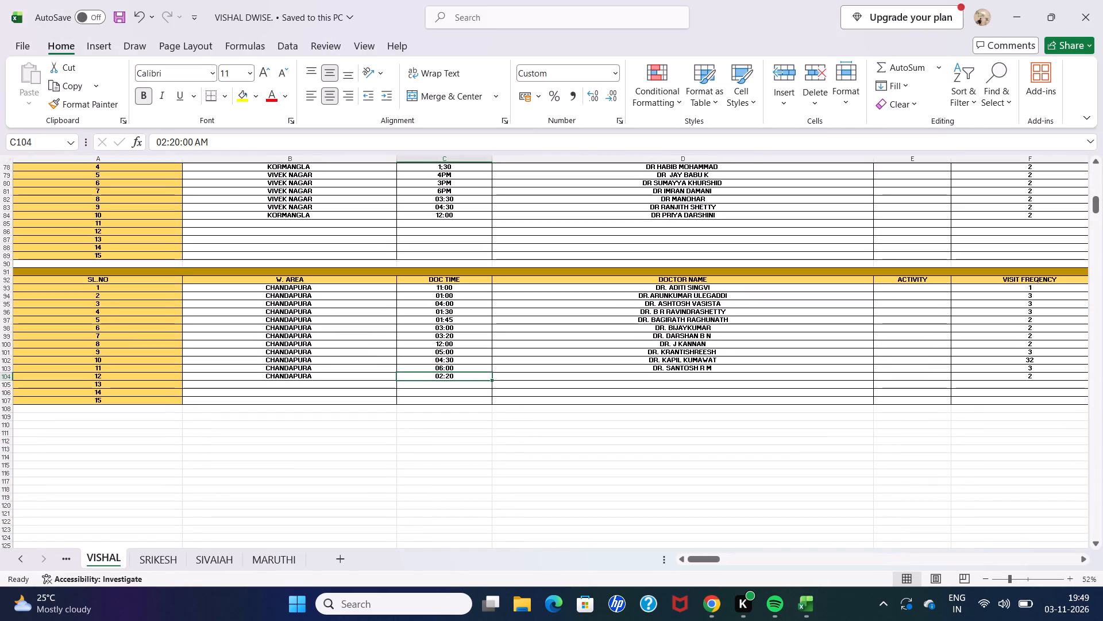
left_click(459, 375)
left_click(459, 375)
key("BackSpace")
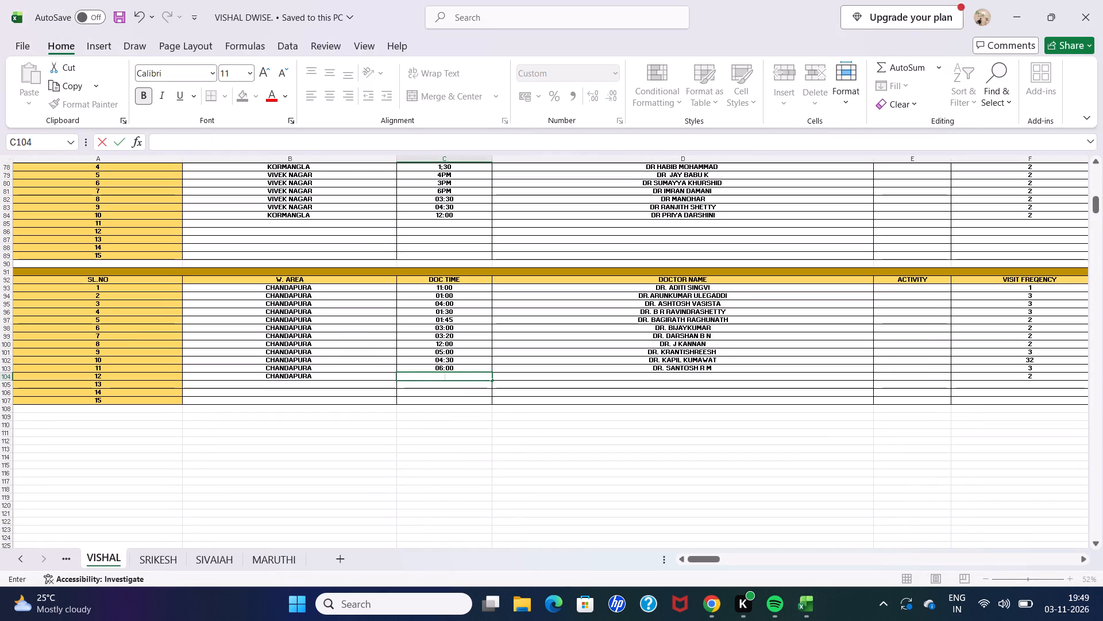
left_click(294, 377)
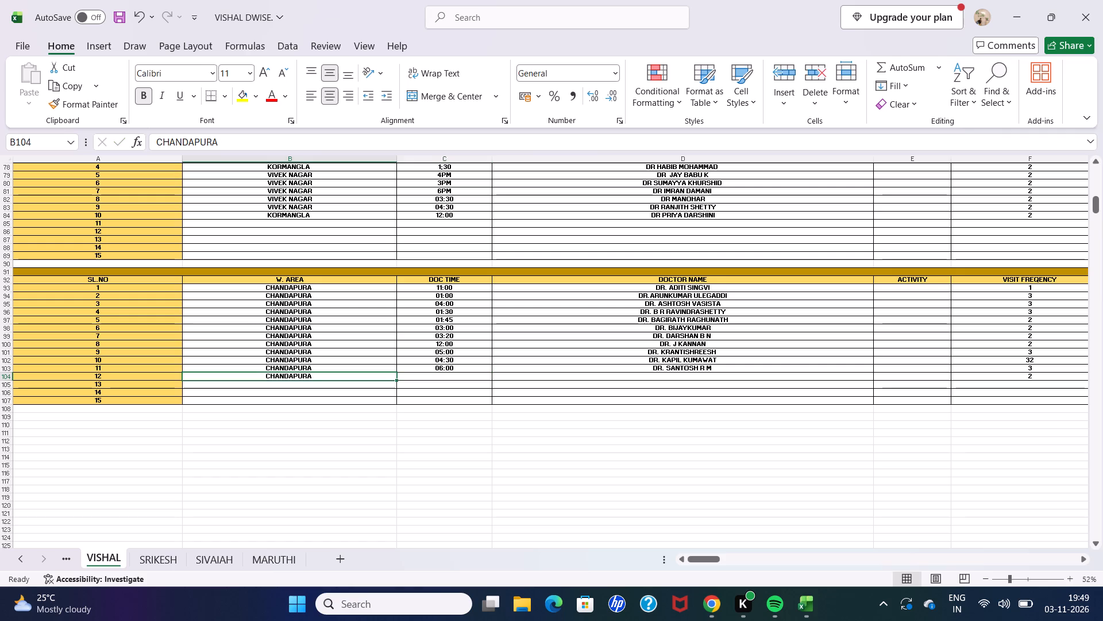
key("BackSpace")
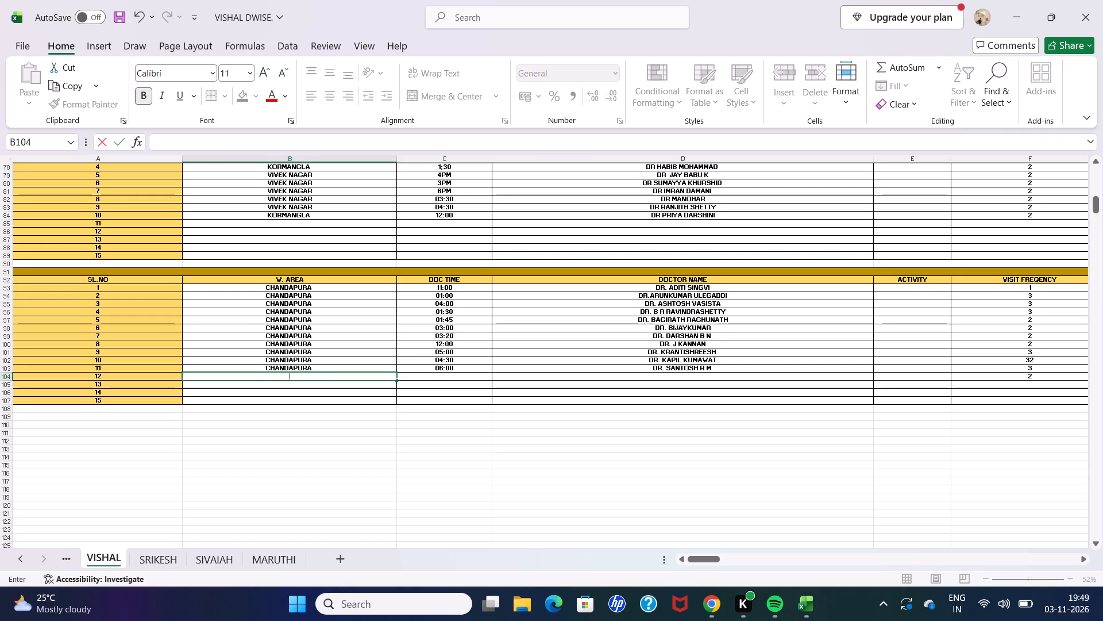
scroll(793, 349, "left", 2)
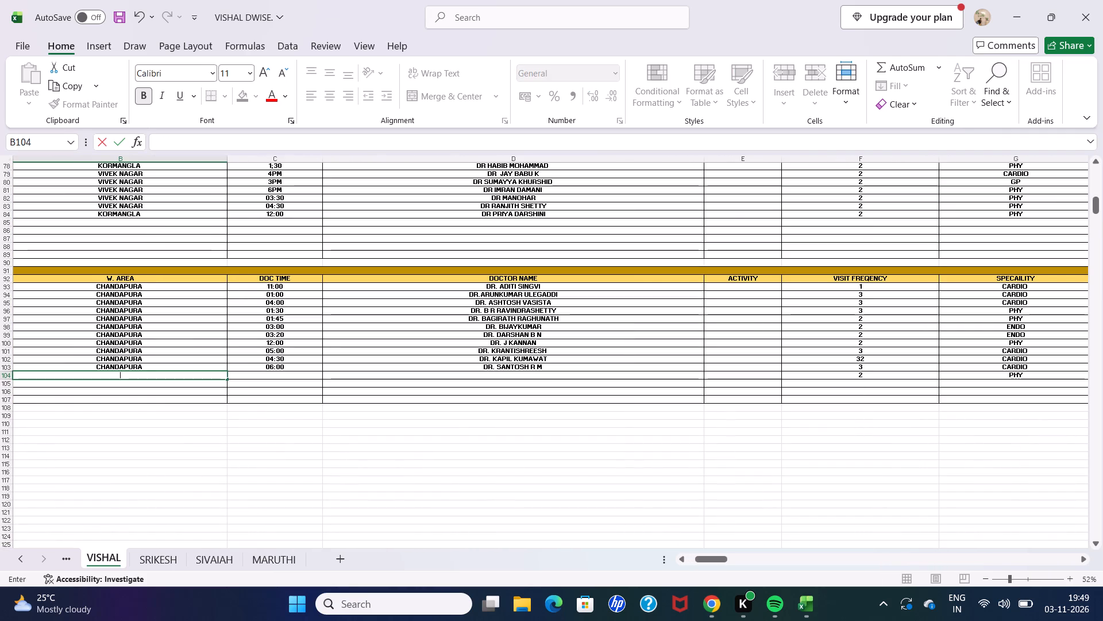
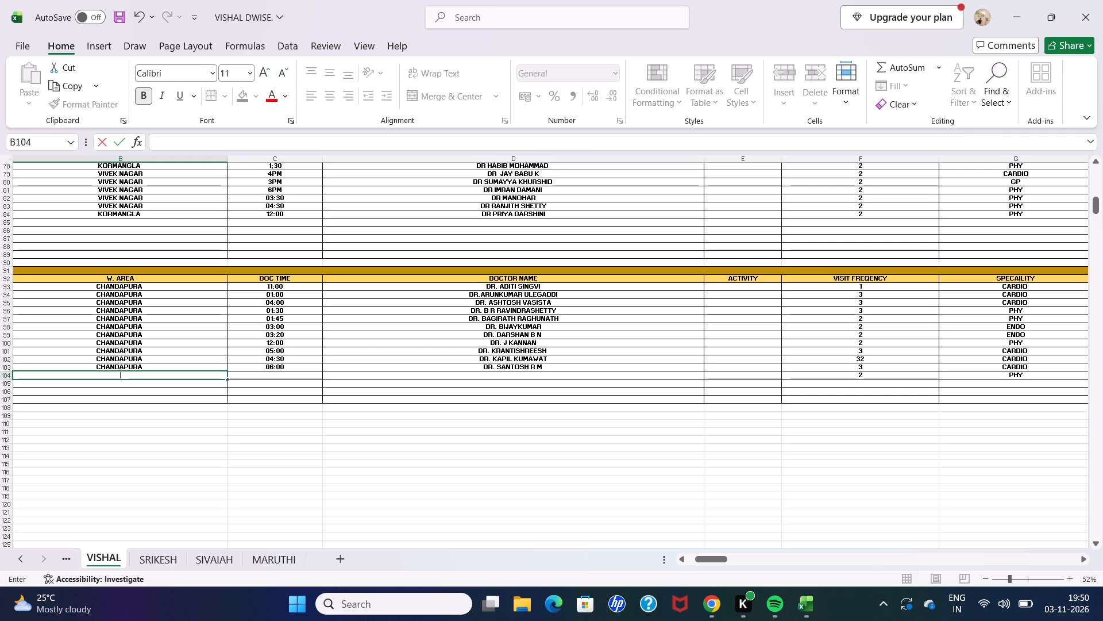
Set the VISIT FREQENCY to 3 for the Chandapura doctors in rows 99 and 100.
left_click(604, 334)
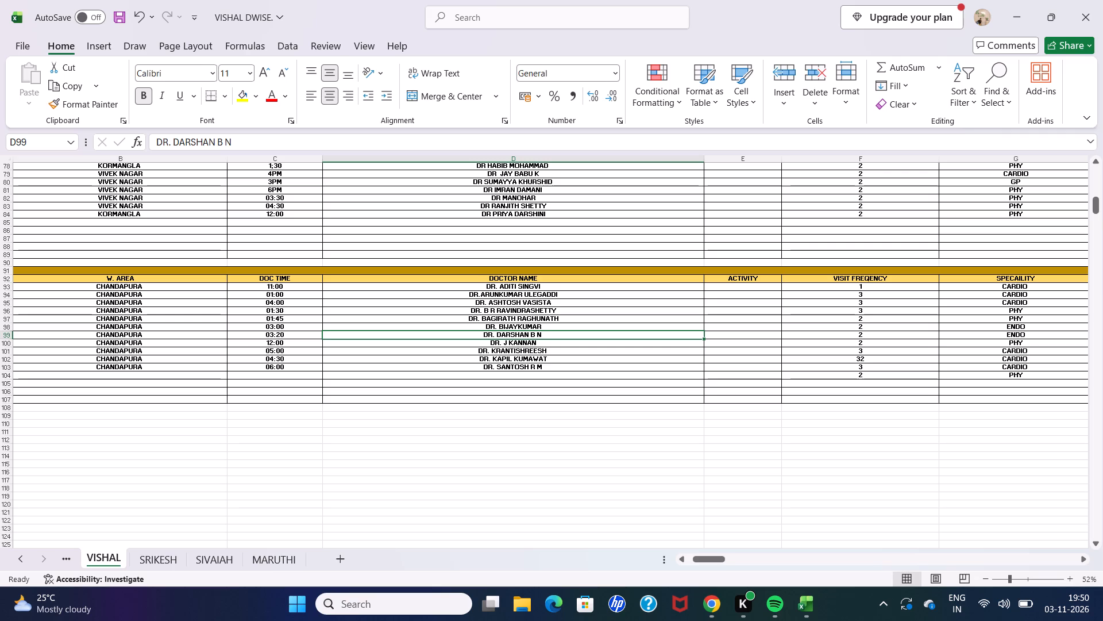
left_click(850, 335)
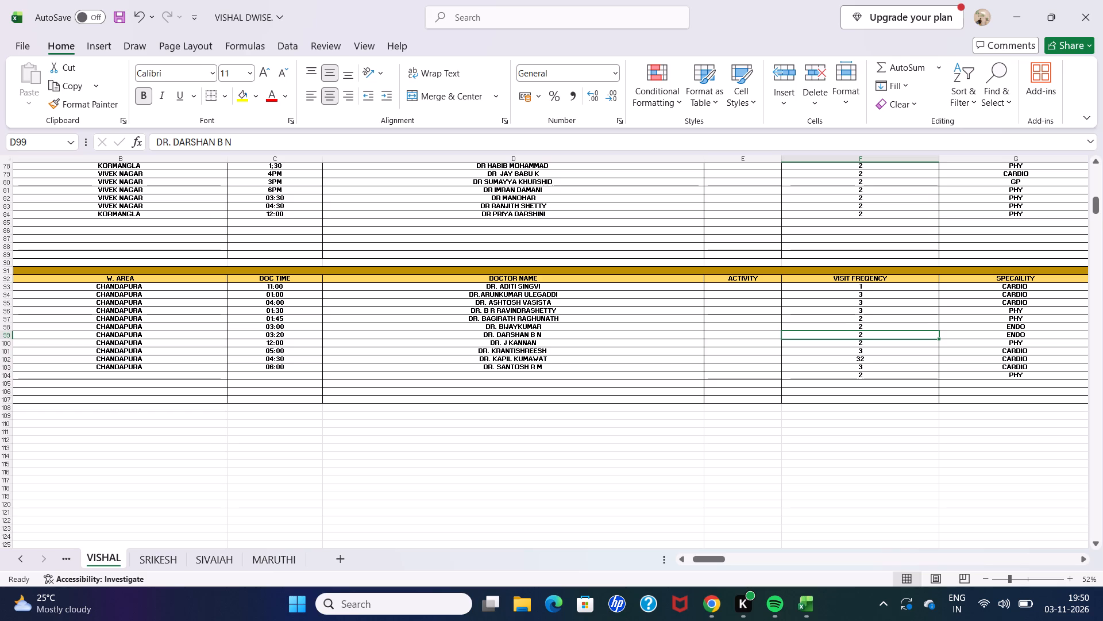
key("3")
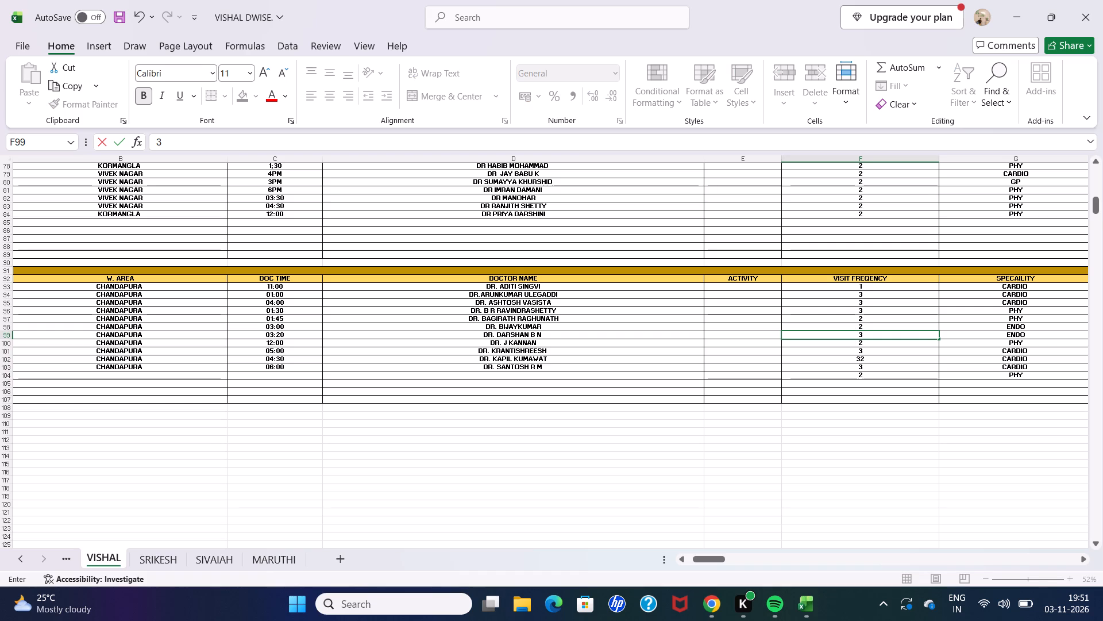
scroll(718, 377, "left", 2)
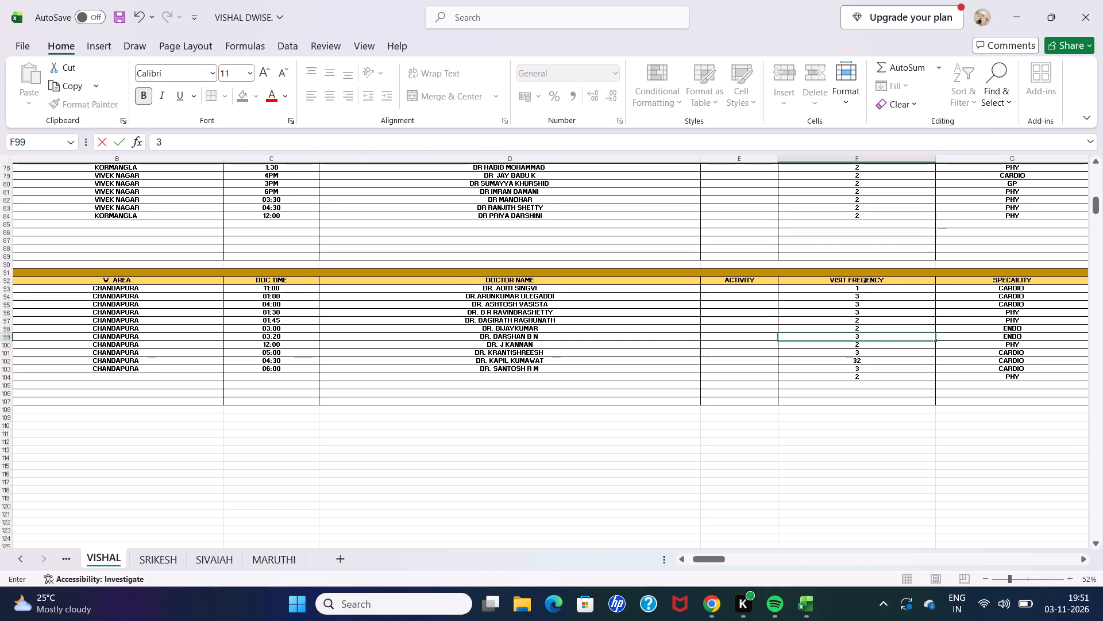
scroll(718, 377, "left", 1)
scroll(718, 377, "up", 1, "ctrl")
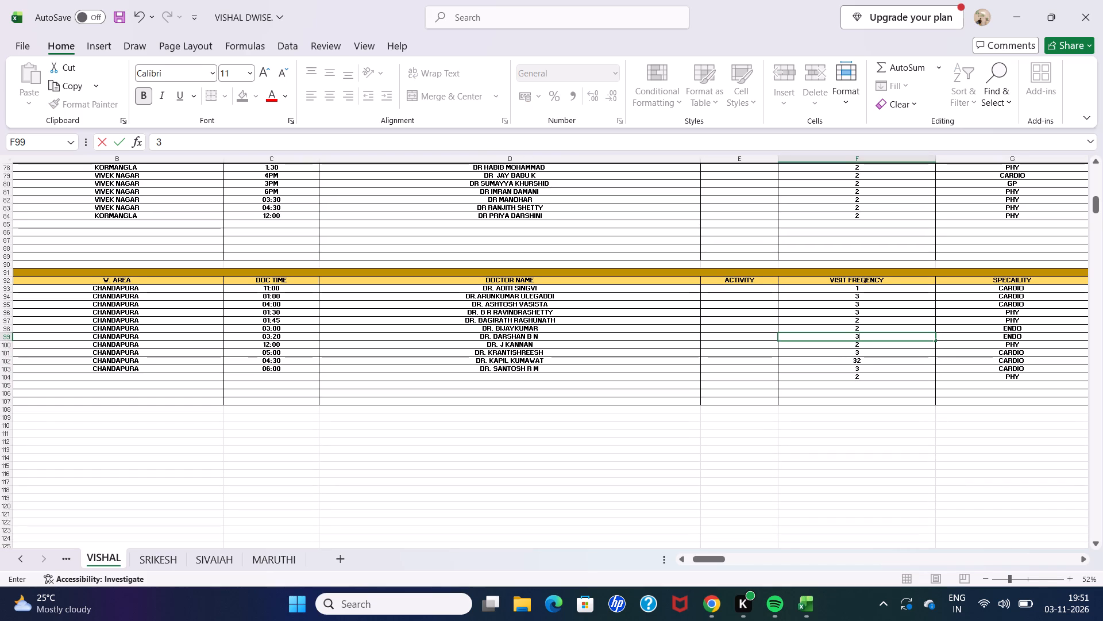
scroll(718, 377, "down", 2, "ctrl")
scroll(718, 377, "up", 1, "ctrl")
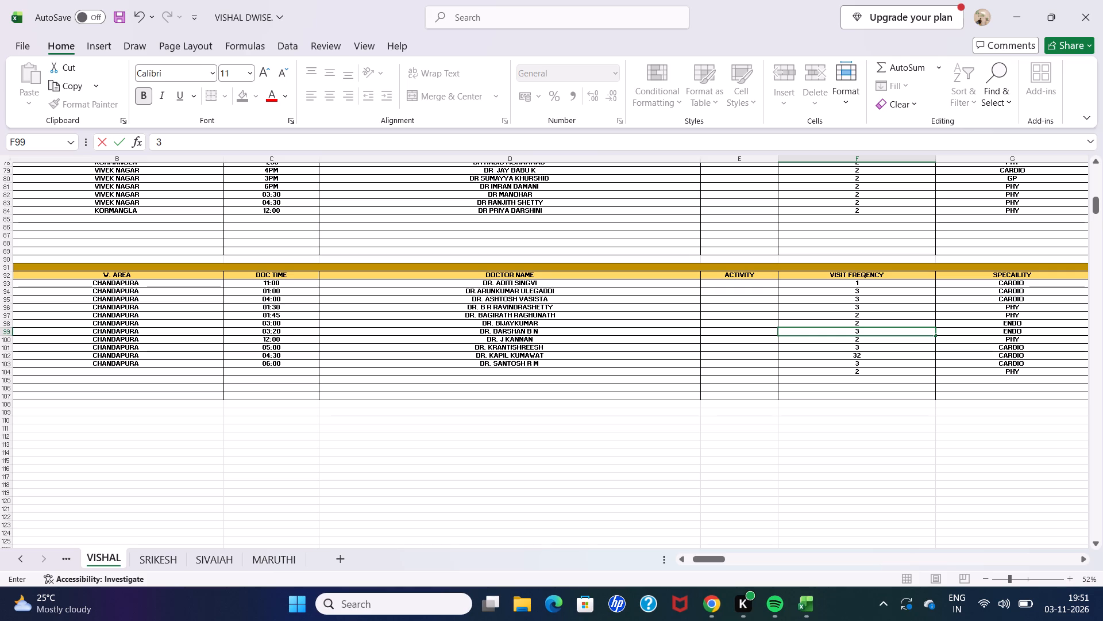
scroll(334, 315, "up", 1, "ctrl")
left_click(857, 338)
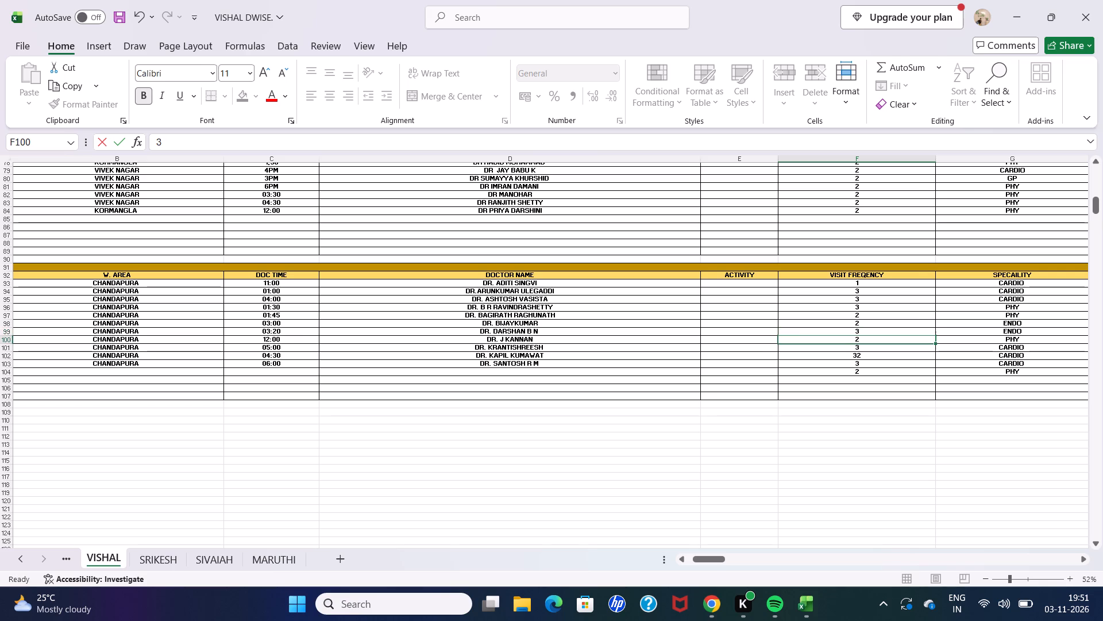
key("3")
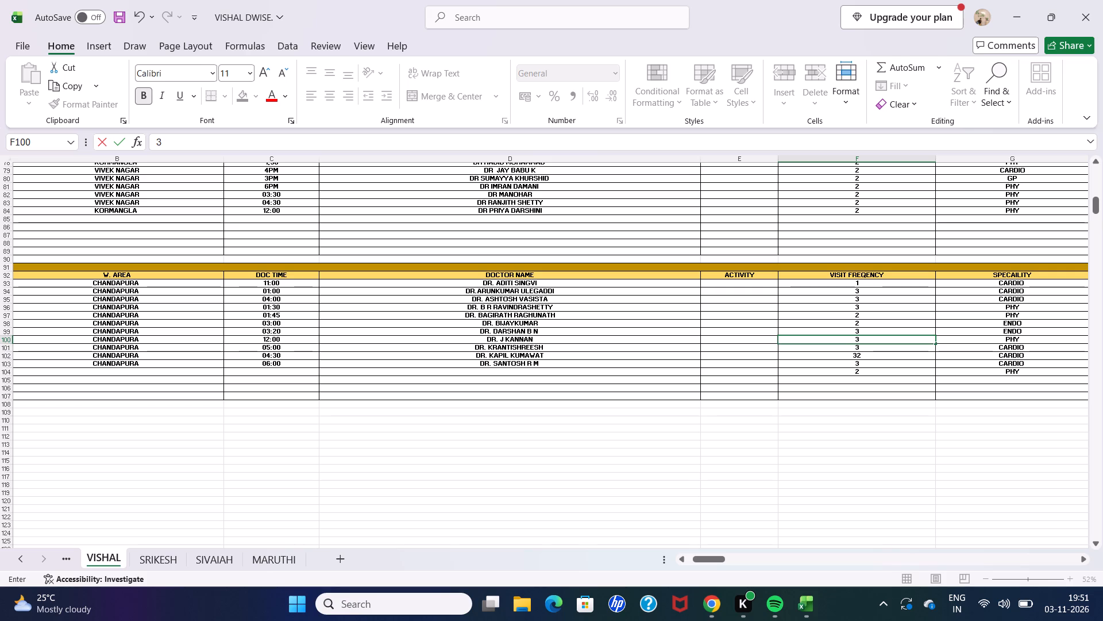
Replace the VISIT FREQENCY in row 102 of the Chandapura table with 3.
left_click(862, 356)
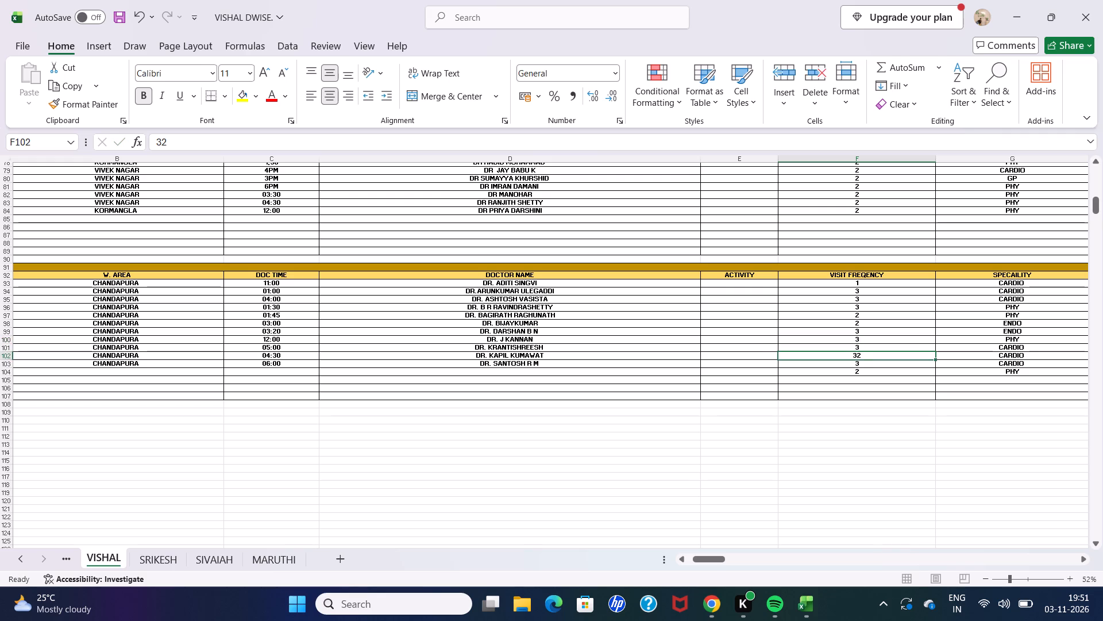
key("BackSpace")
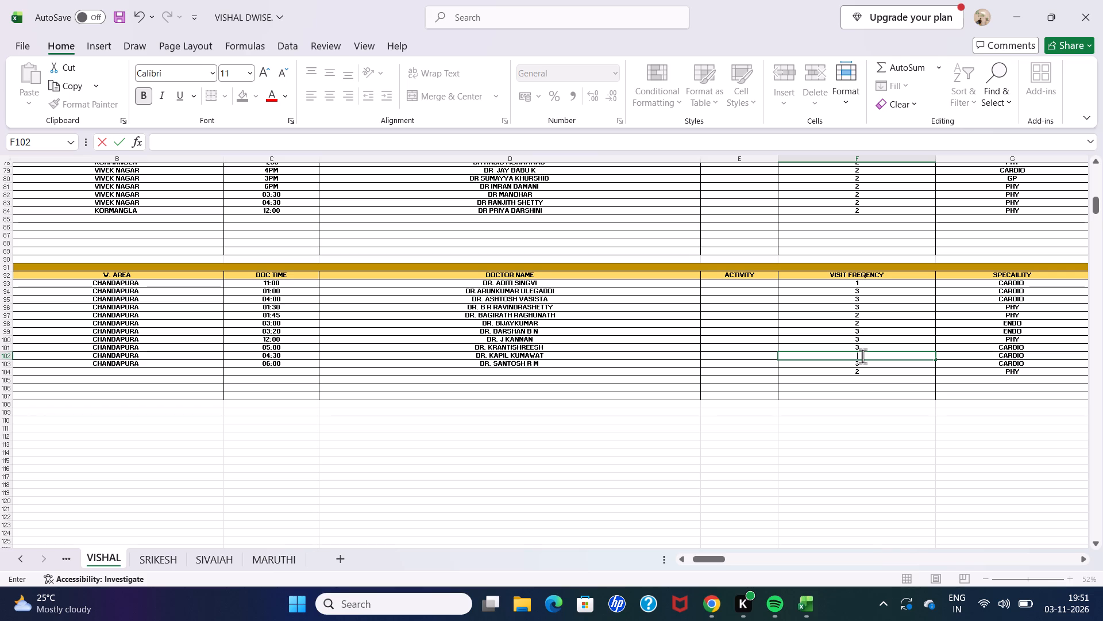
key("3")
Clear the VISIT FREQENCY entry in row 104, the Chandapura row without a doctor name.
scroll(862, 356, "up", 3, "ctrl")
scroll(862, 356, "down", 2, "ctrl")
scroll(862, 356, "up", 2)
scroll(839, 370, "up", 2, "ctrl")
scroll(842, 423, "up", 1)
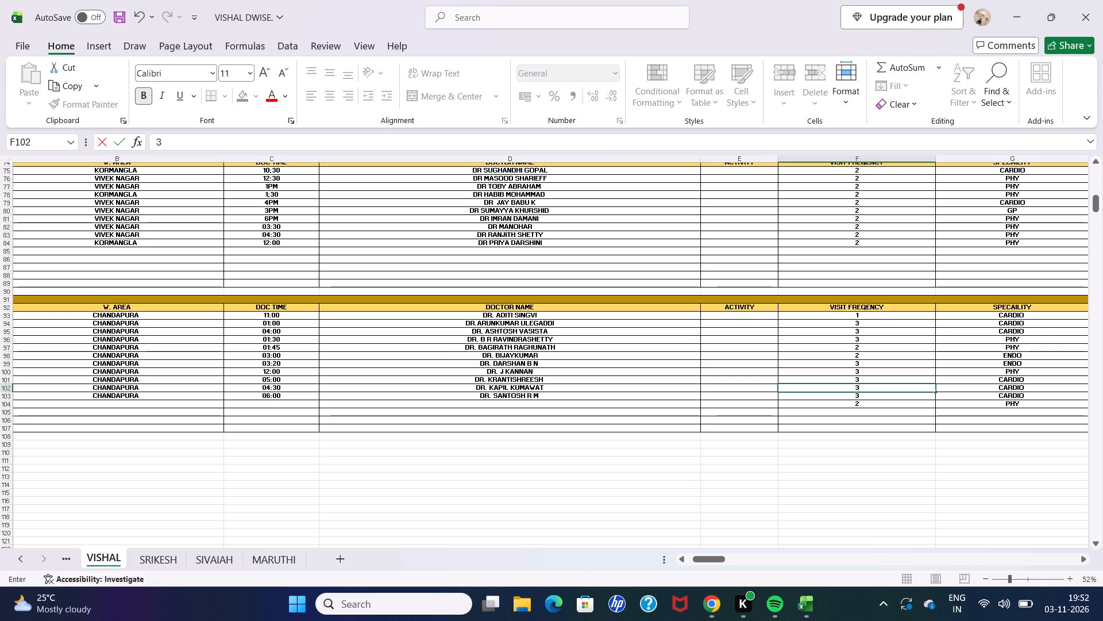
left_click(862, 405)
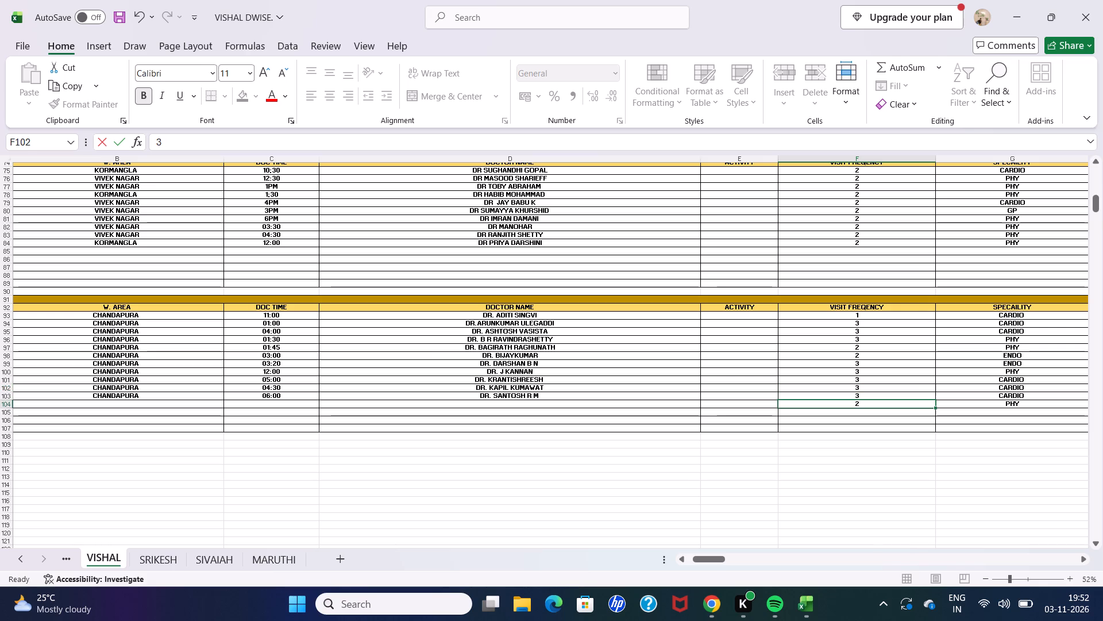
key("BackSpace")
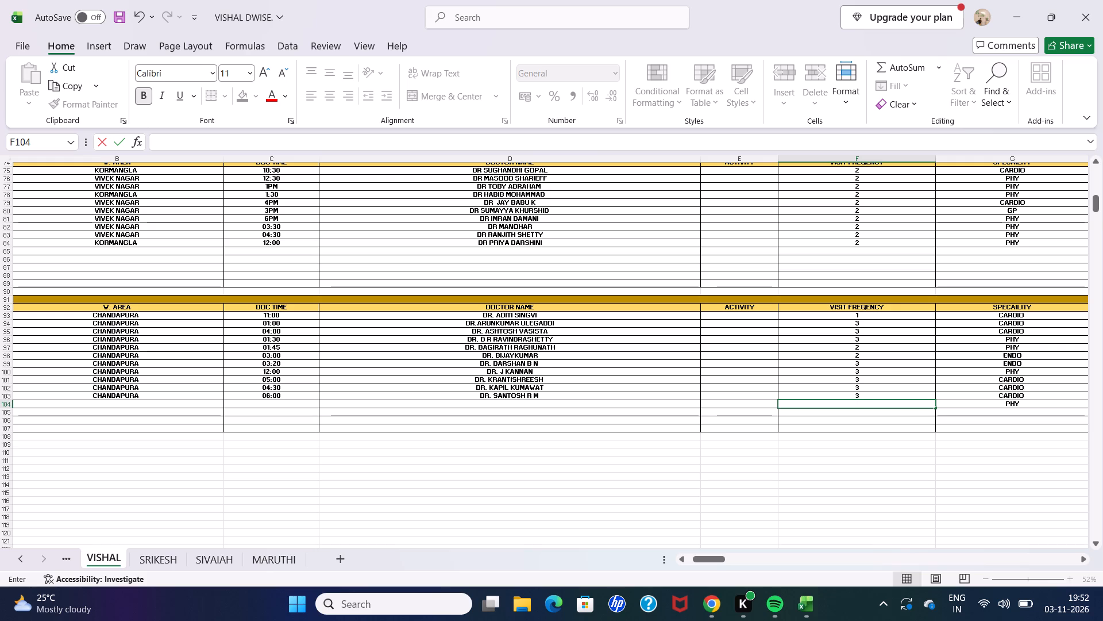
Set the VISIT FREQENCY in row 102 of the Chandapura table to 2.
left_click(865, 389)
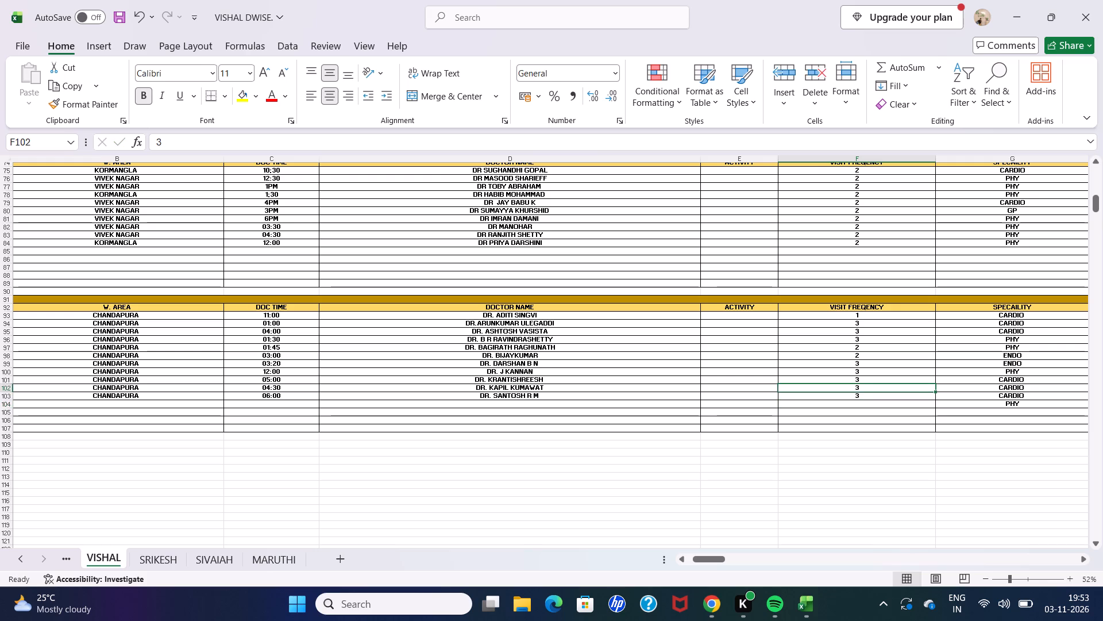
key("2")
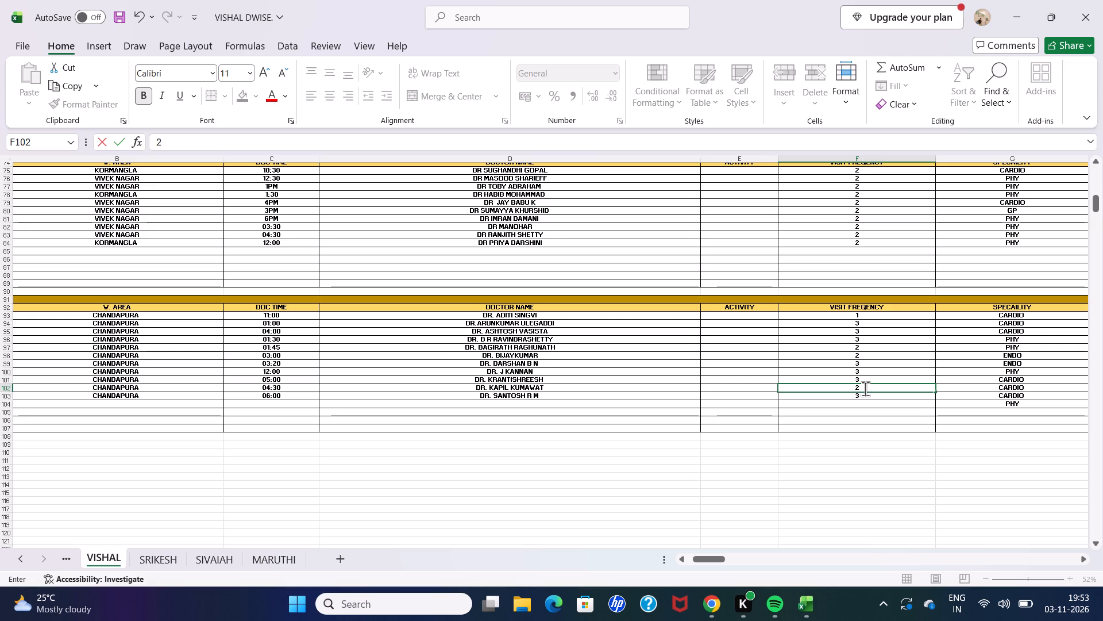
scroll(865, 389, "up", 5, "ctrl")
scroll(865, 389, "down", 1, "ctrl")
scroll(865, 389, "up", 5, "ctrl")
scroll(865, 389, "up", 4)
scroll(865, 389, "up", 2, "ctrl")
scroll(865, 389, "up", 2, "shift")
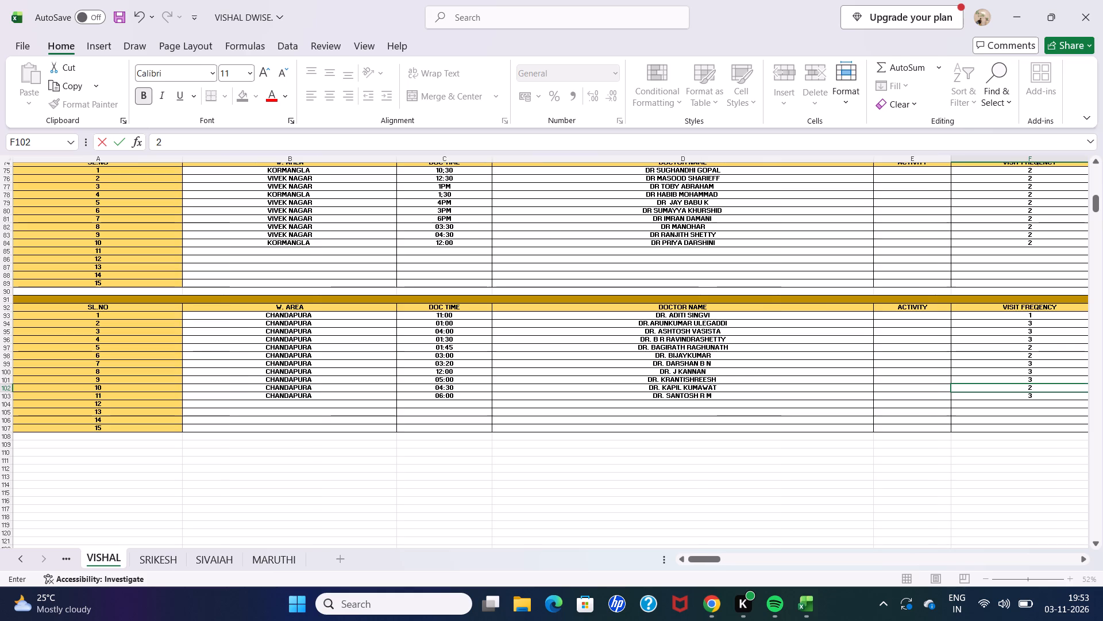
scroll(865, 389, "up", 1, "shift")
scroll(865, 389, "up", 2, "ctrl+shift")
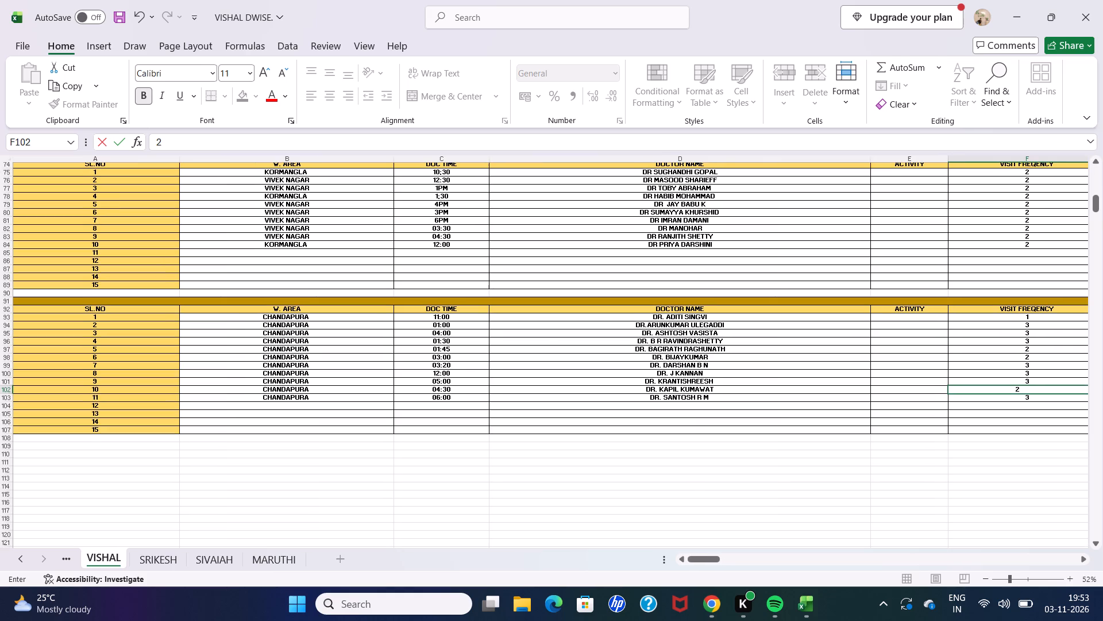
scroll(865, 389, "up", 1, "ctrl+shift")
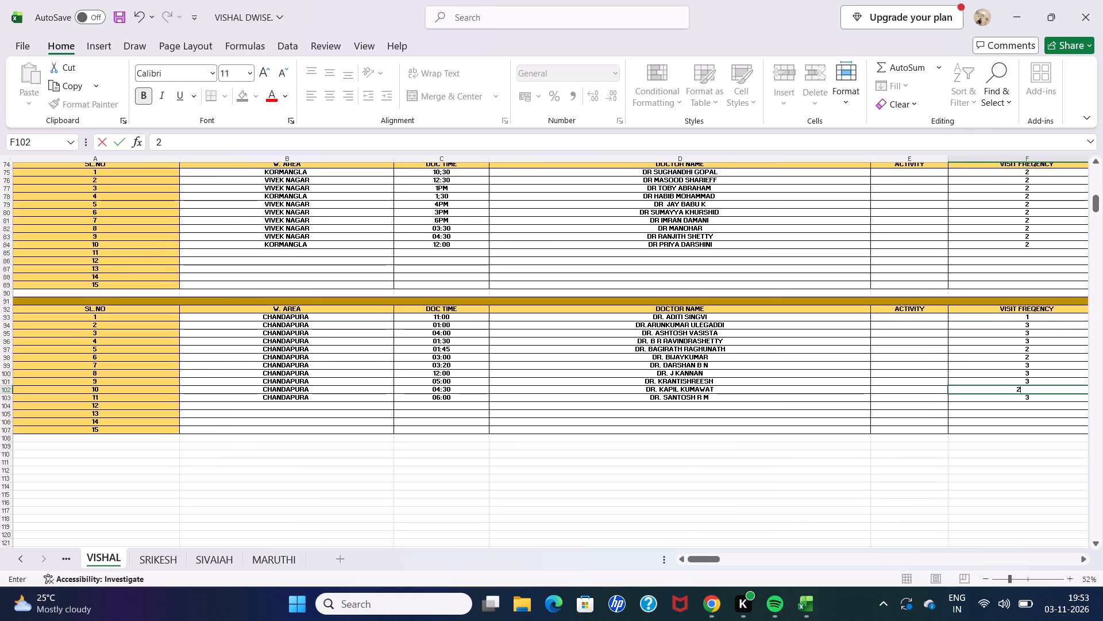
scroll(865, 389, "up", 2, "ctrl+shift")
scroll(865, 389, "left", 1)
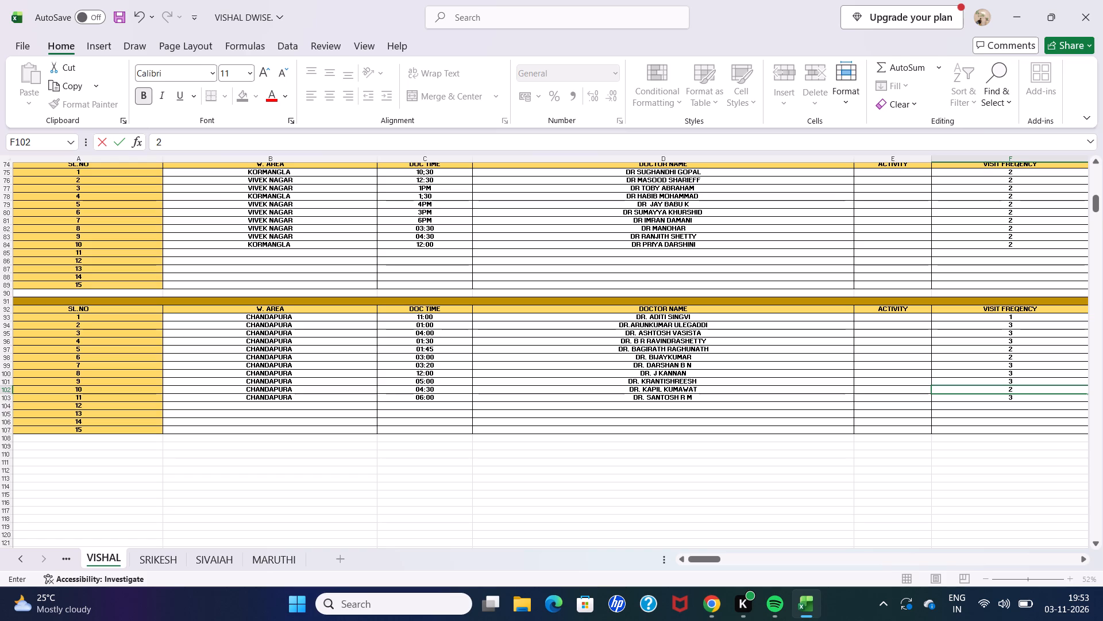
left_click(894, 323, "shift")
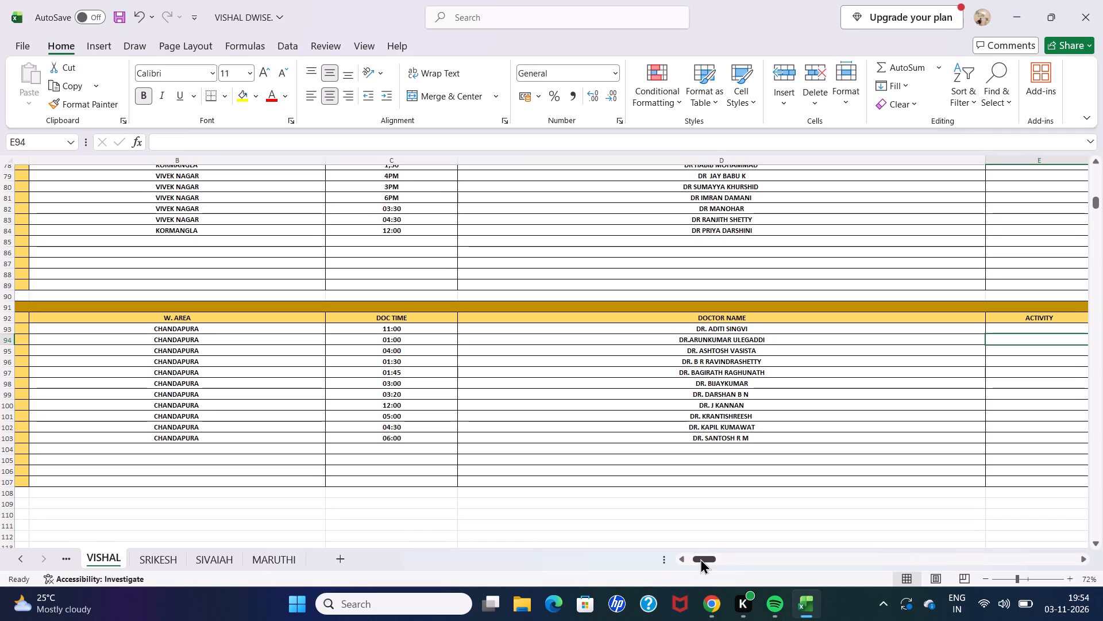
Examine the DOCTOR NAME, VISIT FREQENCY and SPECAILITY columns of the Chandapura table in rows 93 to 104.
scroll(705, 558, "right", 1, "shift")
left_click(1082, 560, "shift")
left_click(1082, 560, "shift")
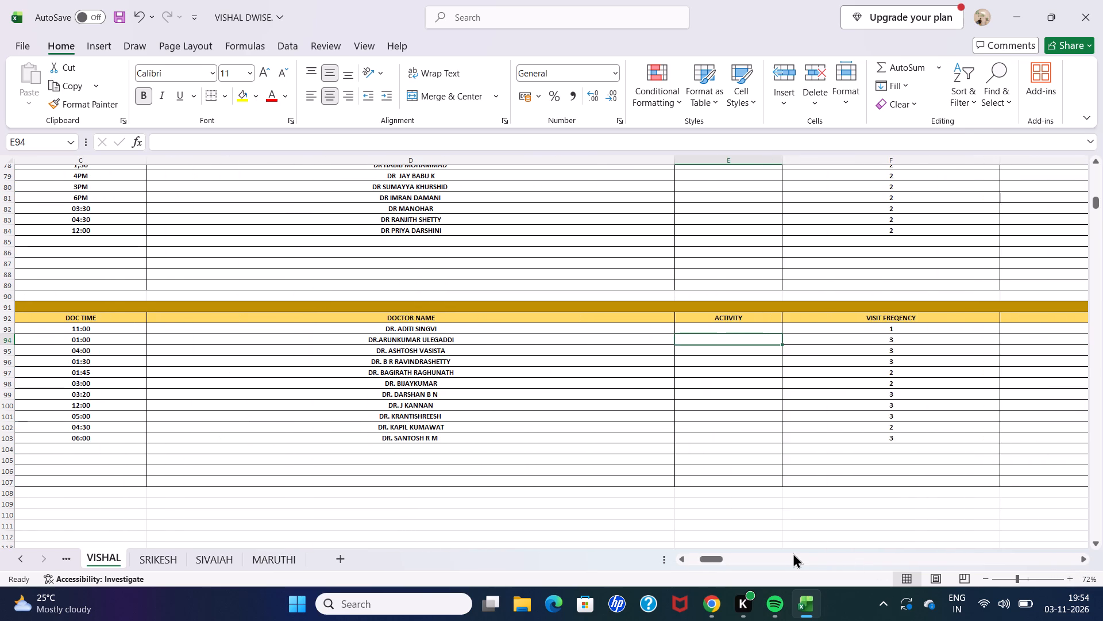
scroll(793, 553, "up", 1, "ctrl+shift")
scroll(793, 553, "up", 1, "shift")
scroll(793, 553, "down", 1, "ctrl+shift")
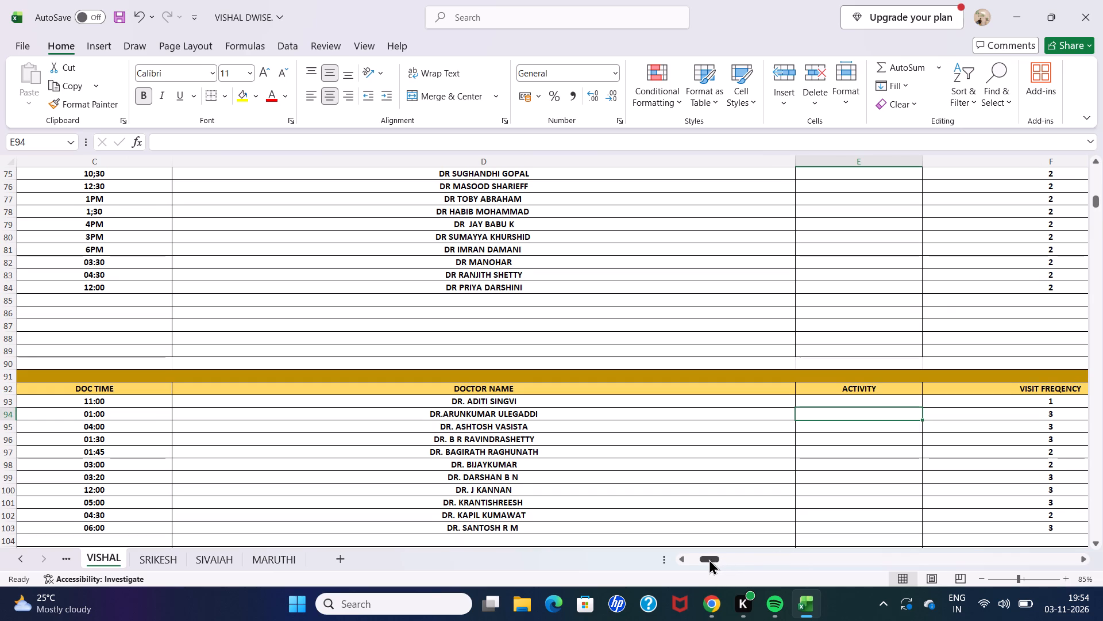
left_click(1081, 557, "shift")
scroll(866, 499, "down", 1, "shift")
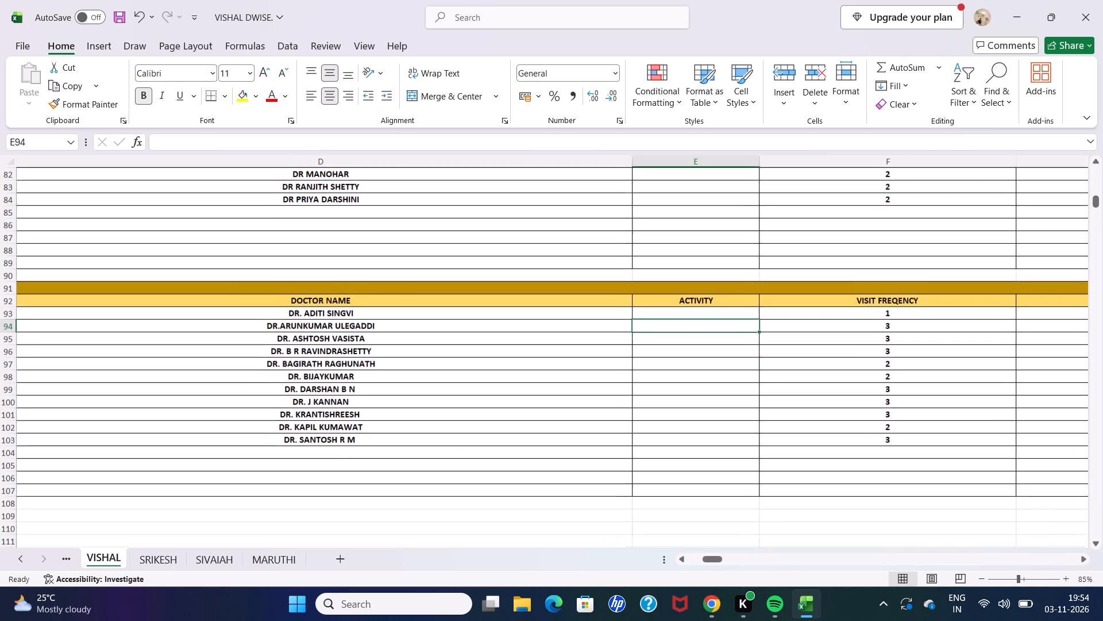
scroll(866, 499, "down", 1, "shift")
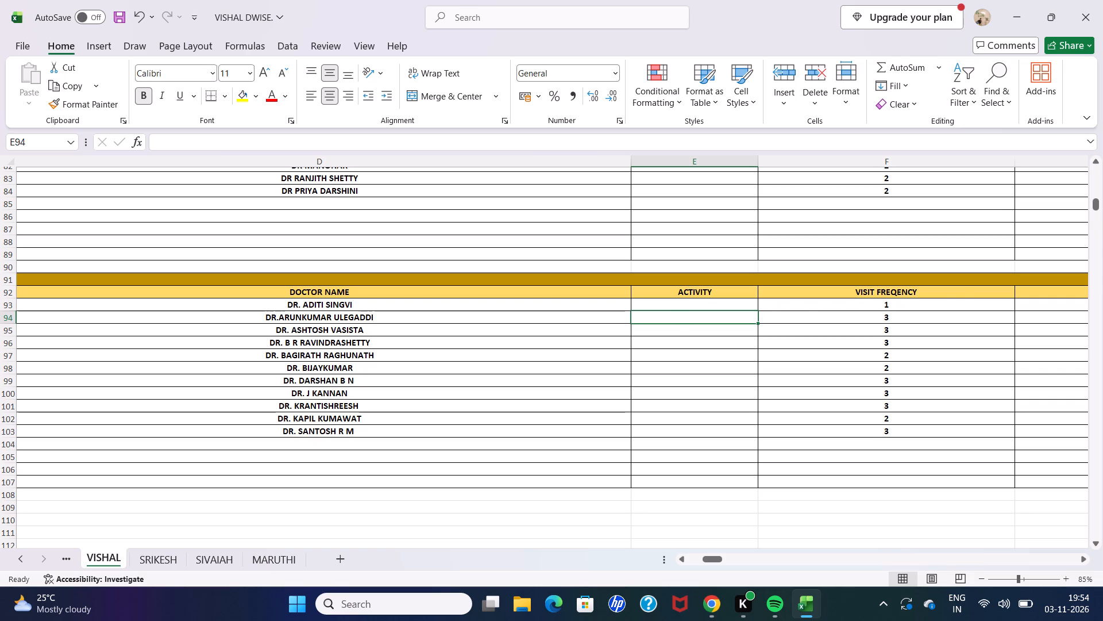
scroll(552, 384, "left", 1, "shift")
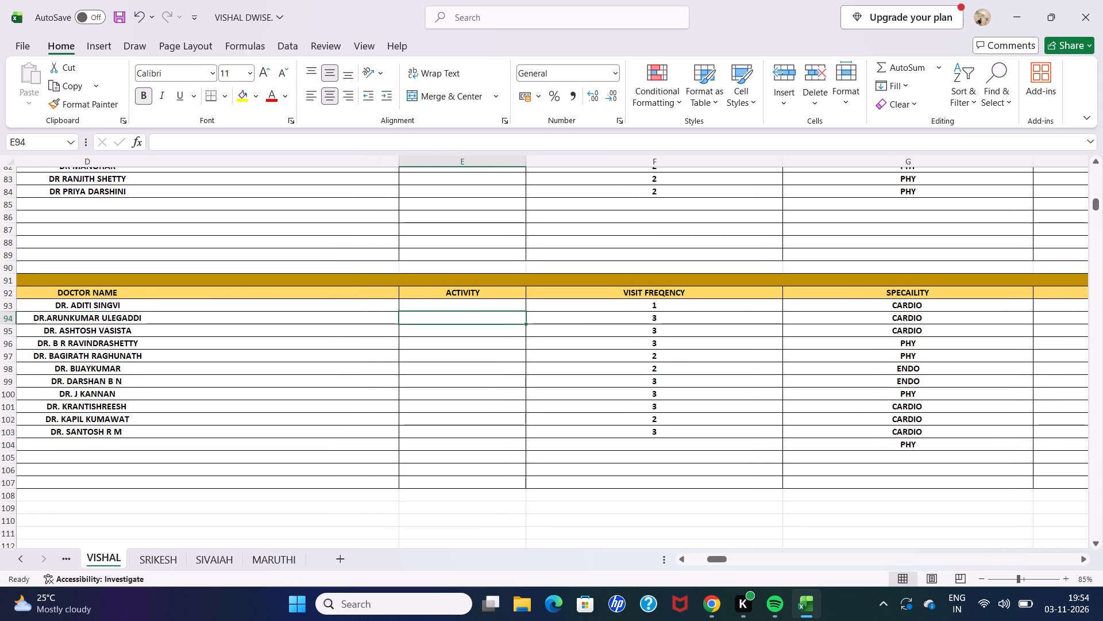
left_click(907, 342, "shift")
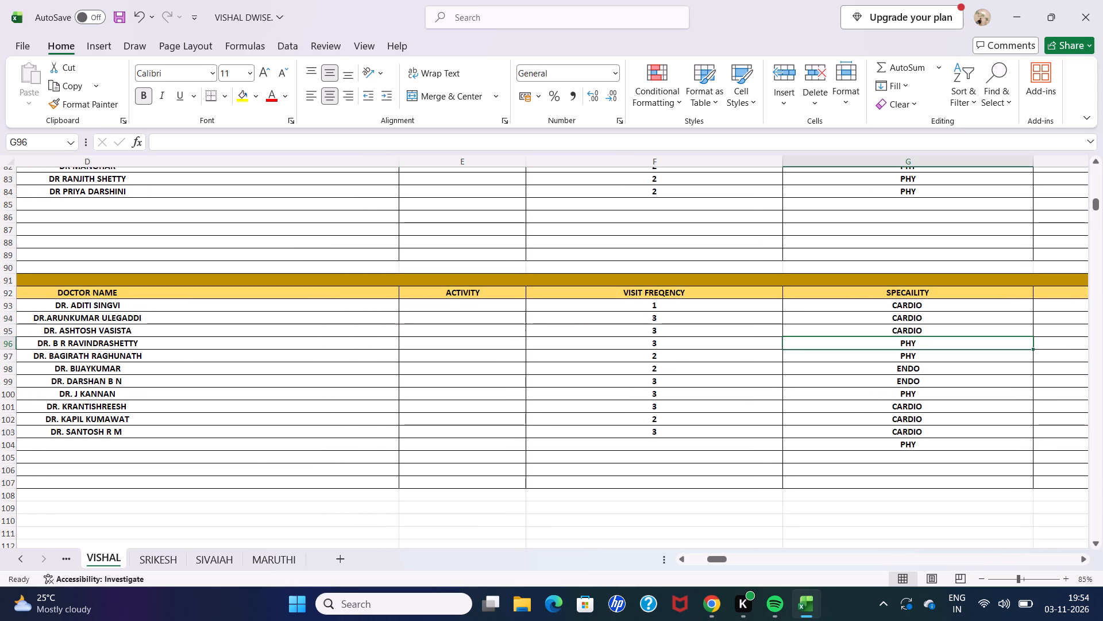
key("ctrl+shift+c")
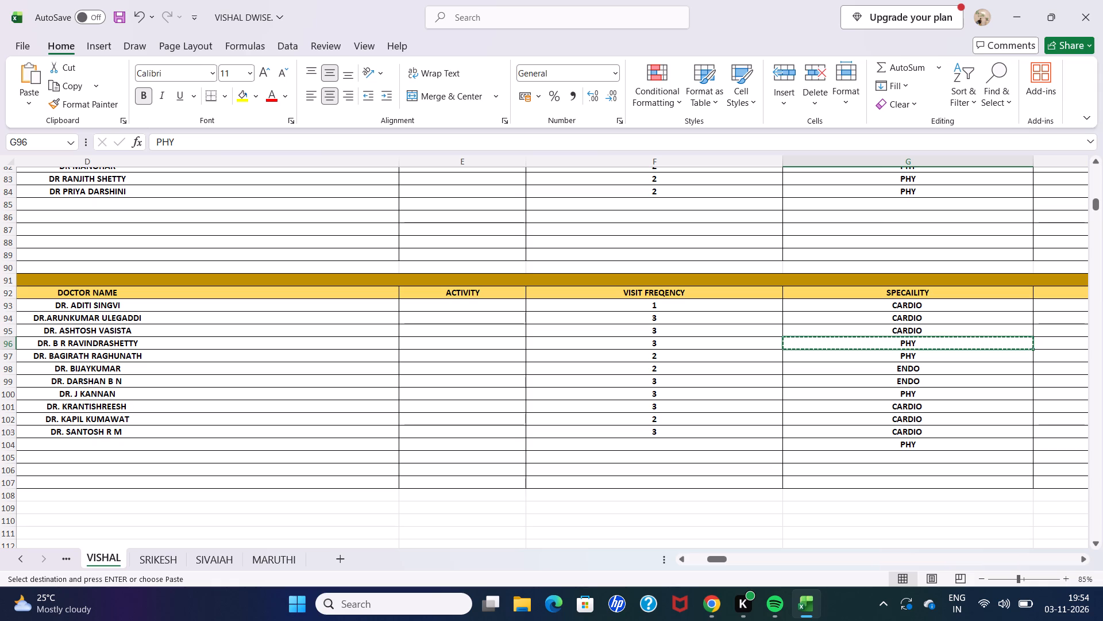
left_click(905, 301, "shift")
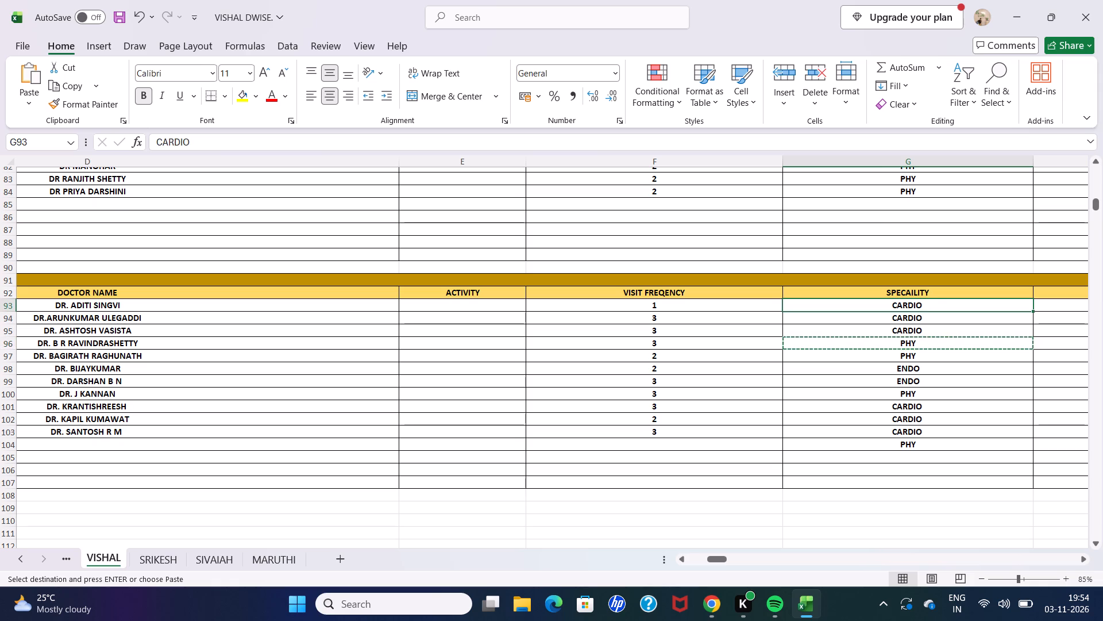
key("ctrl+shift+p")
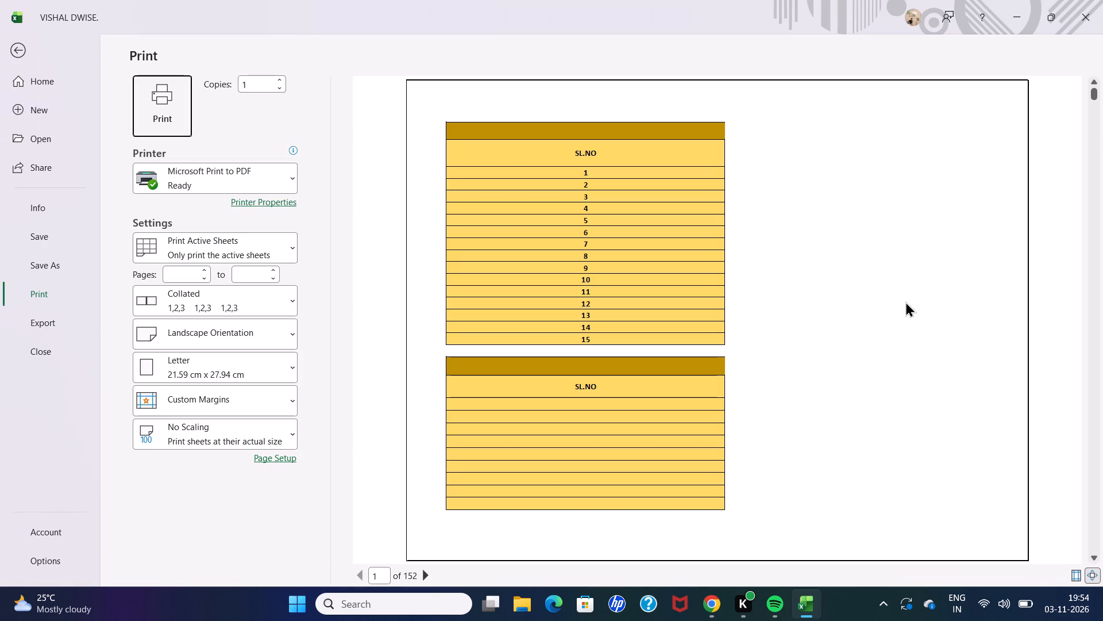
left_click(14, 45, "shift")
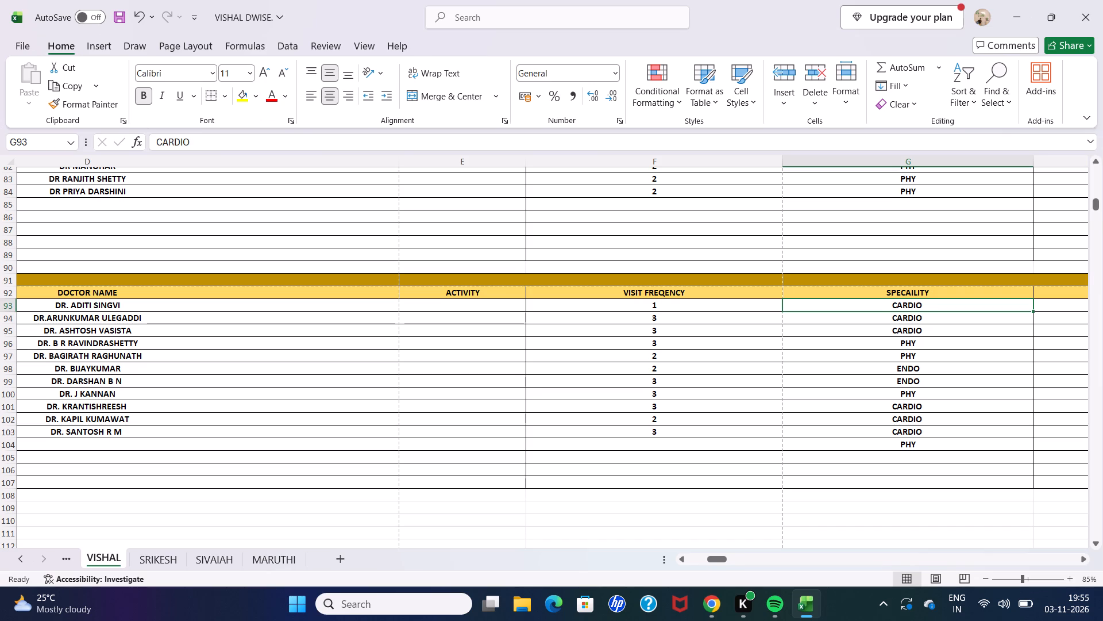
Set the SPECAILITY in rows 93 and 95 of the Chandapura table to PHY.
key("shift+p")
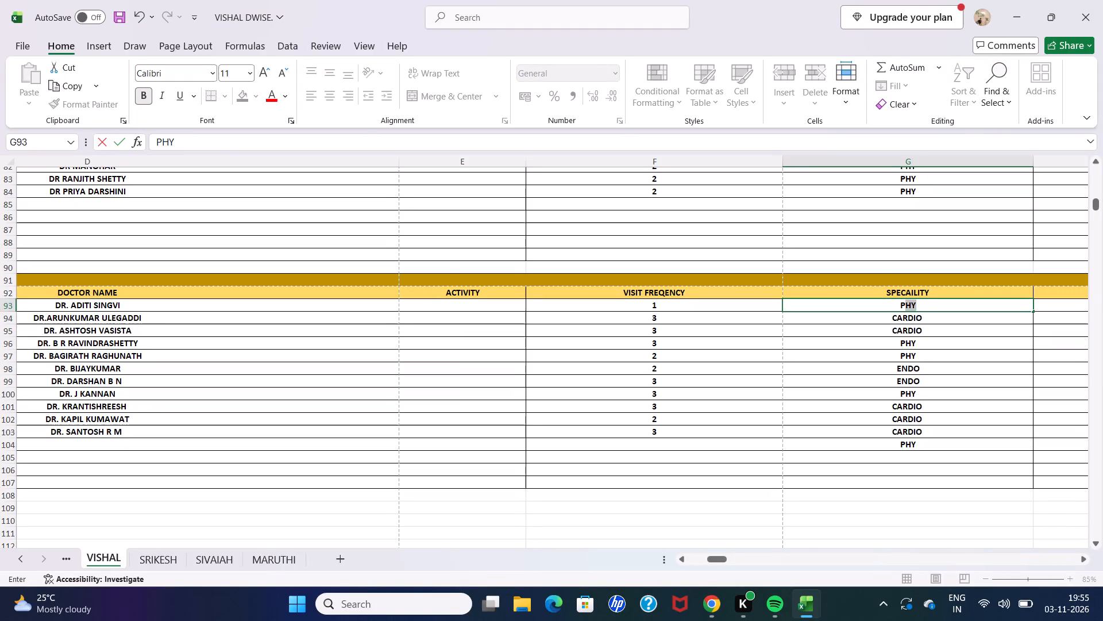
left_click(913, 331)
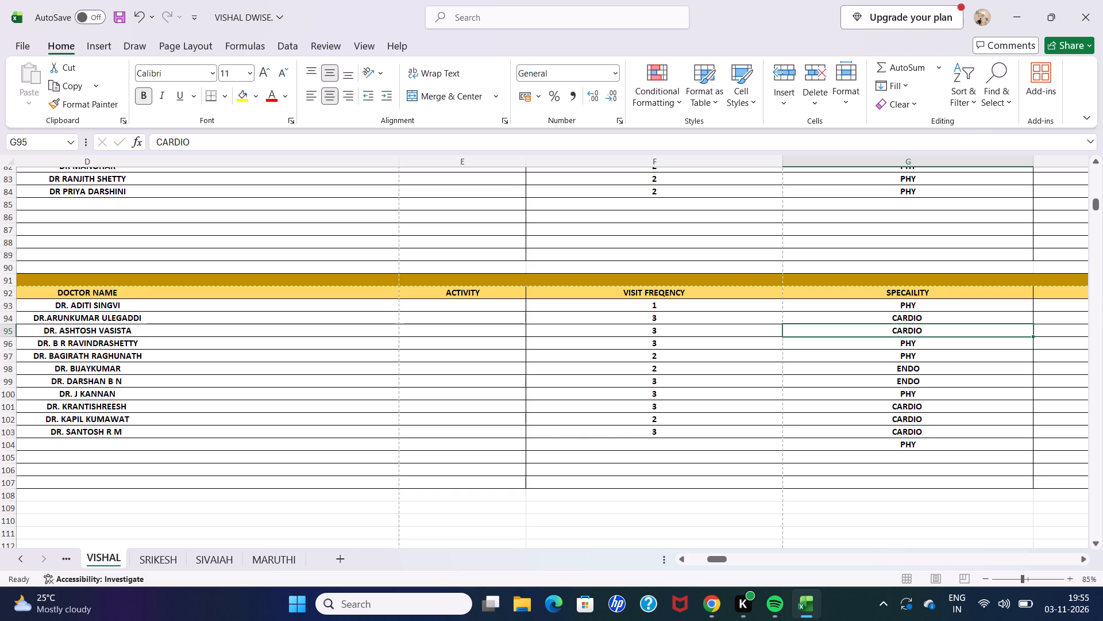
key("shift+p")
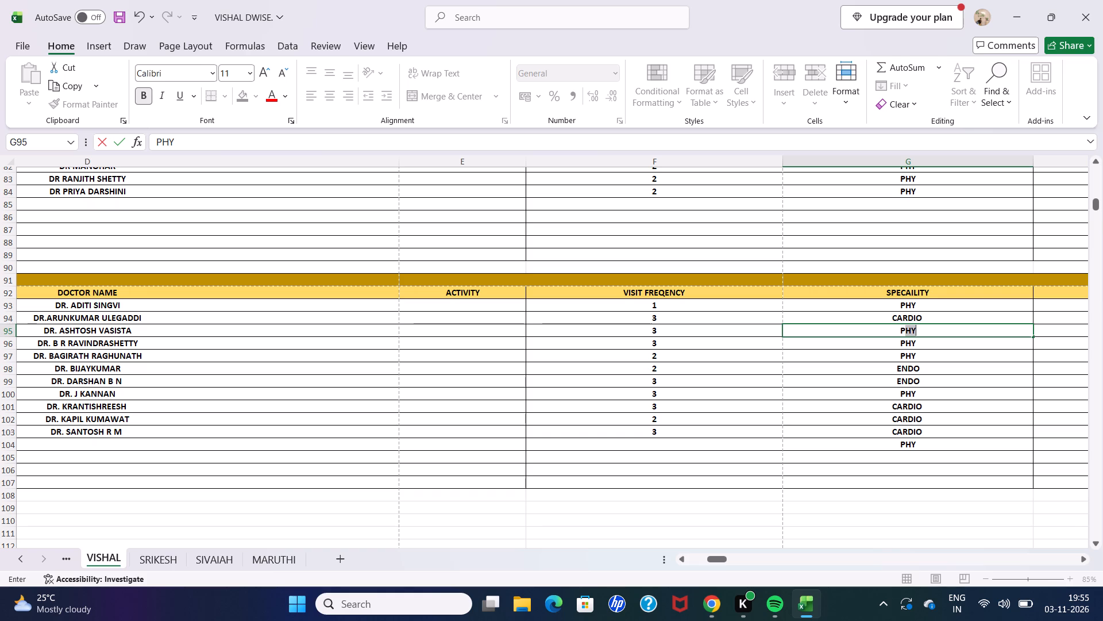
Replace the SPECAILITY in row 96 of the Chandapura table with CARDIO V T.
left_click(912, 347)
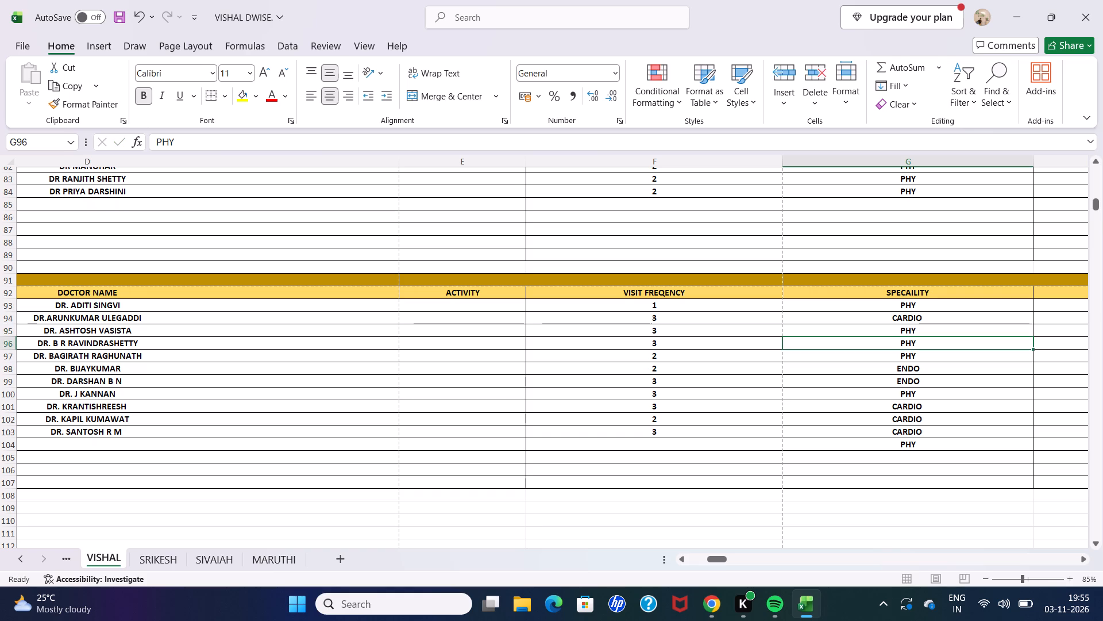
key("c")
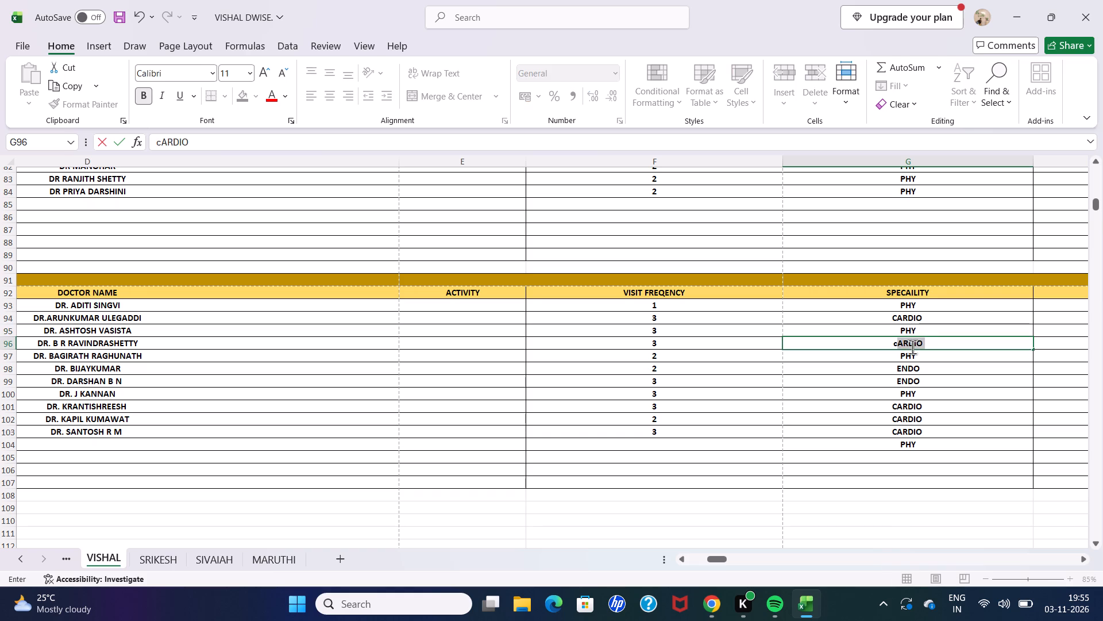
key("a")
key("BackSpace")
key("BackSpace")
key("BackSpace")
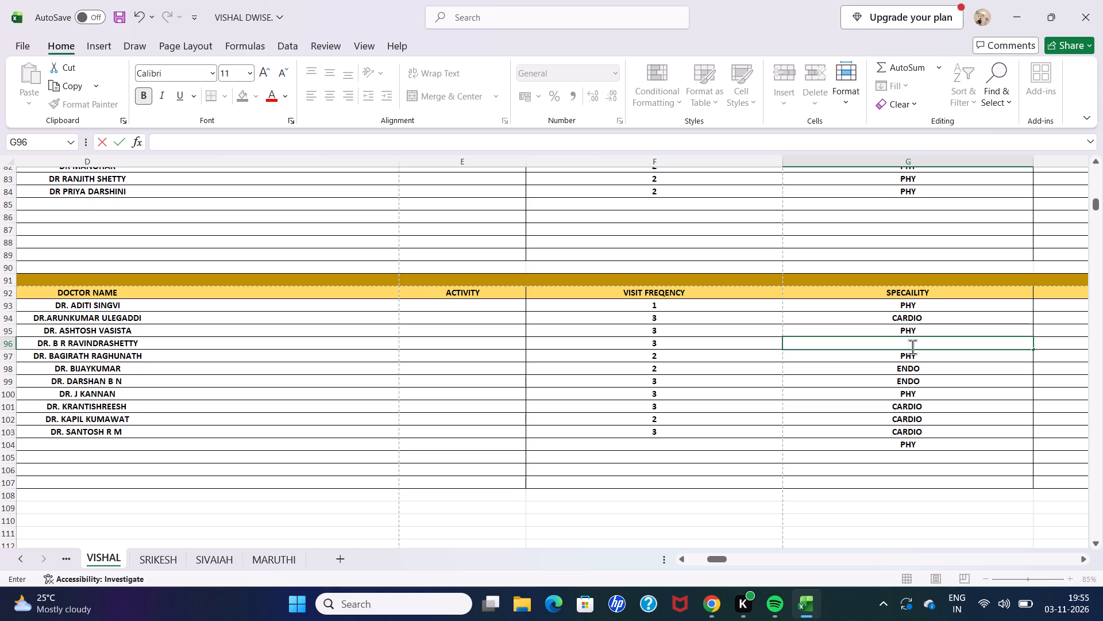
type("CA")
type("RDIO")
key("space")
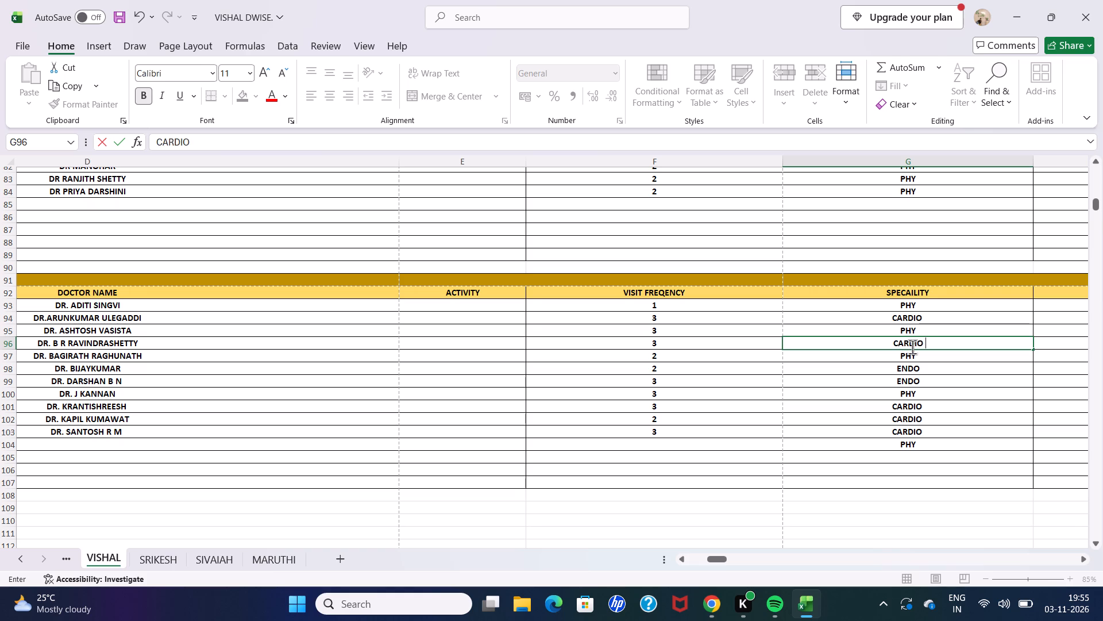
key("v")
key("space")
type("T")
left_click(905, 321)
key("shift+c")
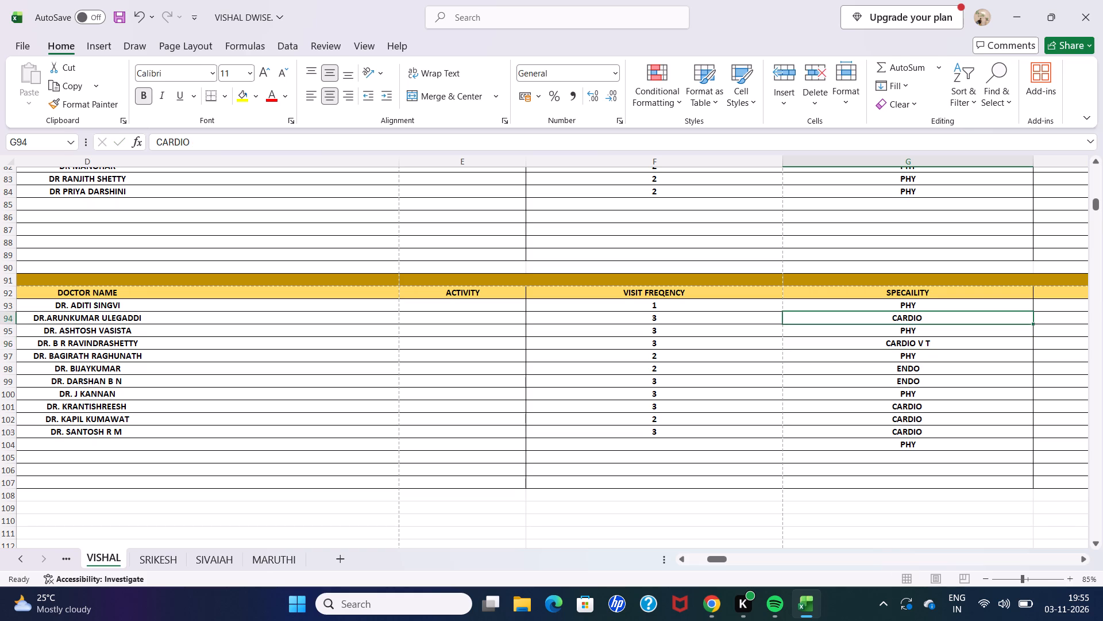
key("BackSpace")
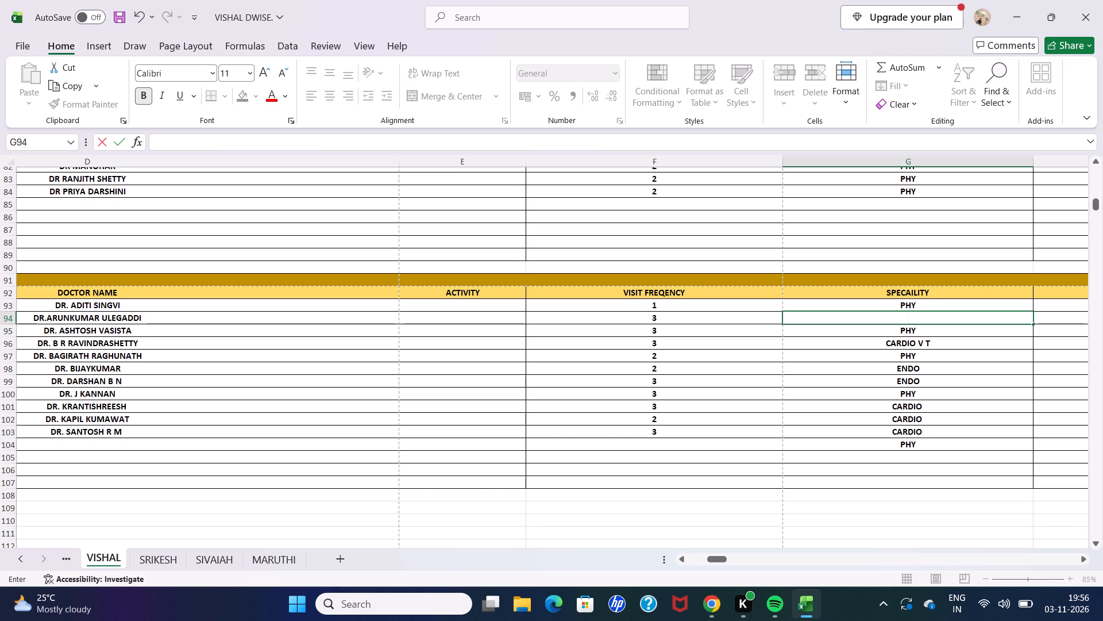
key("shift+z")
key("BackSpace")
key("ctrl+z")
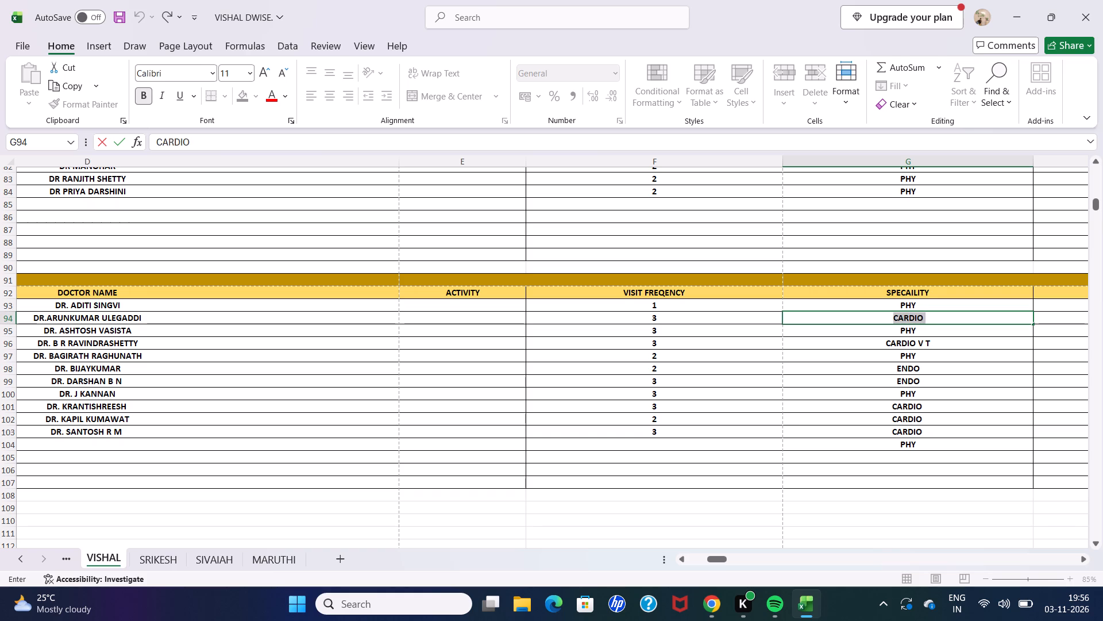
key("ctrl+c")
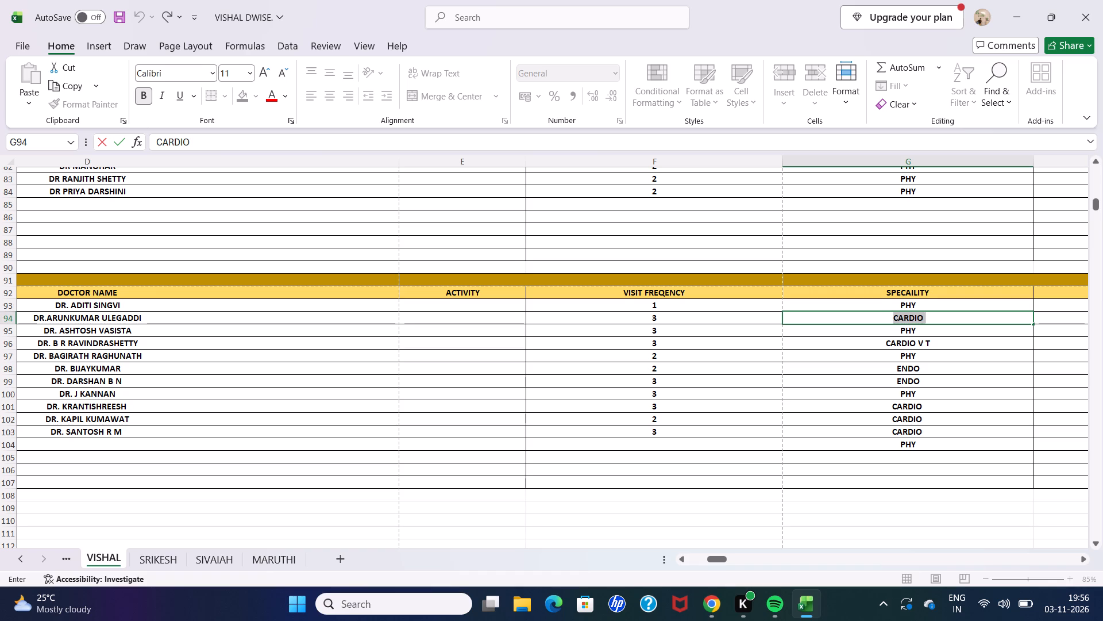
Set the SPECAILITY in rows 98, 99 and 100 of the Chandapura table to CARDIO.
left_click(918, 370)
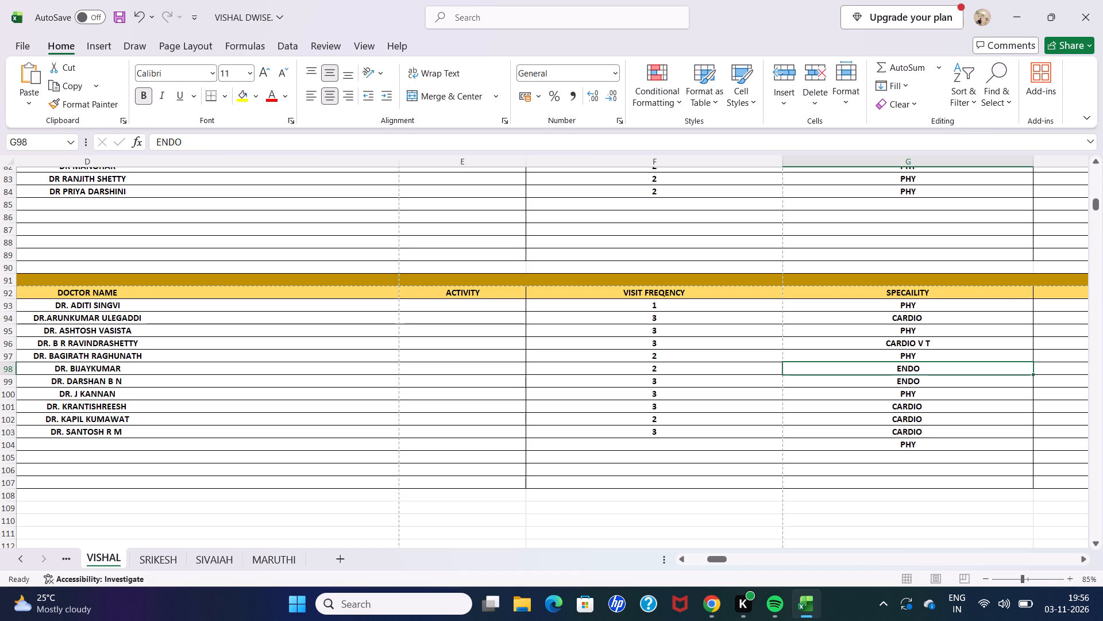
key("shift+p")
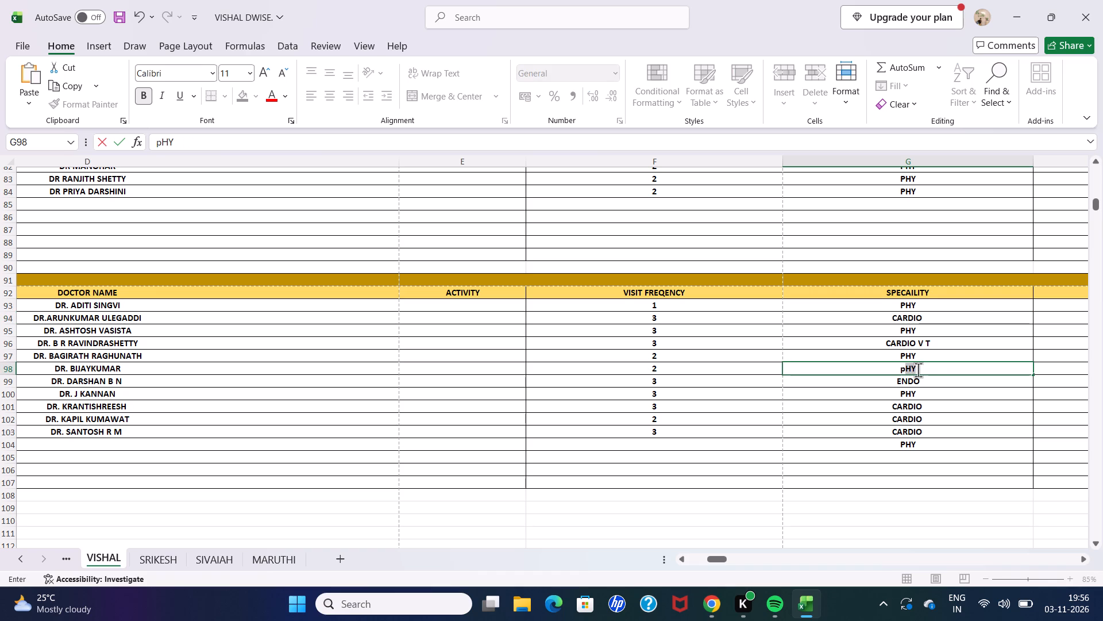
key("BackSpace")
key("BackSpace")
type("CARDO")
key("BackSpace")
type("IO")
left_click(911, 384)
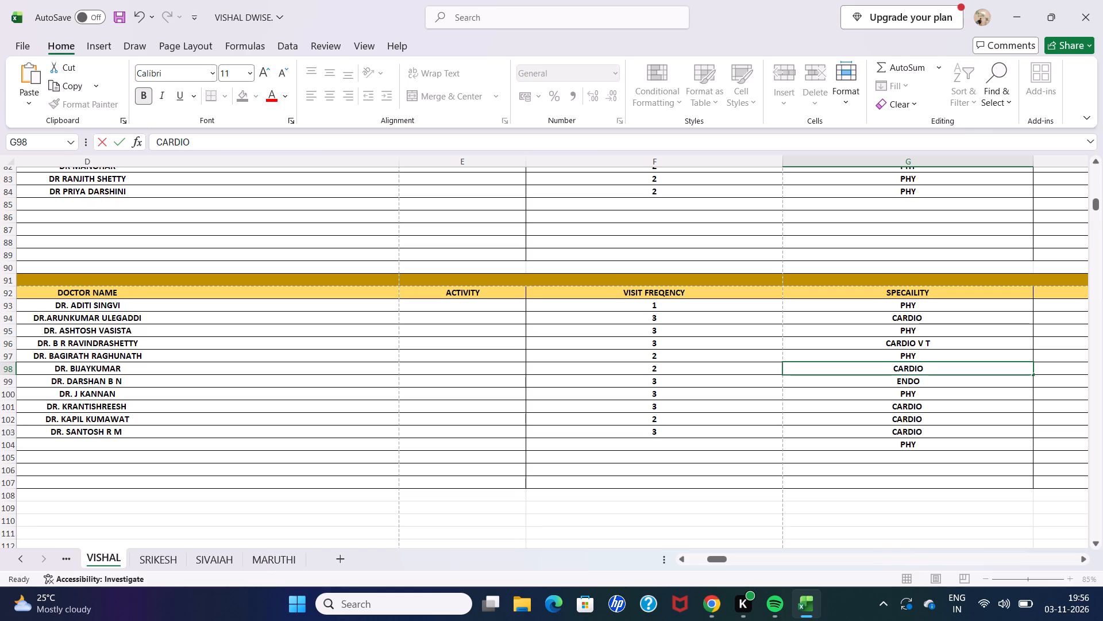
type("CARDIO")
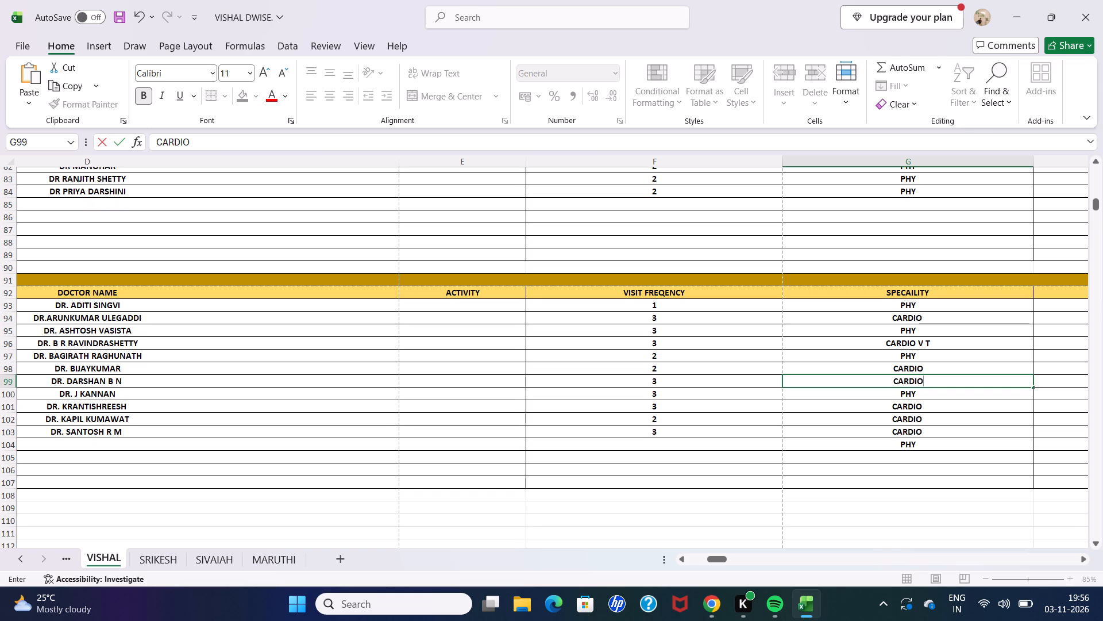
left_click(909, 393)
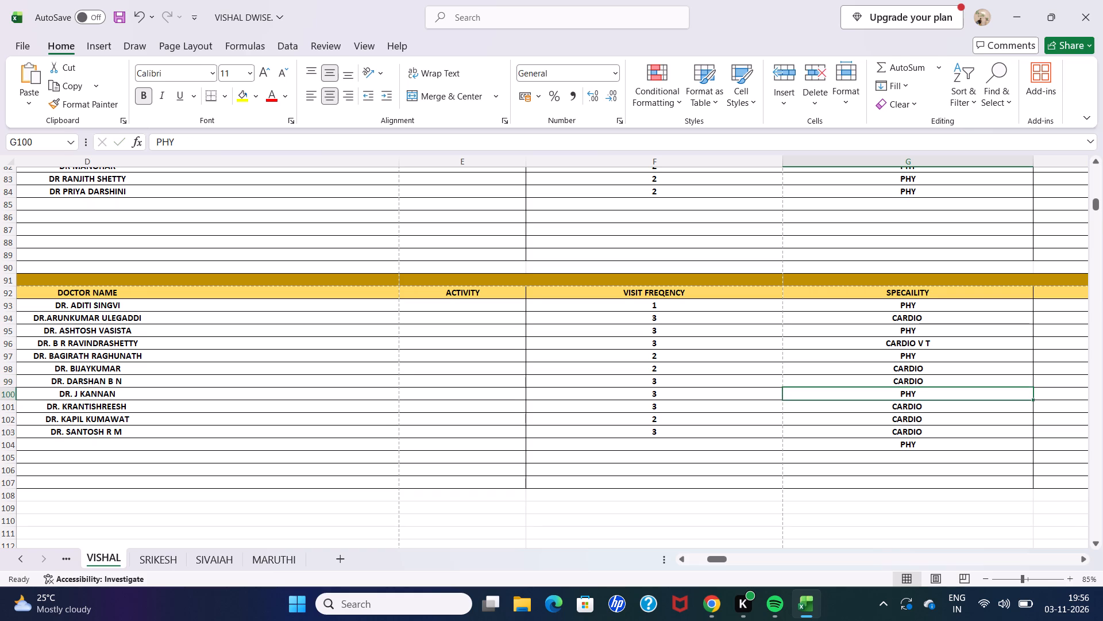
type("CARDIO")
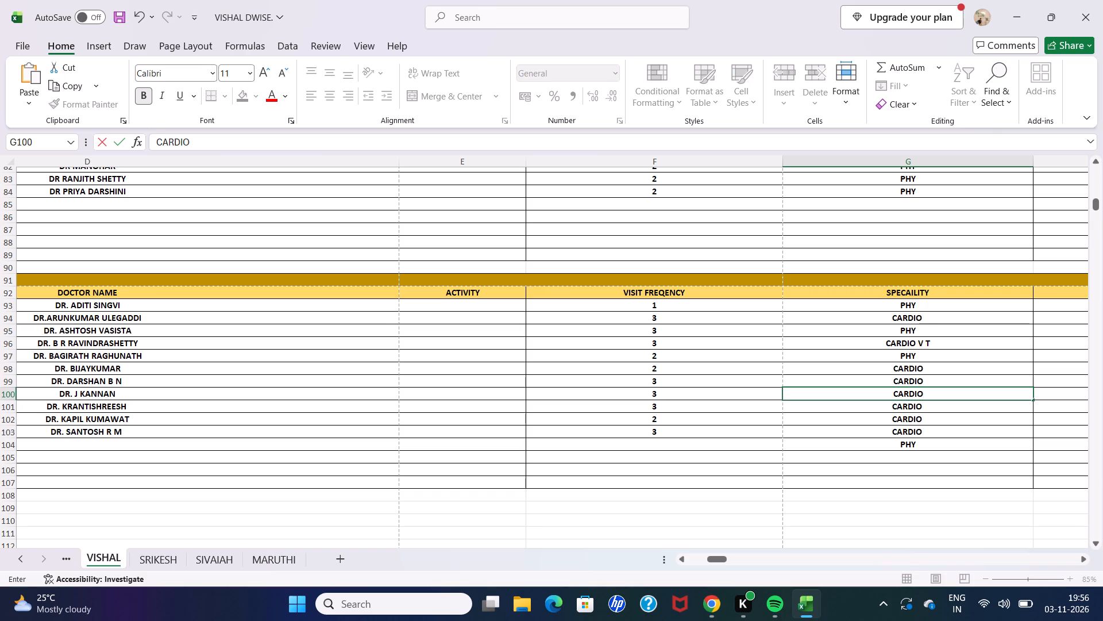
Set the SPECAILITY to ENDO in row 101 and to PHY in row 103 of the Chandapura table.
left_click(907, 410)
type("ENDO")
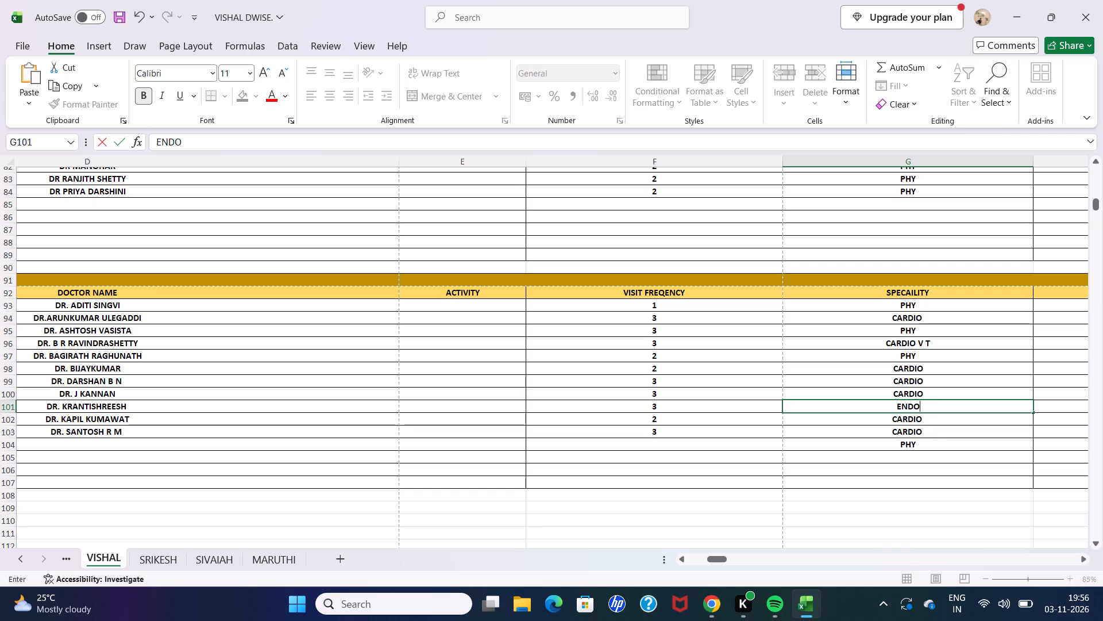
left_click(911, 434)
type("PHY")
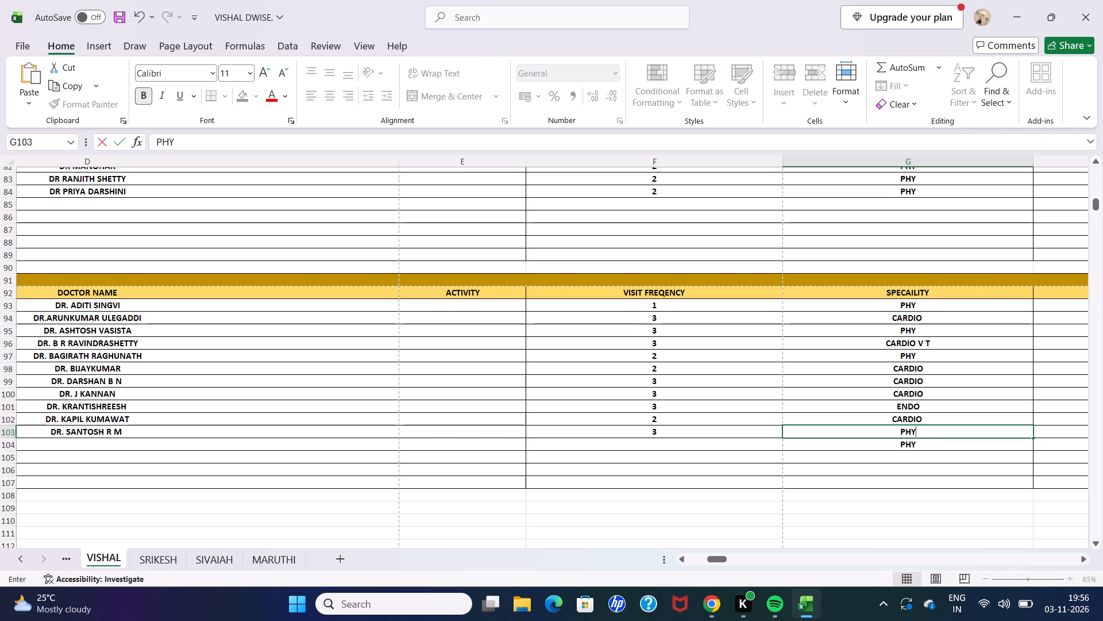
Clear the SPECAILITY entry in row 104, the Chandapura row without a doctor name.
left_click(912, 446)
key("BackSpace")
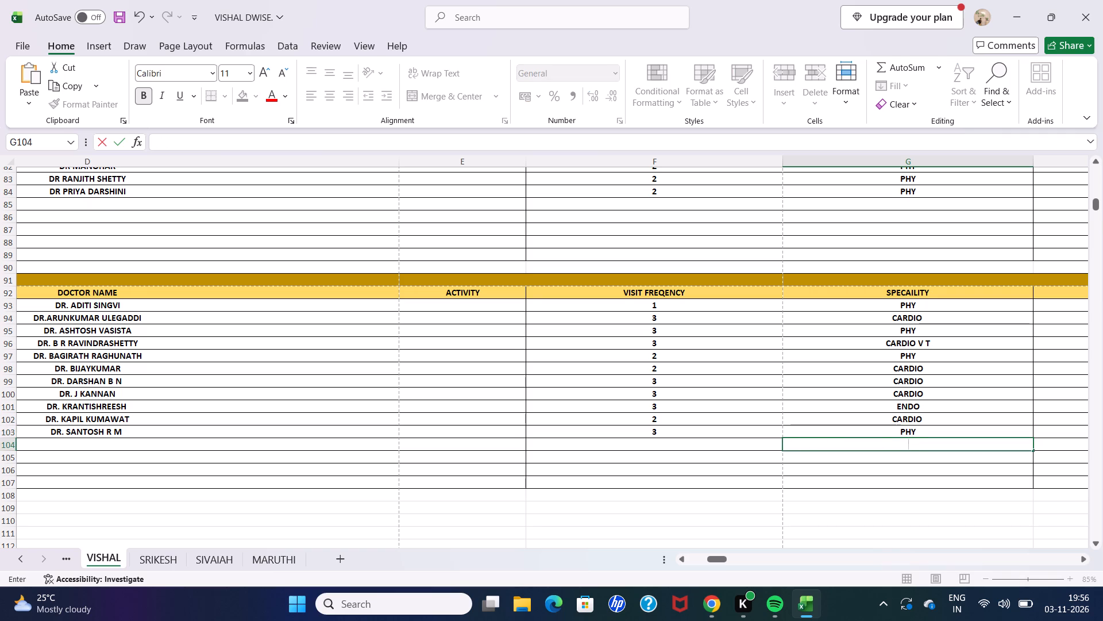
left_click(811, 305)
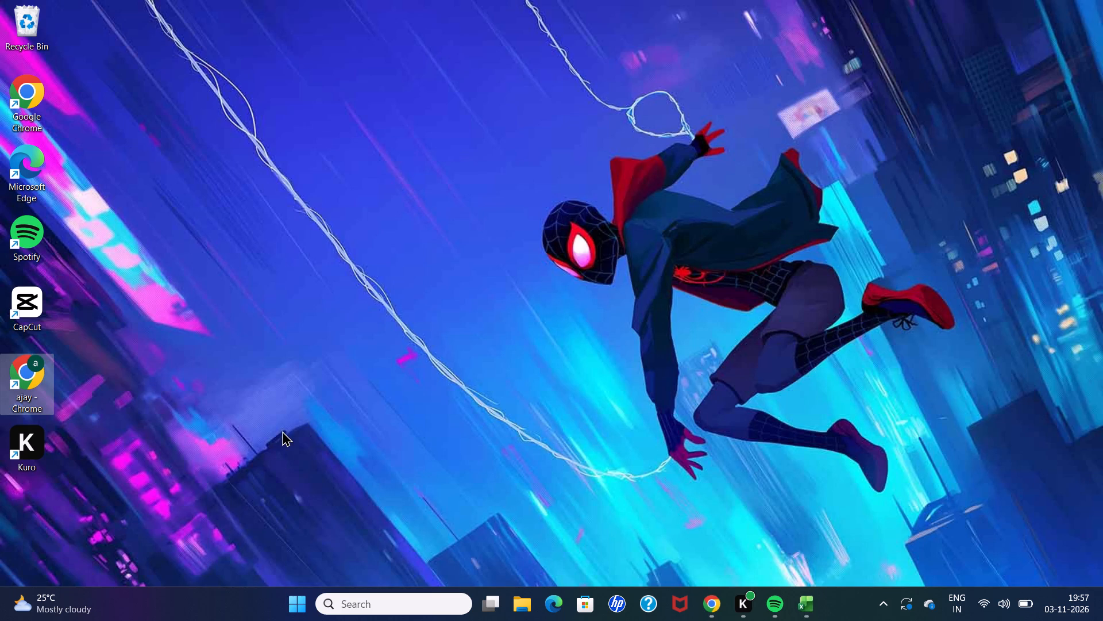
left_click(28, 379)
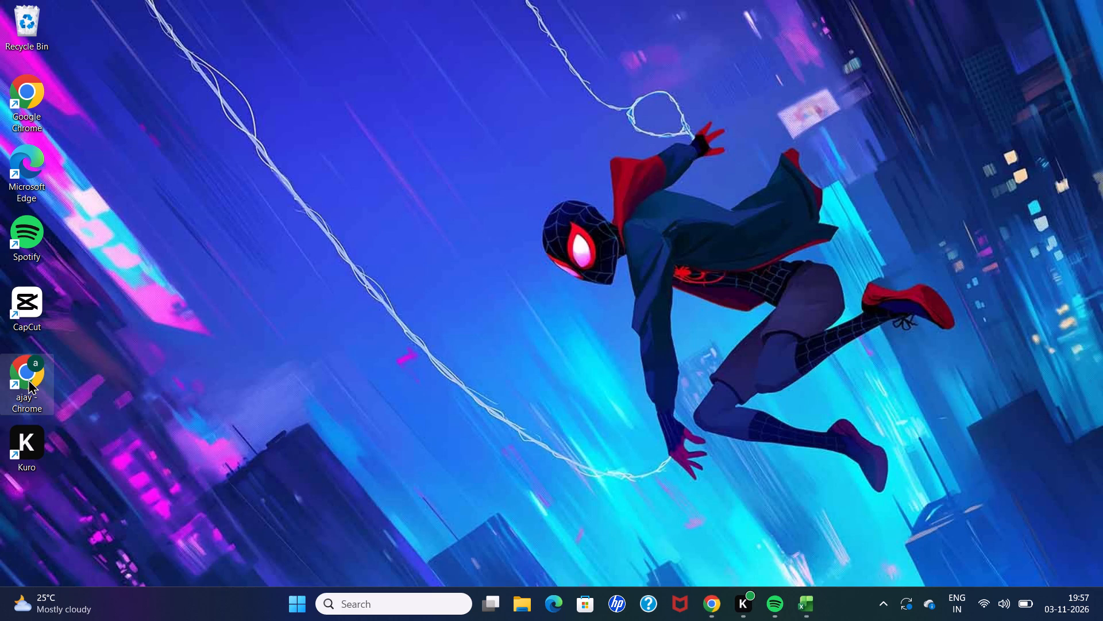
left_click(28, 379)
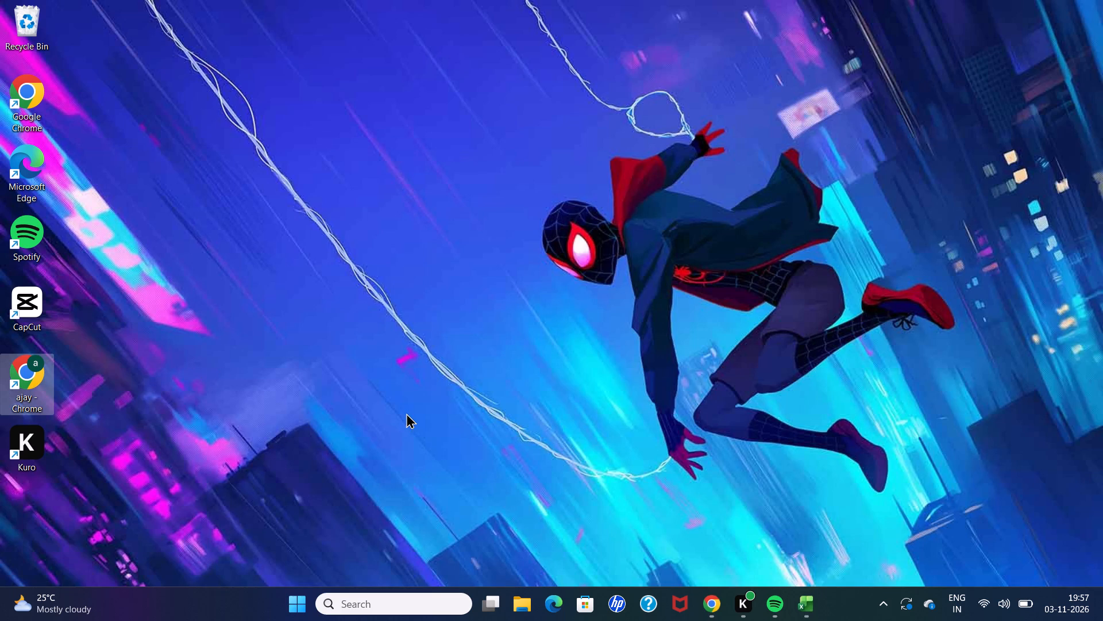
Switch back to the VISHAL DWISE workbook in Excel and save it.
left_click(805, 600)
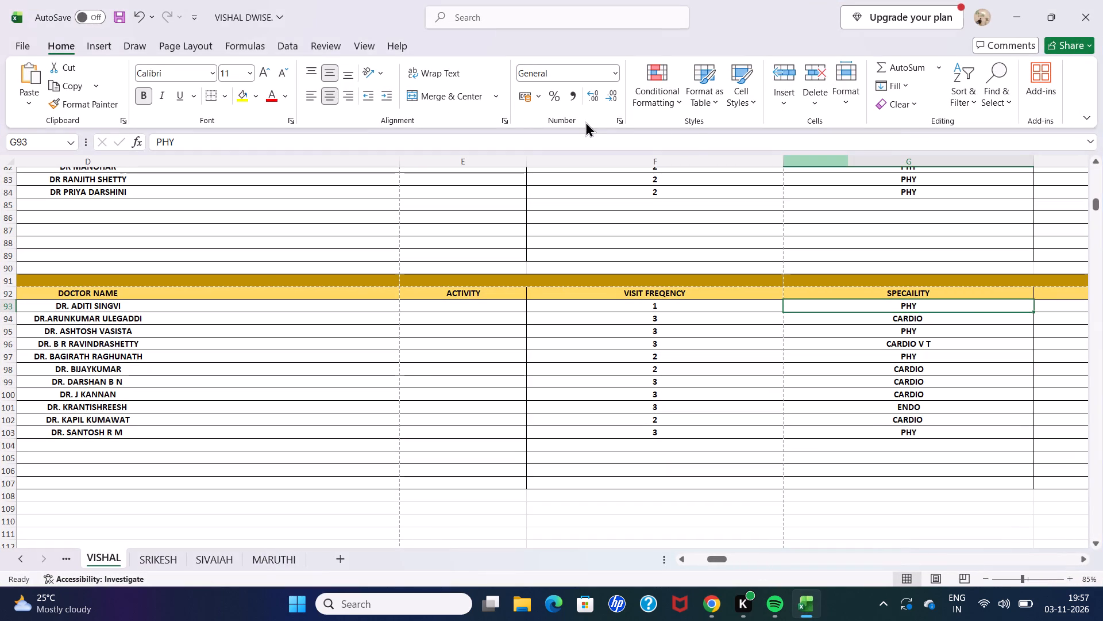
left_click(117, 14)
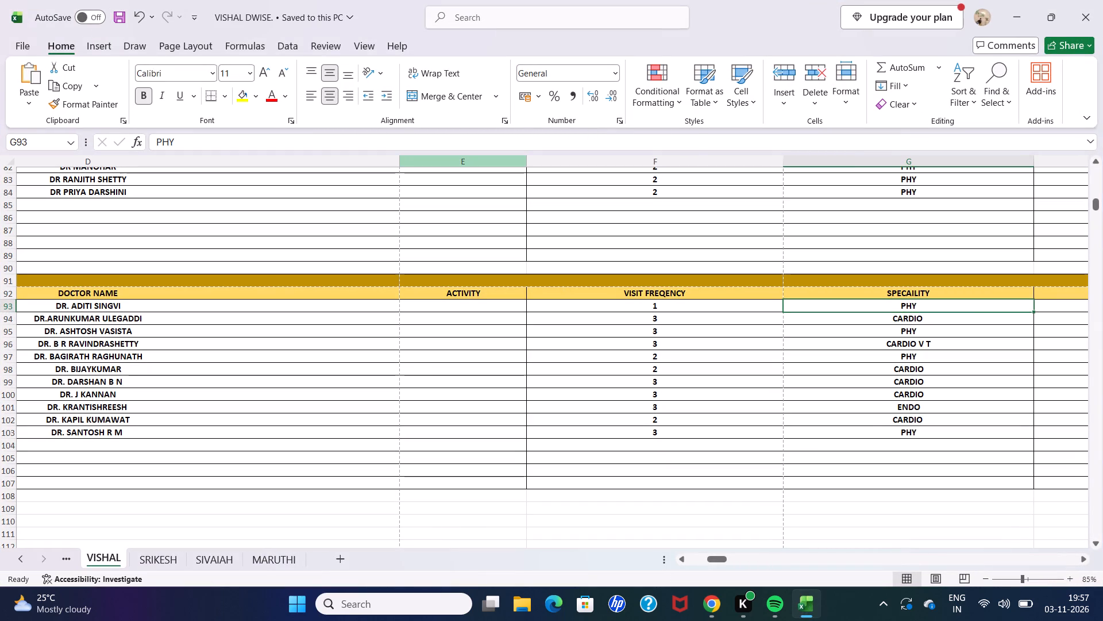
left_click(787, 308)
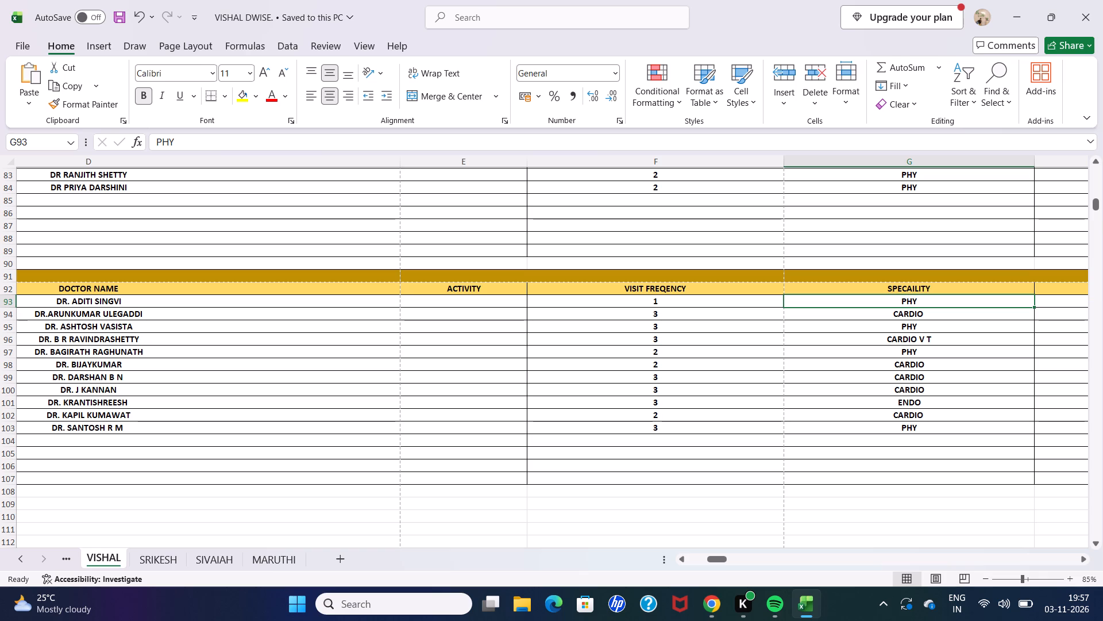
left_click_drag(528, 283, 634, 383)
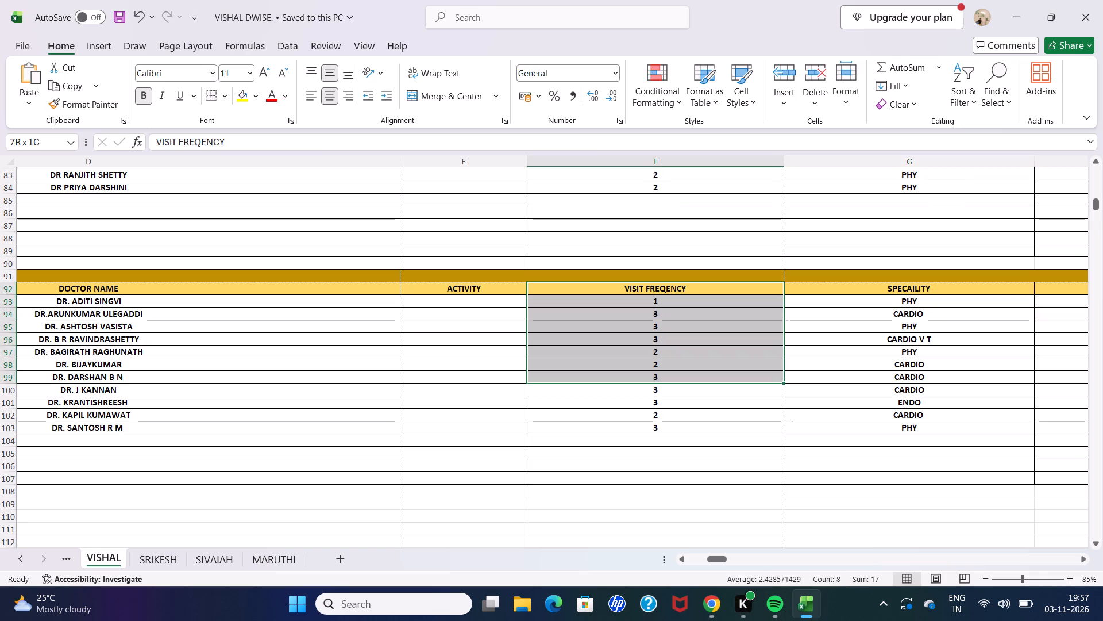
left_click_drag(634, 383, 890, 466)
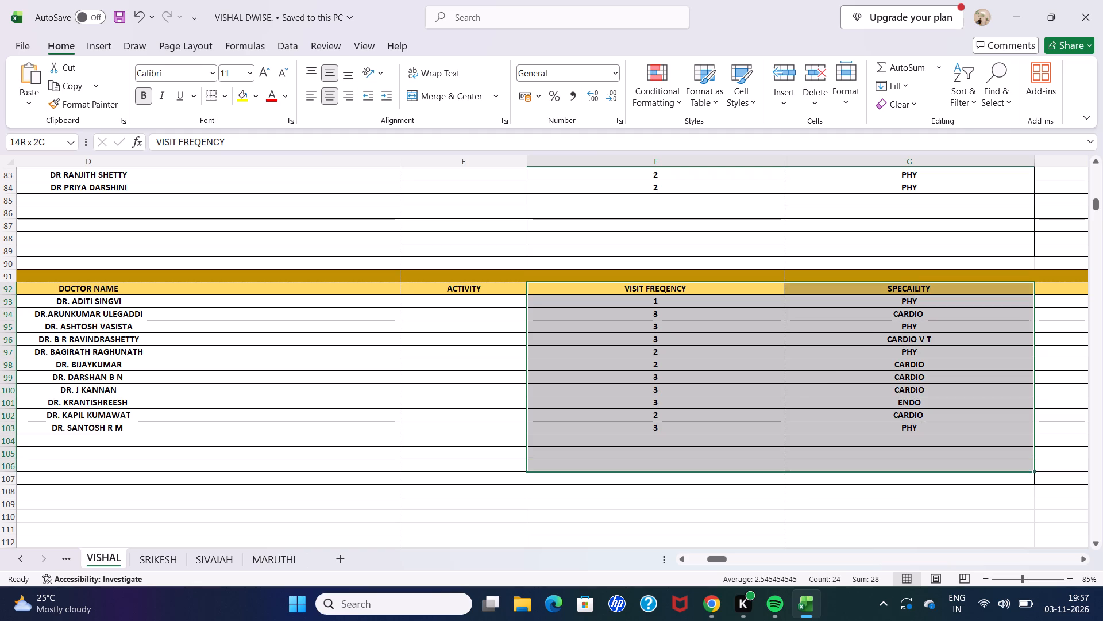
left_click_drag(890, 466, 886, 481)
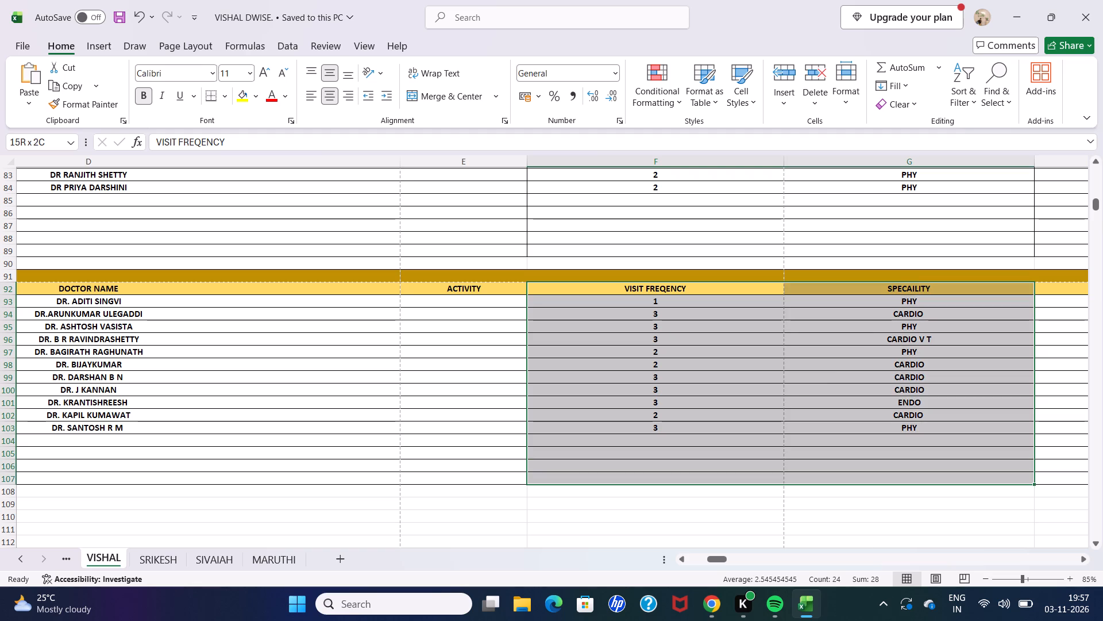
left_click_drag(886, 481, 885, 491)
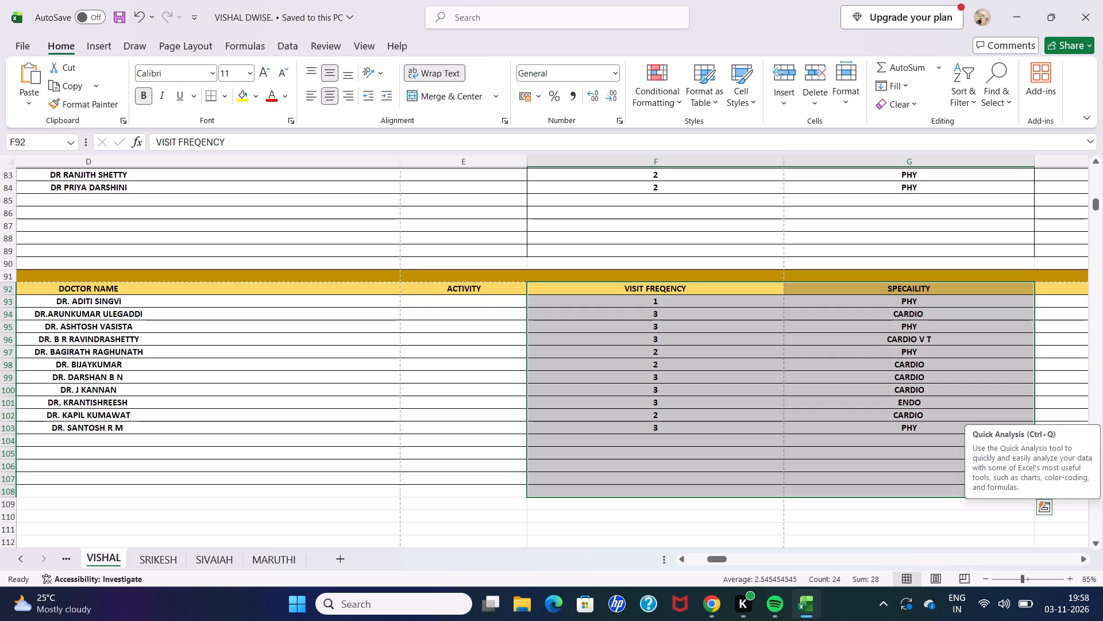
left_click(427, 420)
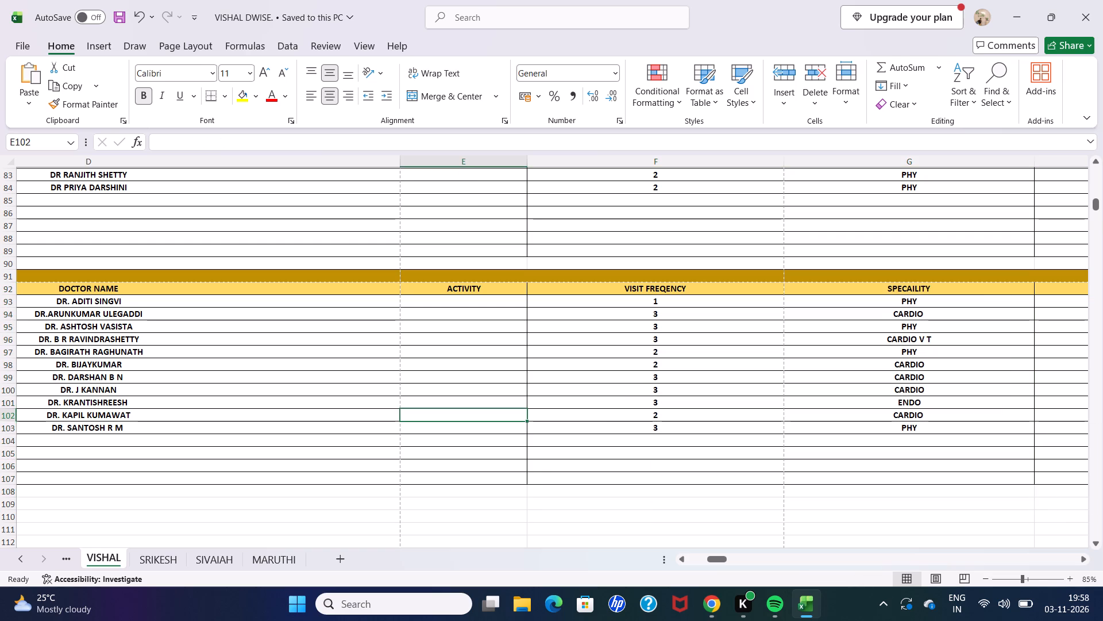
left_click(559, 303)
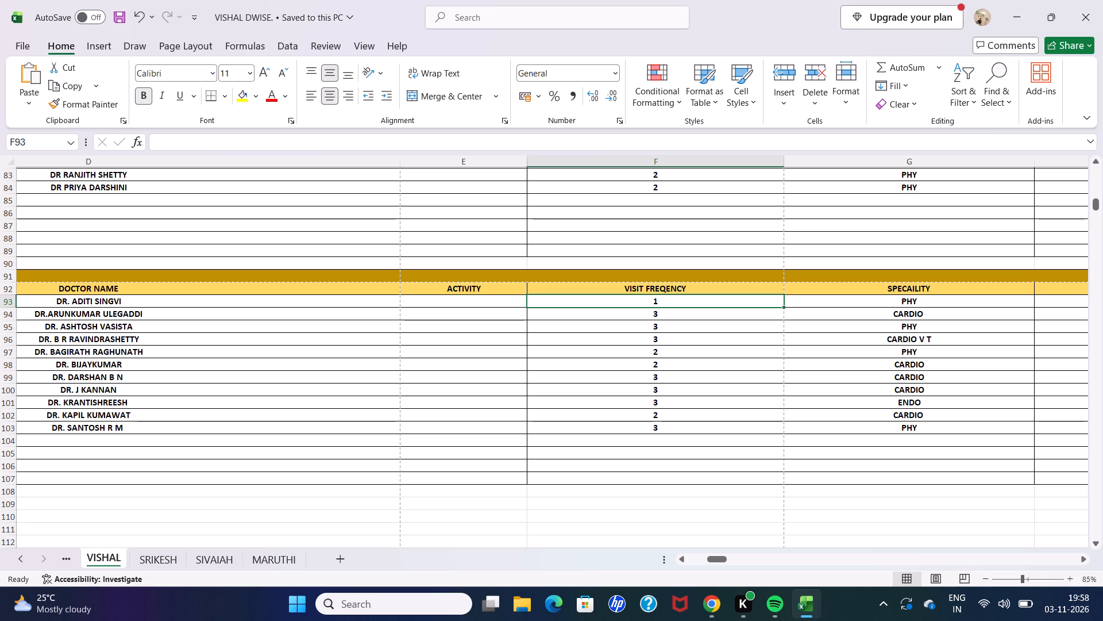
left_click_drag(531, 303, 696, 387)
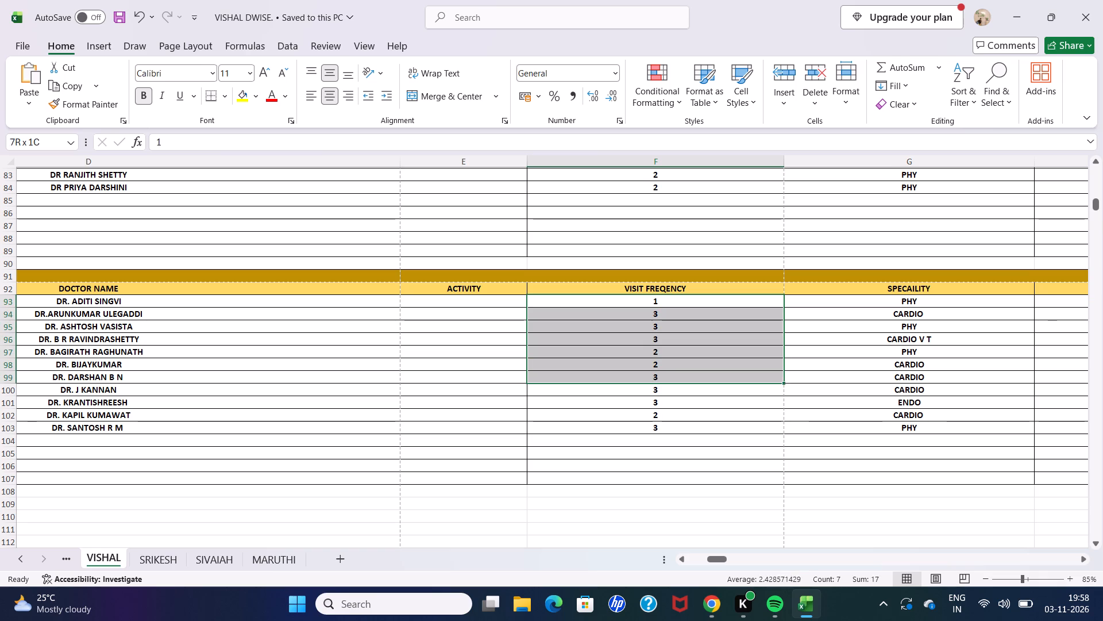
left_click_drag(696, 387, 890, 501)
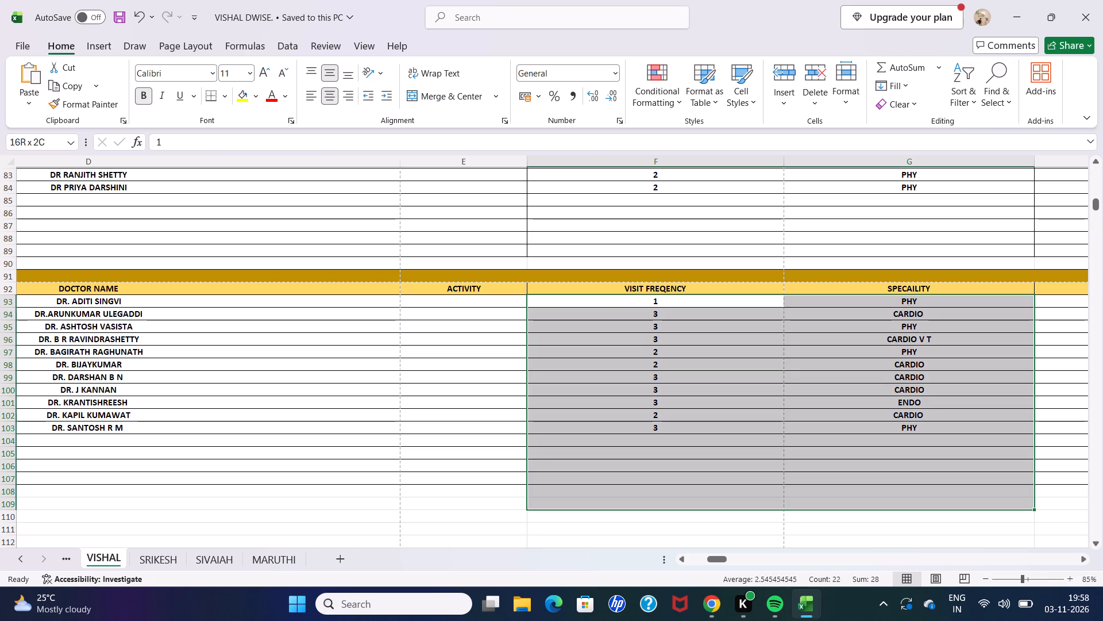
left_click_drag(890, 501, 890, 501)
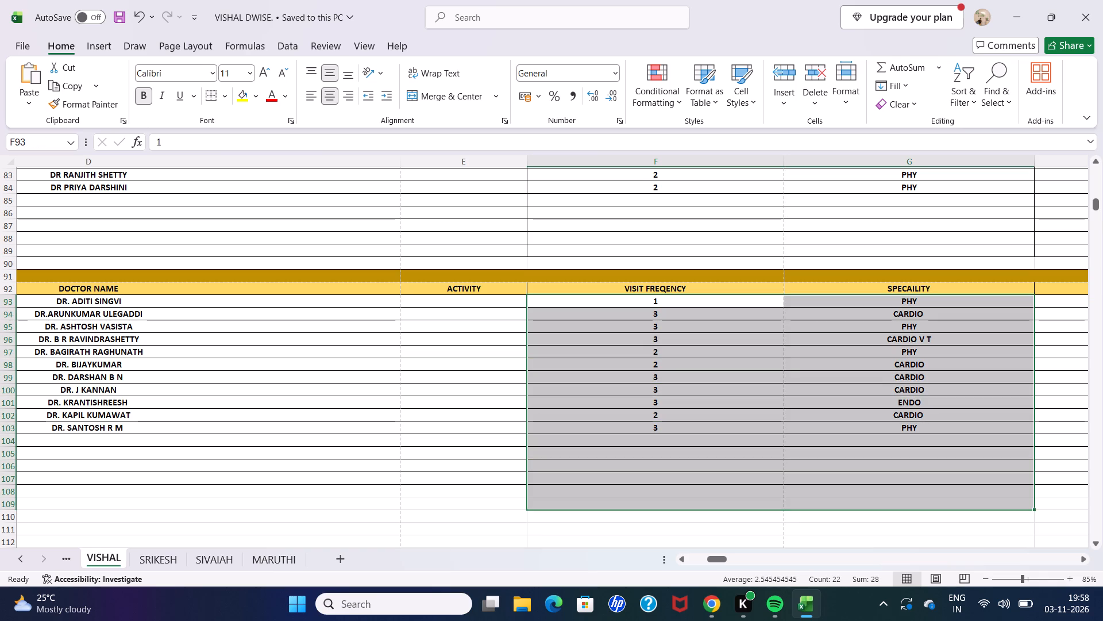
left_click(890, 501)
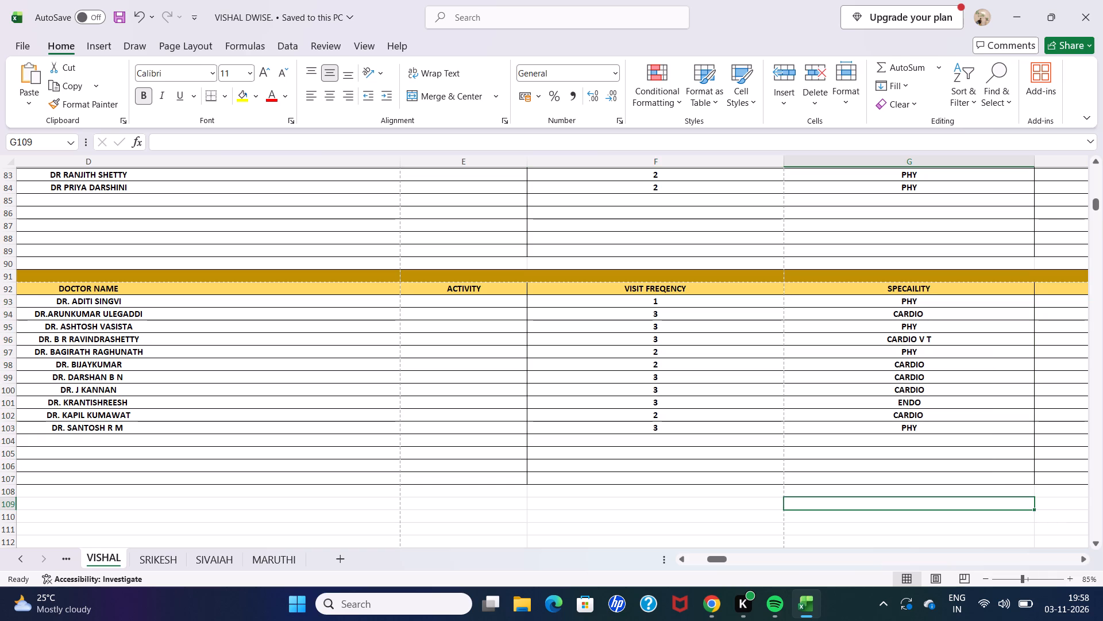
Copy VISIT FREQENCY and SPECAILITY rows 93 to 104 from columns F and G over the matching entries in columns AD and AE.
left_click_drag(1020, 443, 912, 305)
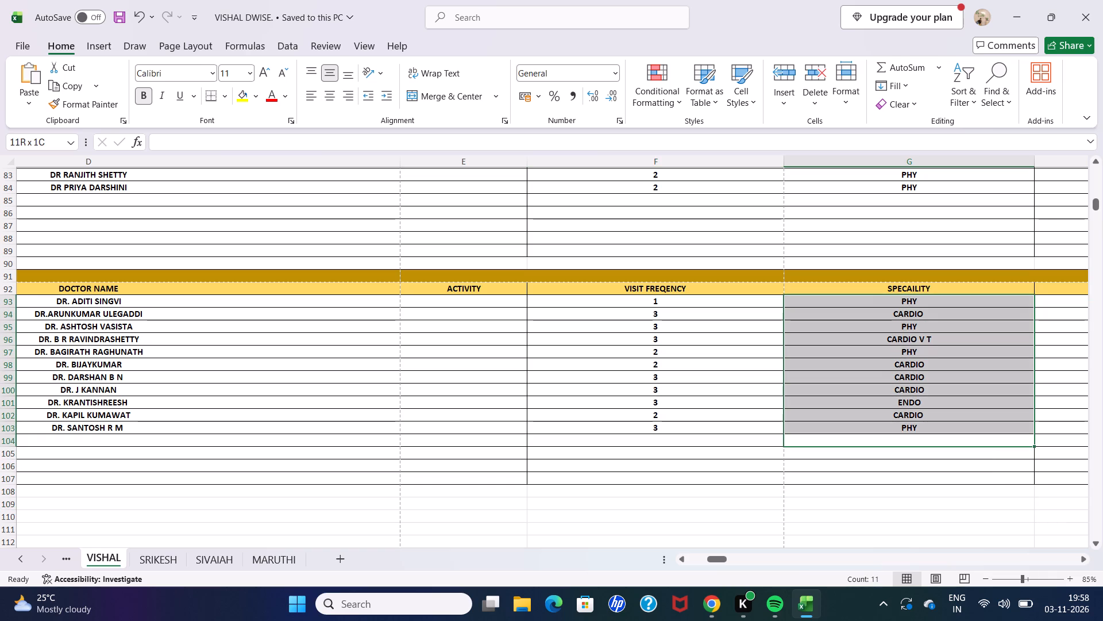
left_click_drag(912, 305, 673, 305)
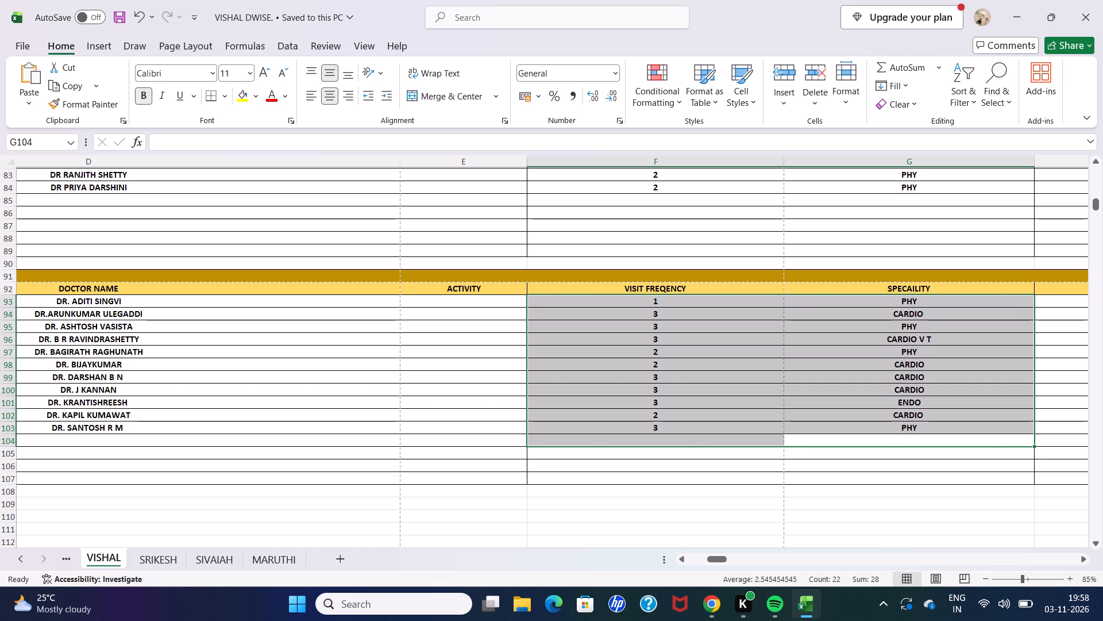
key("ctrl+c")
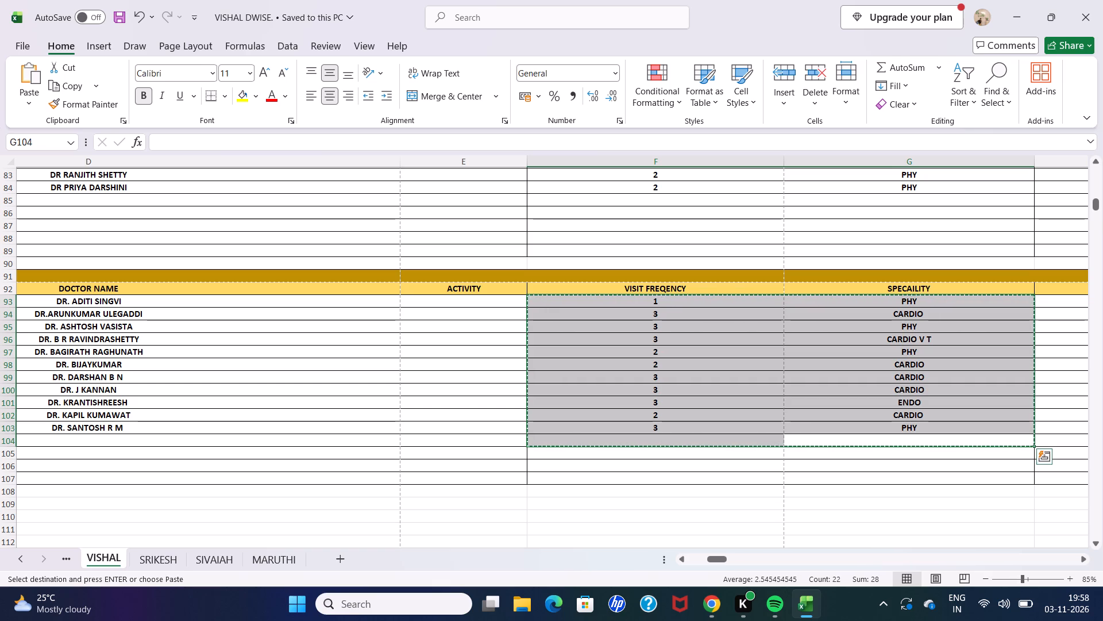
scroll(828, 386, "left", 1)
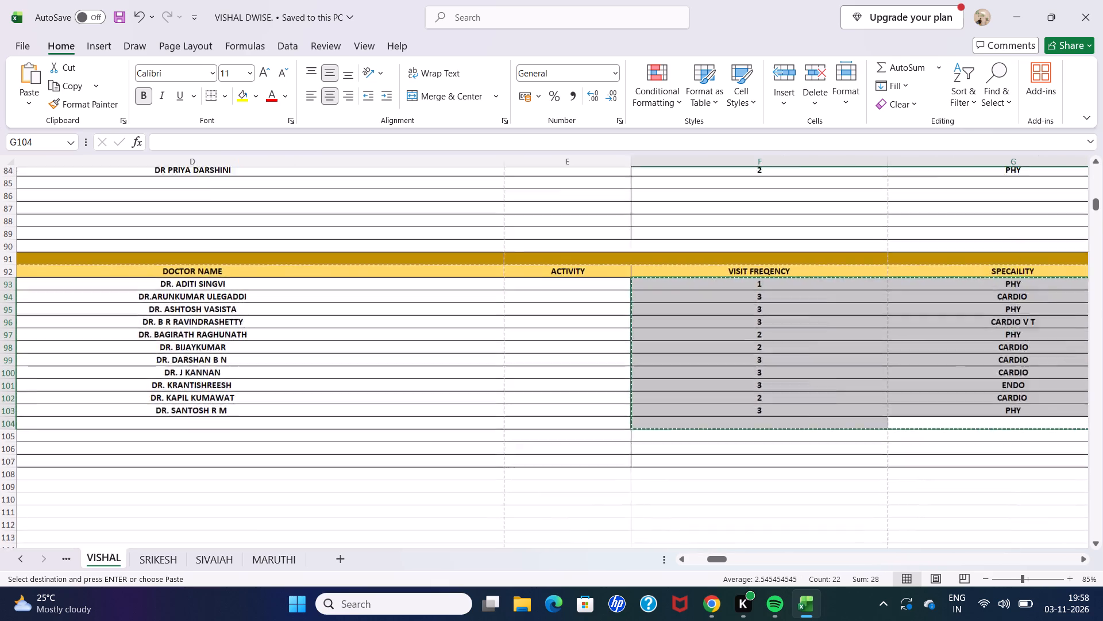
scroll(828, 386, "left", 10)
scroll(707, 388, "left", 1)
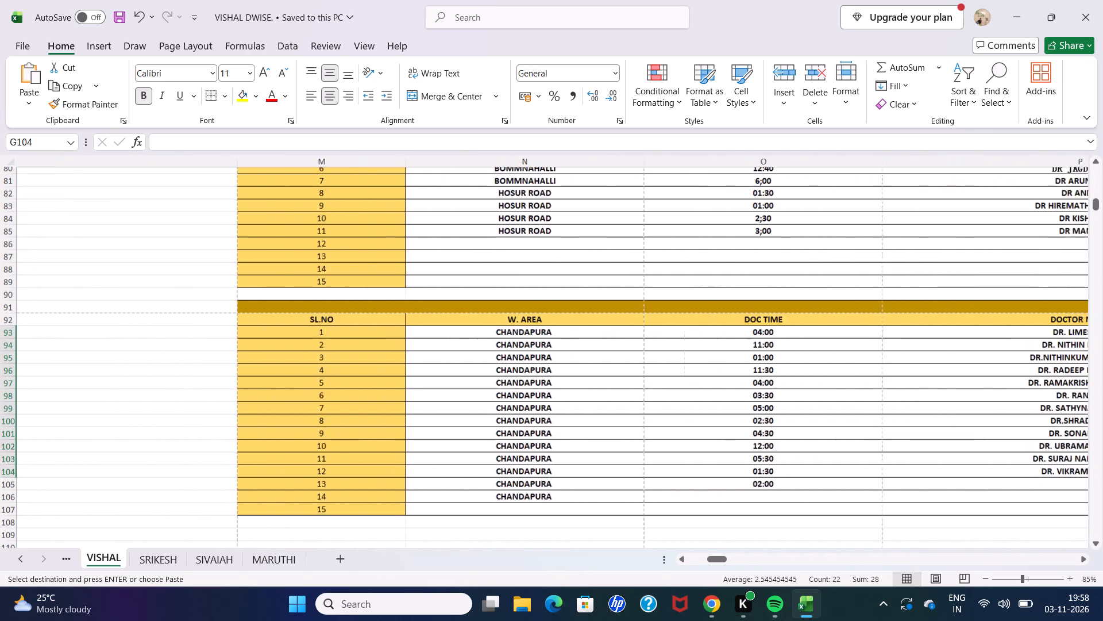
scroll(707, 388, "left", 6)
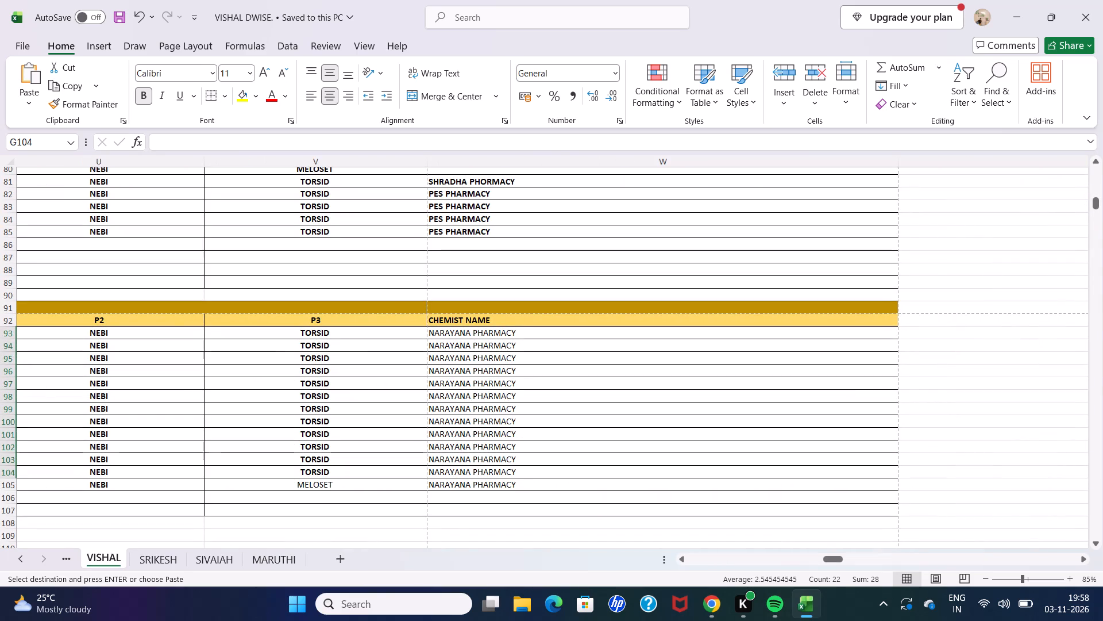
scroll(293, 412, "right", 7)
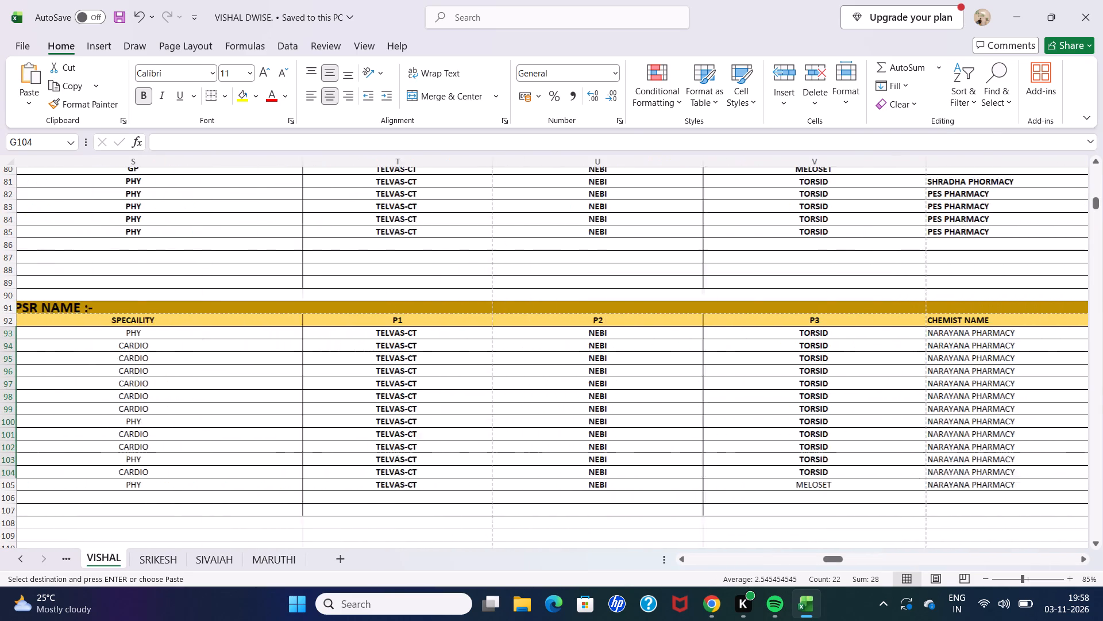
scroll(293, 412, "right", 7)
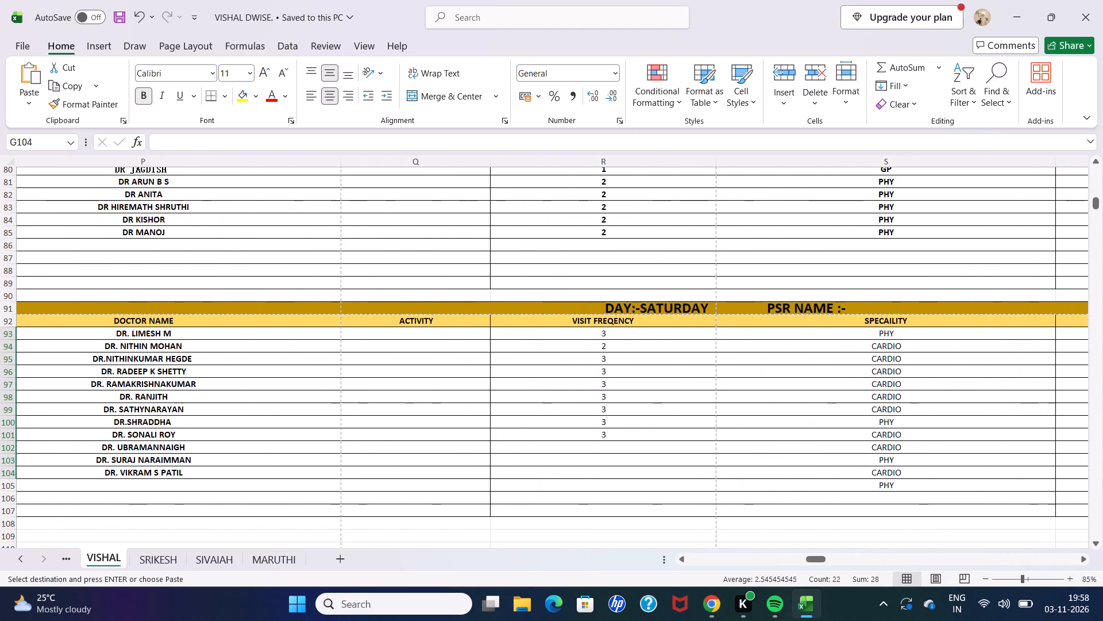
scroll(293, 412, "right", 5)
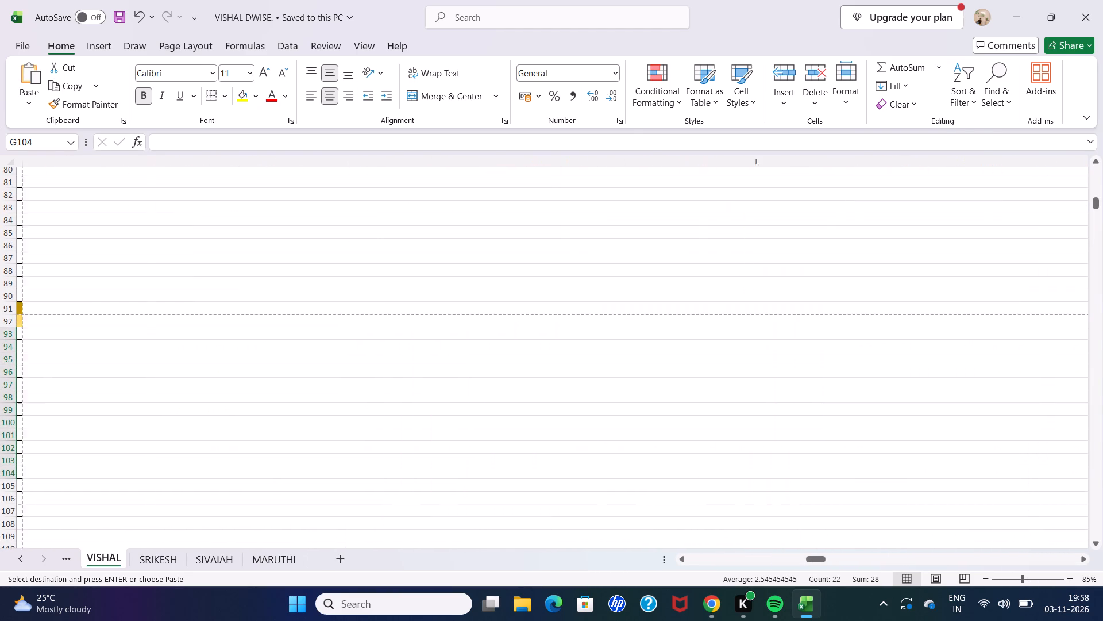
scroll(293, 412, "right", 8)
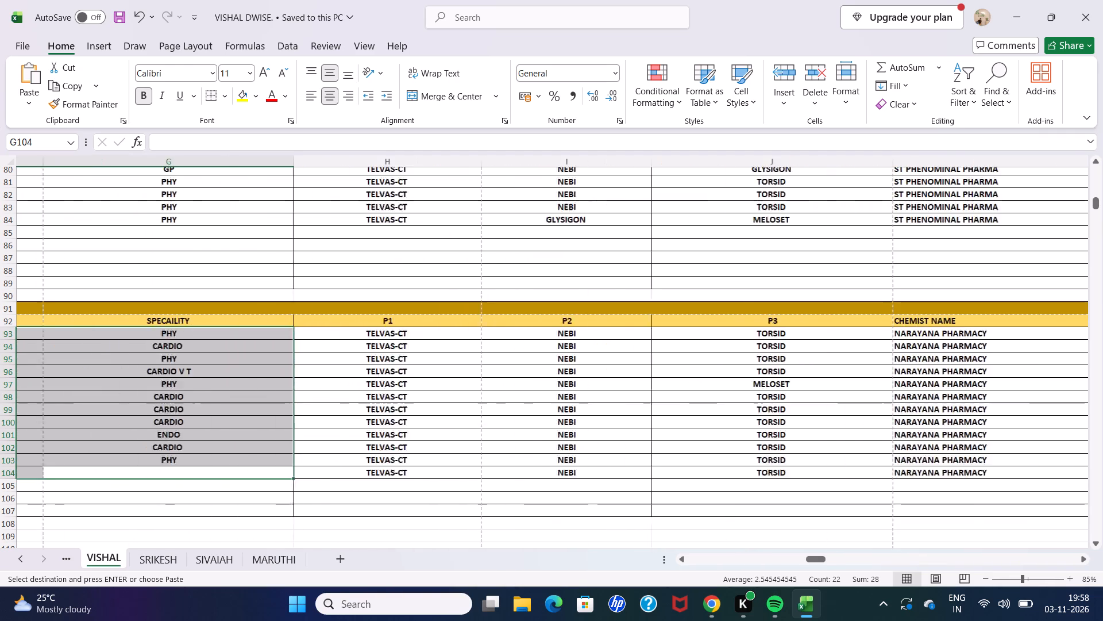
scroll(293, 412, "left", 6)
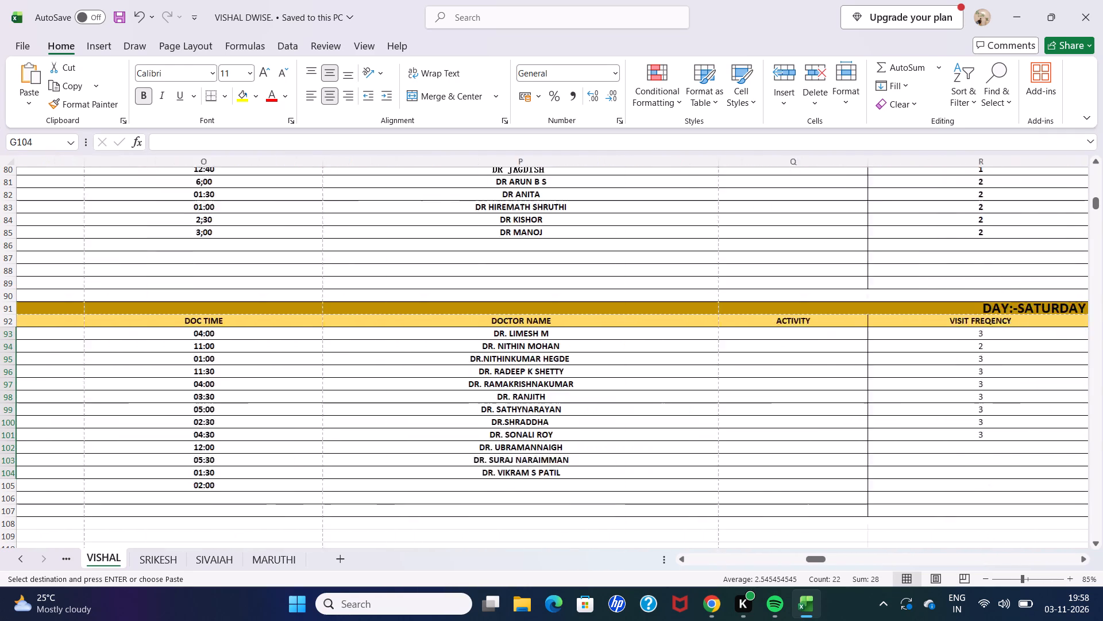
scroll(293, 412, "left", 6)
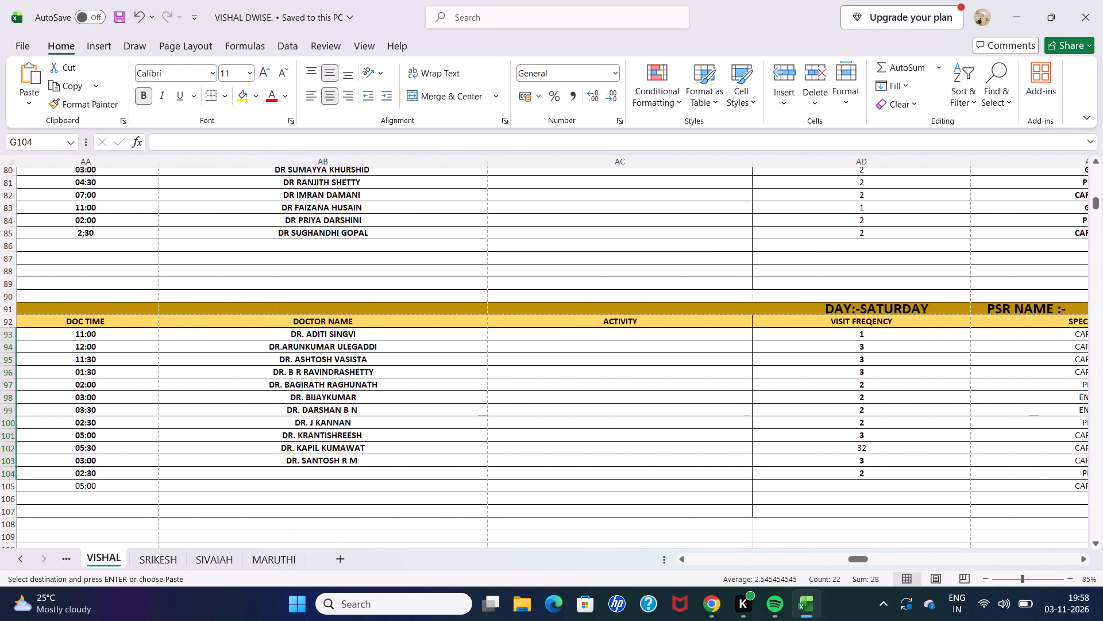
scroll(283, 412, "left", 3)
scroll(283, 412, "down", 1)
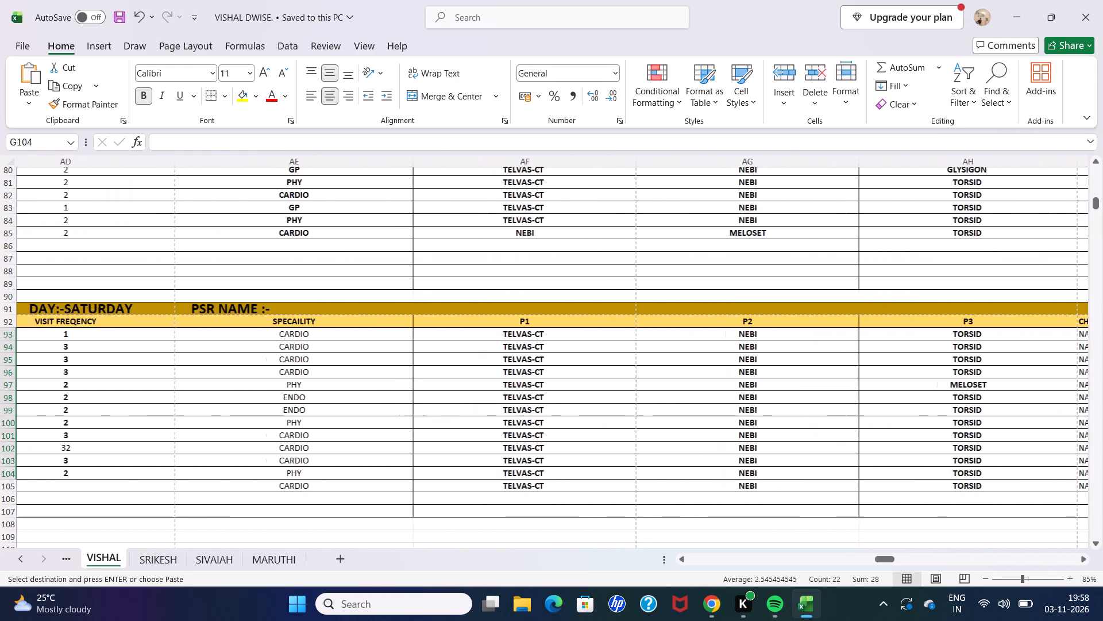
scroll(283, 412, "down", 1)
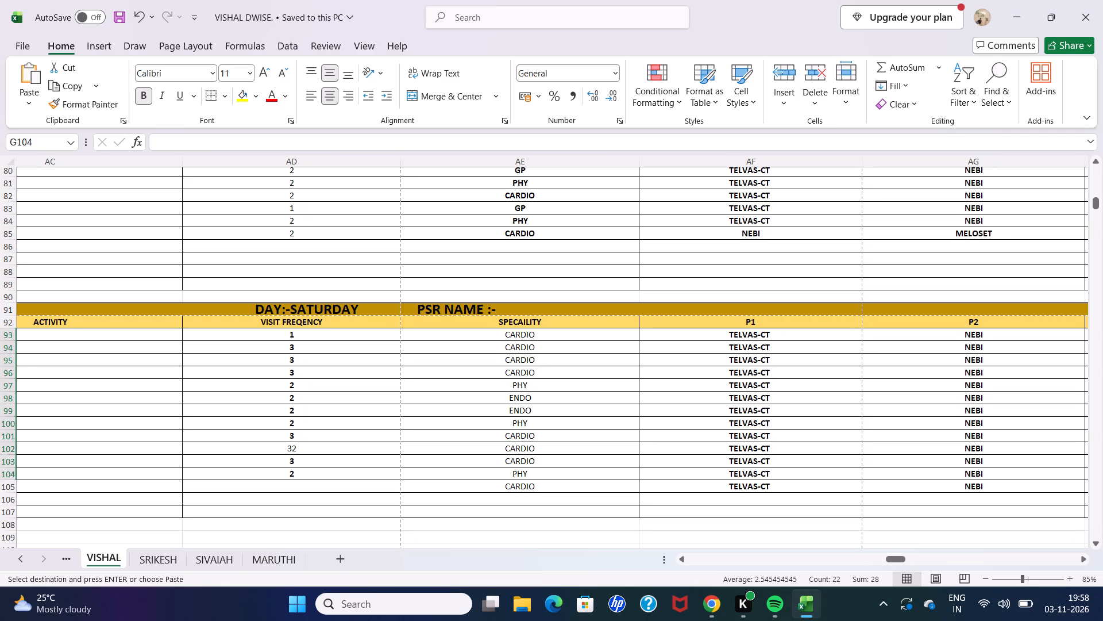
left_click(254, 332)
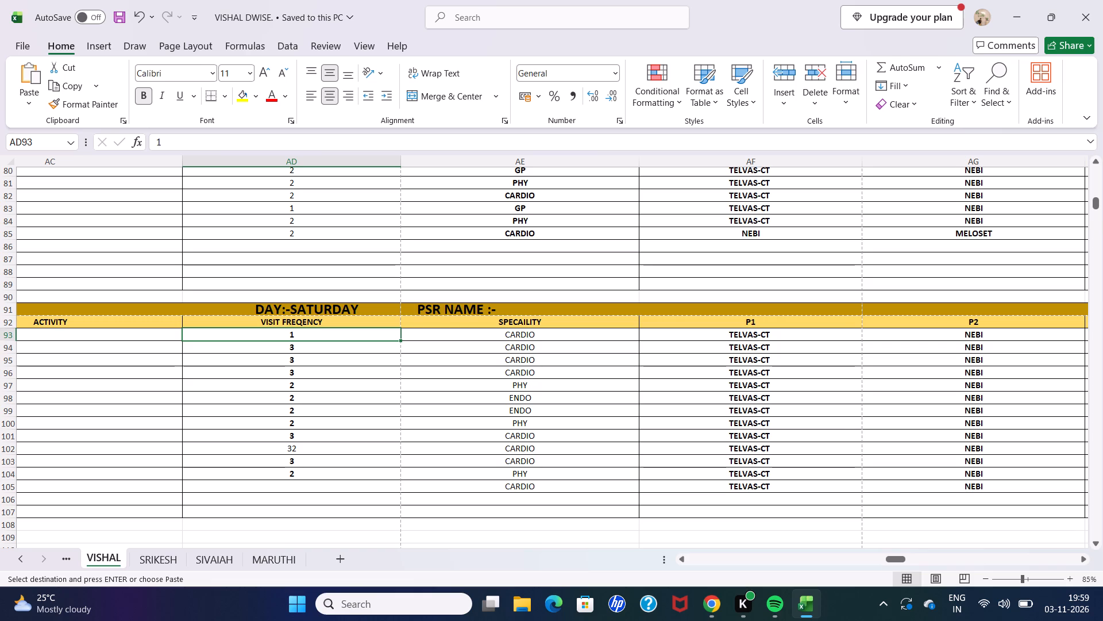
left_click_drag(632, 499, 596, 448)
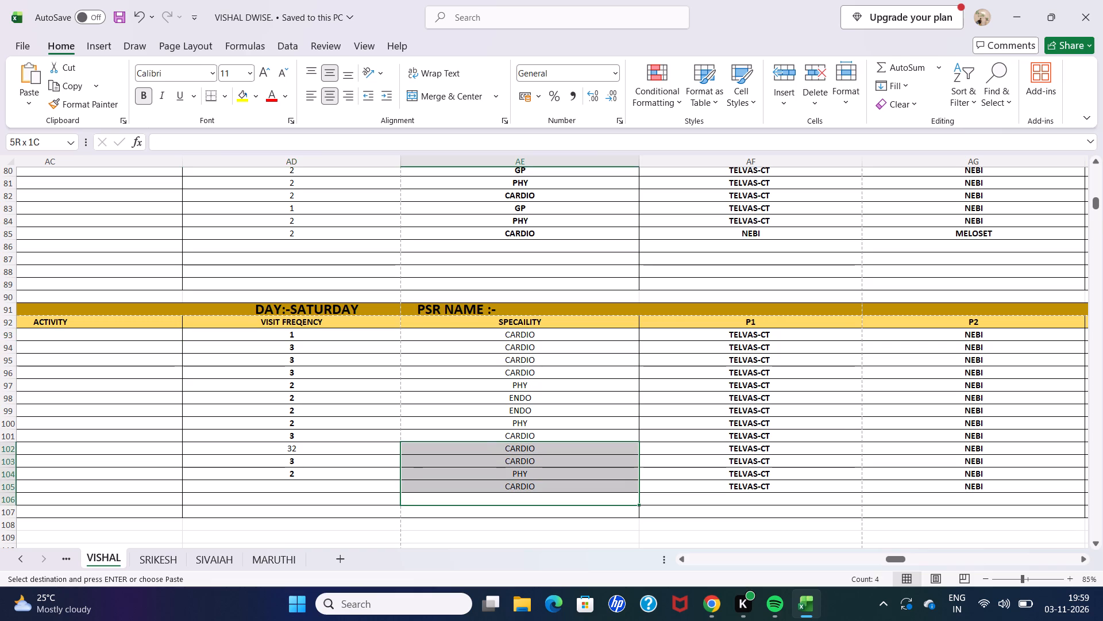
left_click_drag(596, 448, 360, 336)
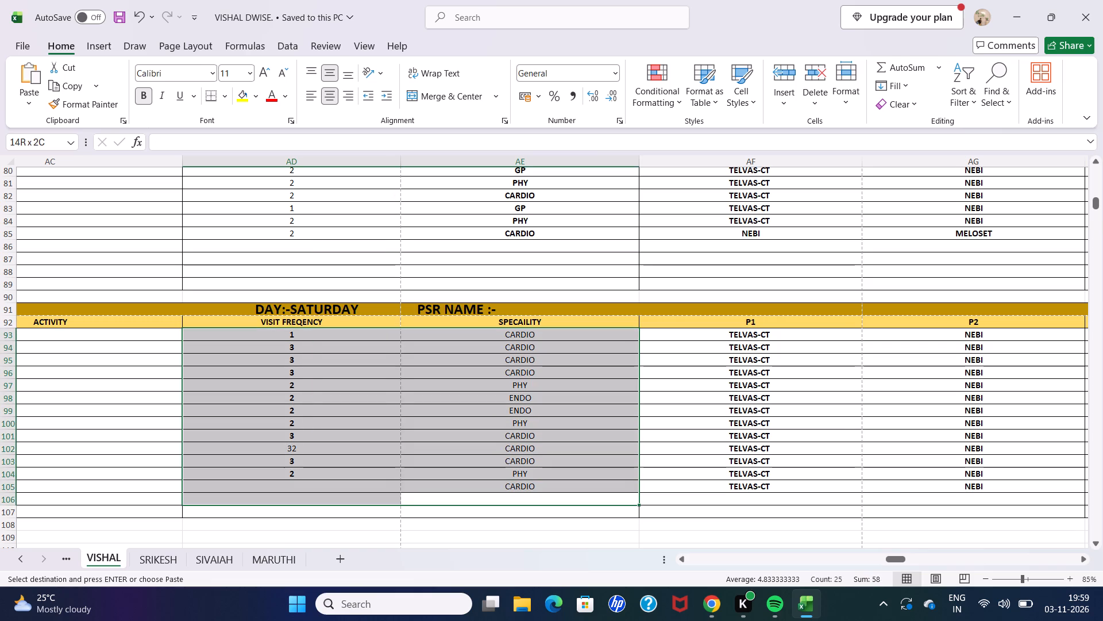
left_click_drag(360, 336, 350, 339)
key("ctrl+v")
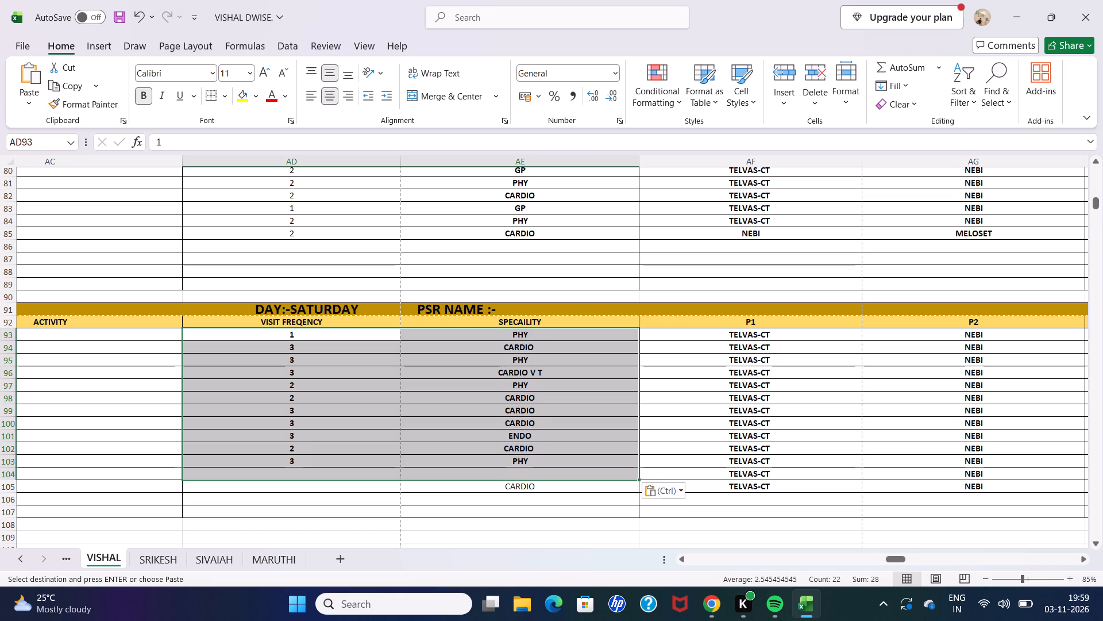
Clear the SPECAILITY entry in row 105 of column AE, below the last named doctor.
left_click_drag(461, 498, 515, 485)
left_click(515, 485)
key("BackSpace")
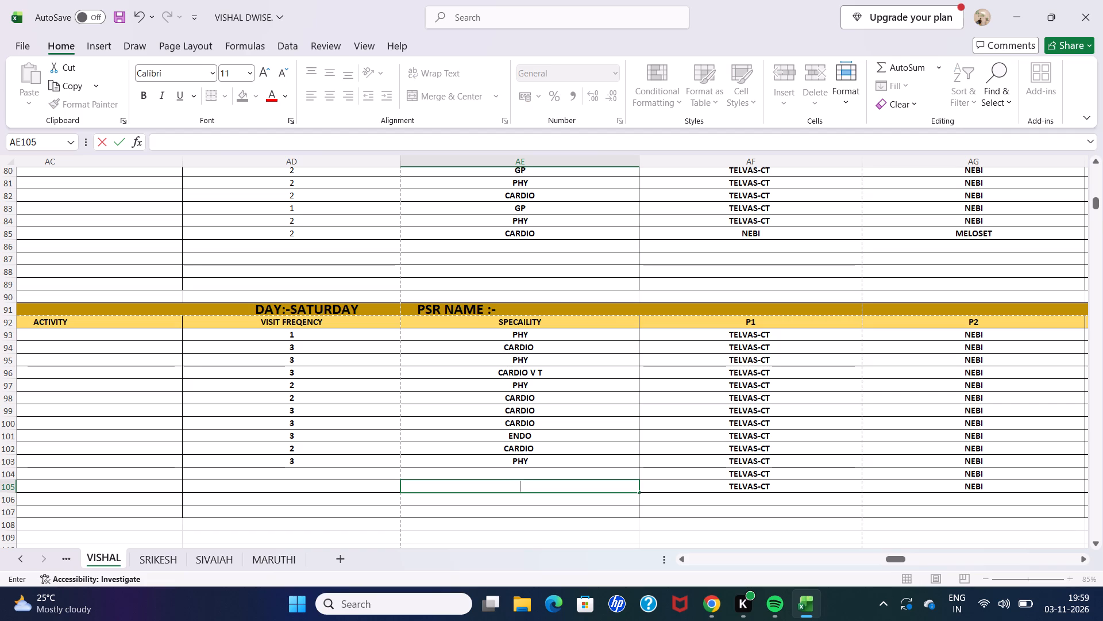
left_click(651, 472)
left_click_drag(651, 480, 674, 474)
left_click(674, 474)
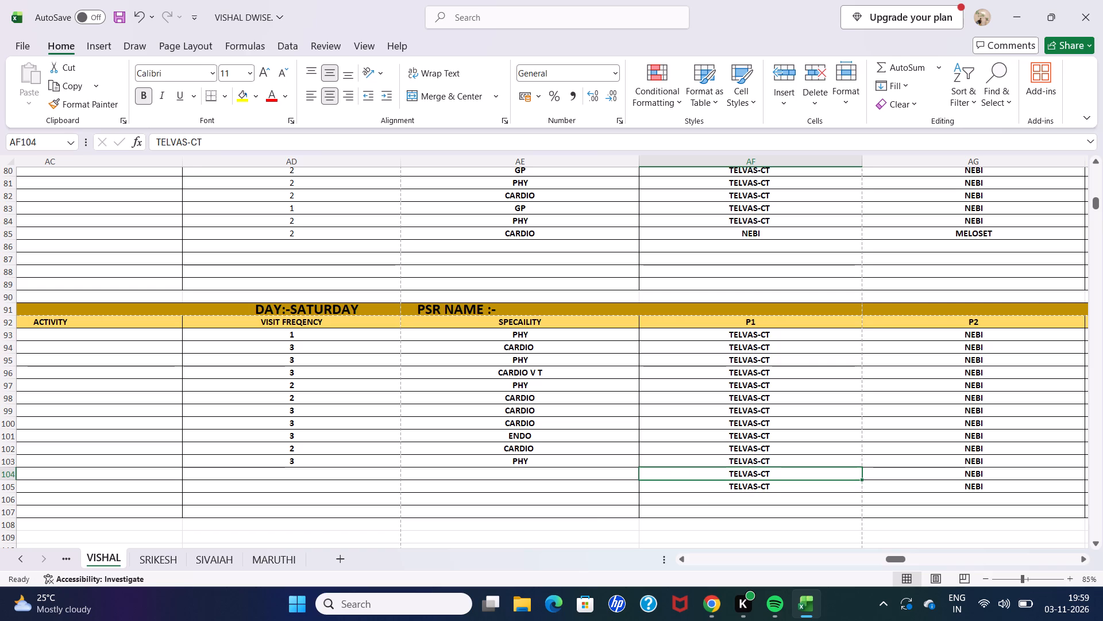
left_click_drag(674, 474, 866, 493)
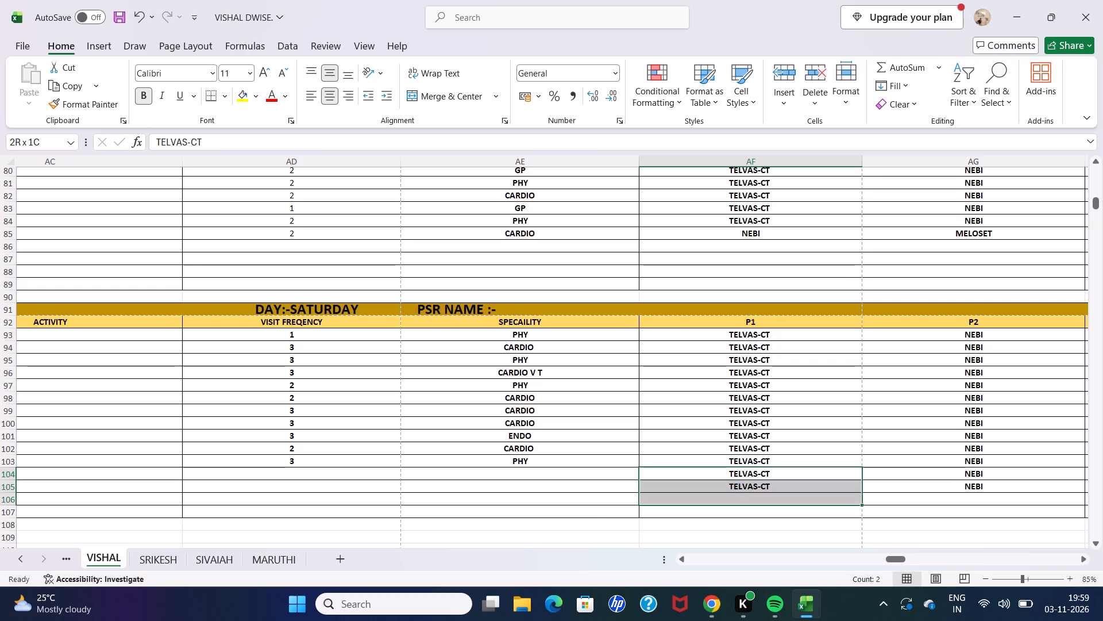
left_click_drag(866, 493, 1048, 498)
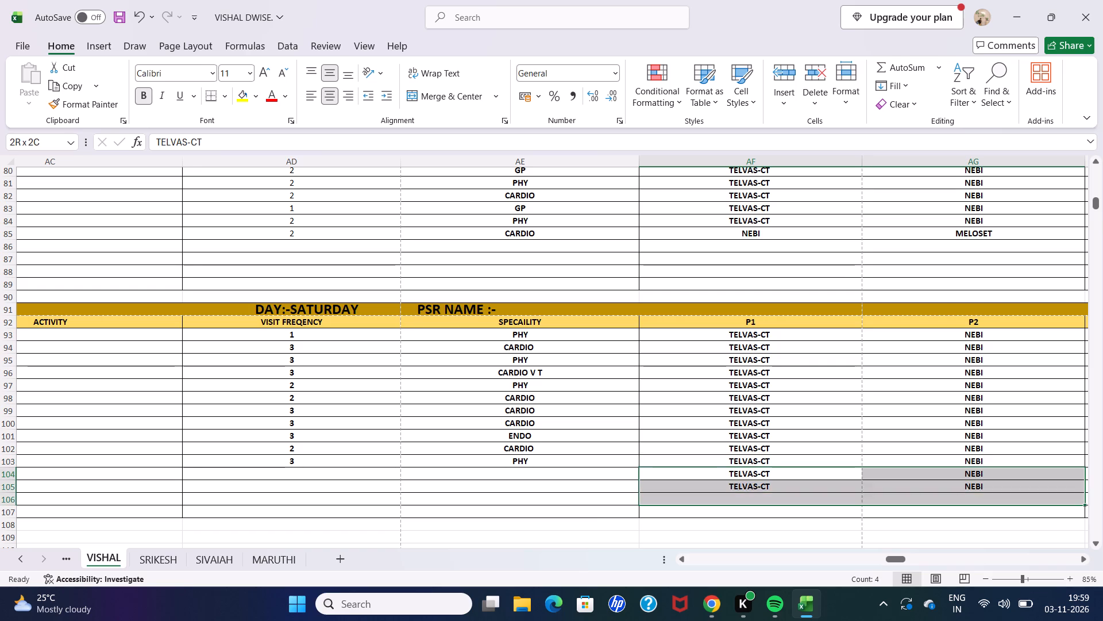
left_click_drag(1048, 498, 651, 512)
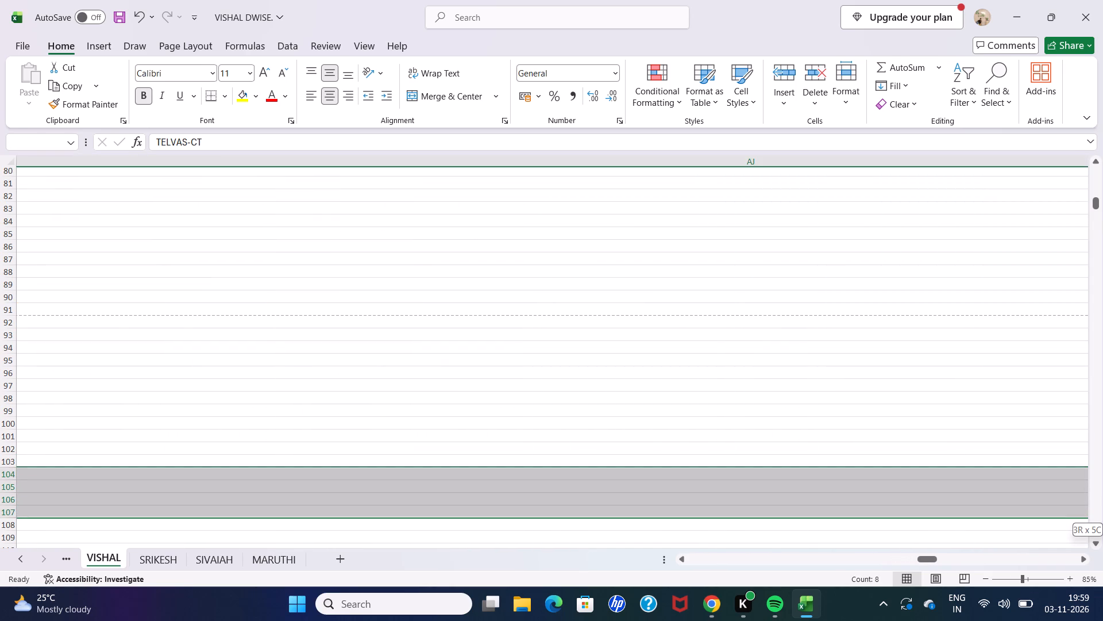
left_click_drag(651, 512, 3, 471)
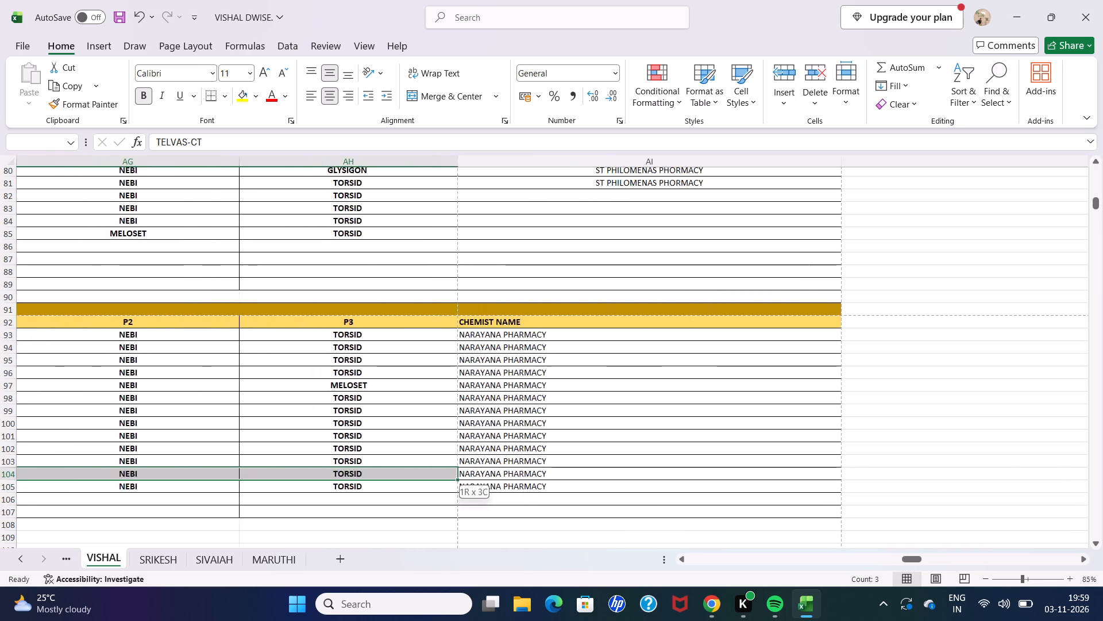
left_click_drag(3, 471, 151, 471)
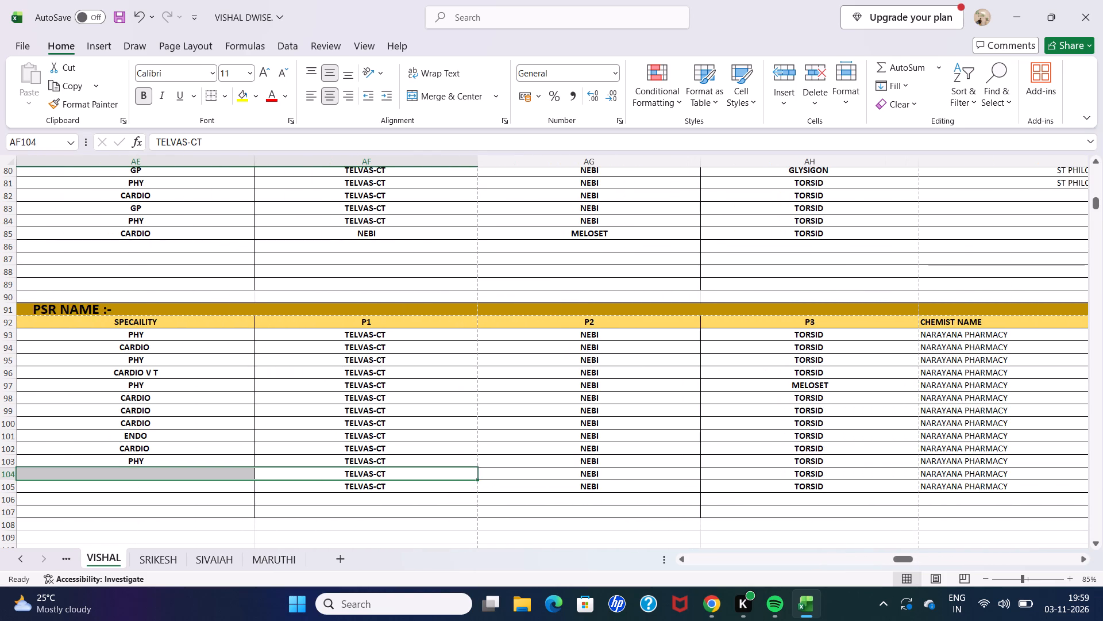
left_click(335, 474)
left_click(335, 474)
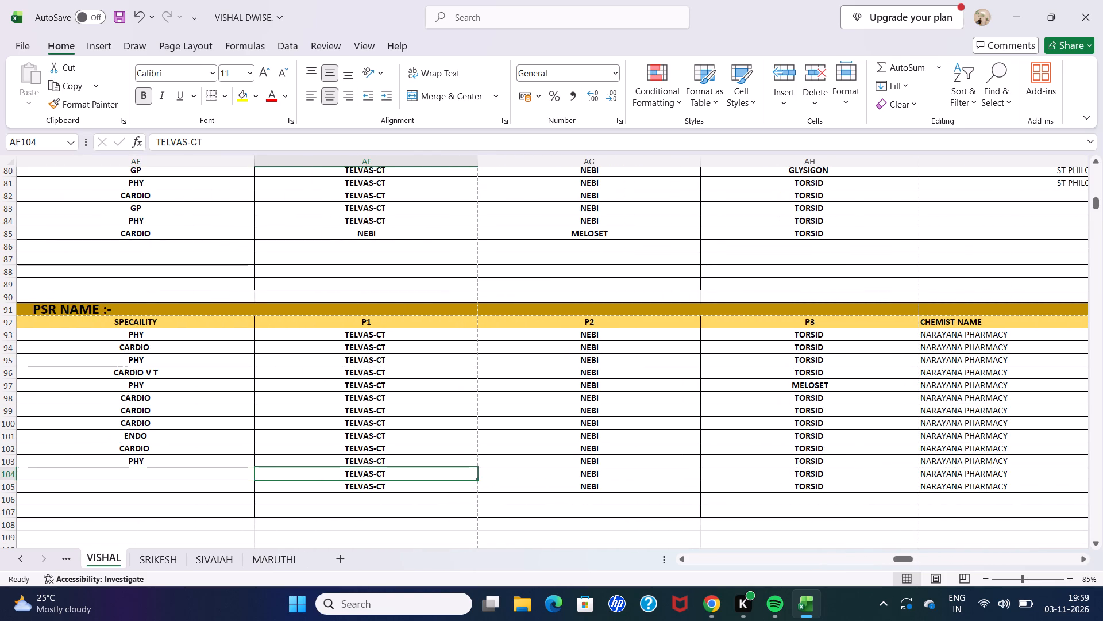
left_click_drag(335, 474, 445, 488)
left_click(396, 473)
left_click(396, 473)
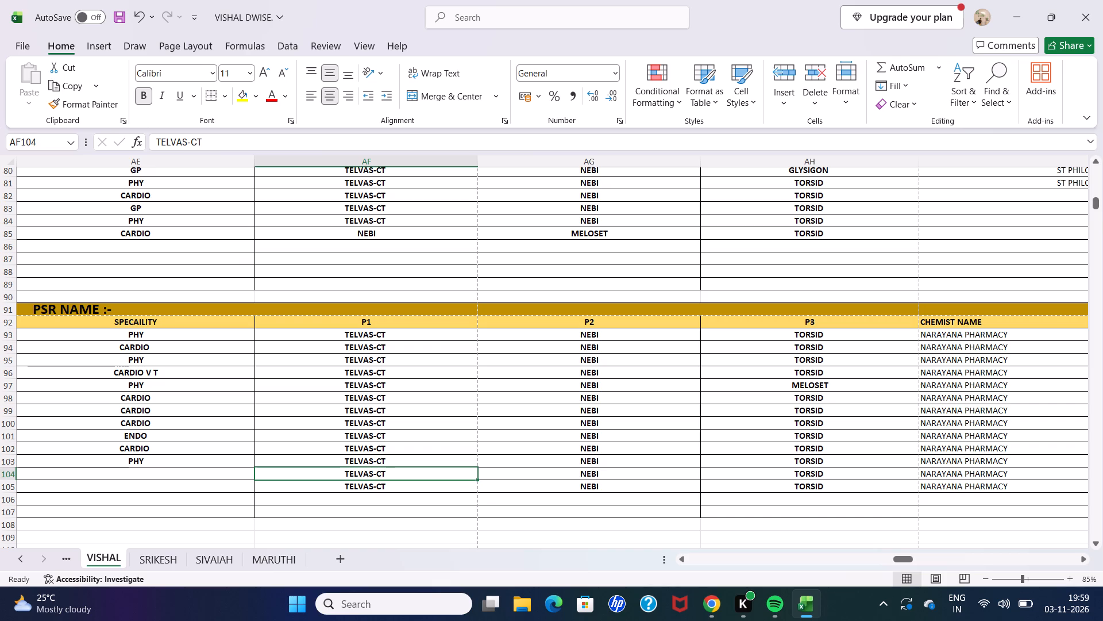
Clear the P1 entry in row 104 of column AF, below the last named doctor.
left_click_drag(396, 473, 568, 492)
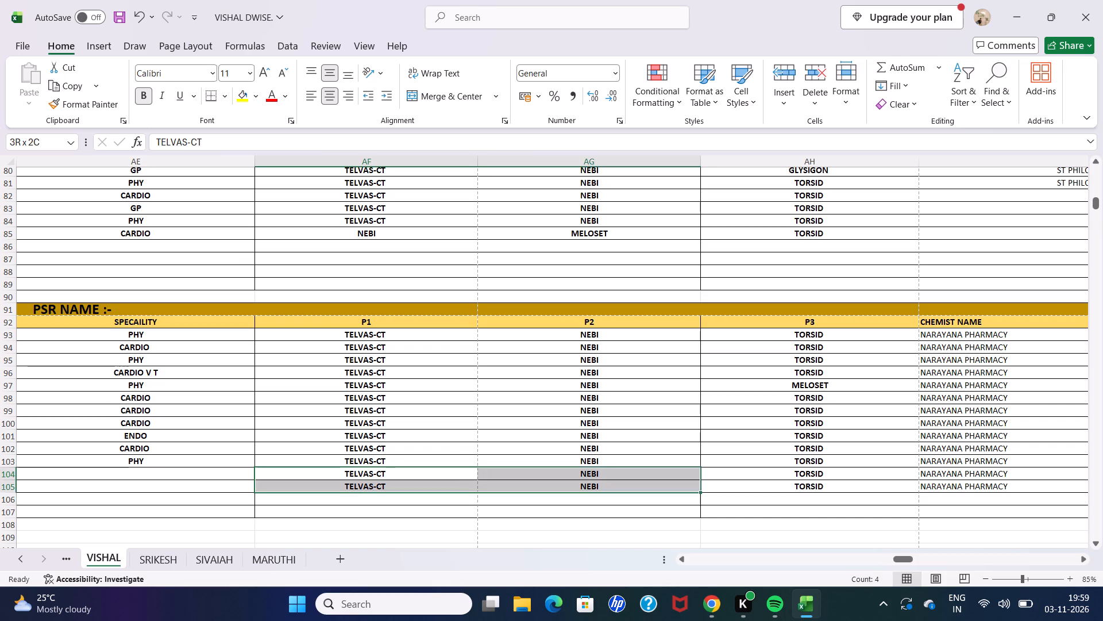
left_click_drag(568, 492, 835, 489)
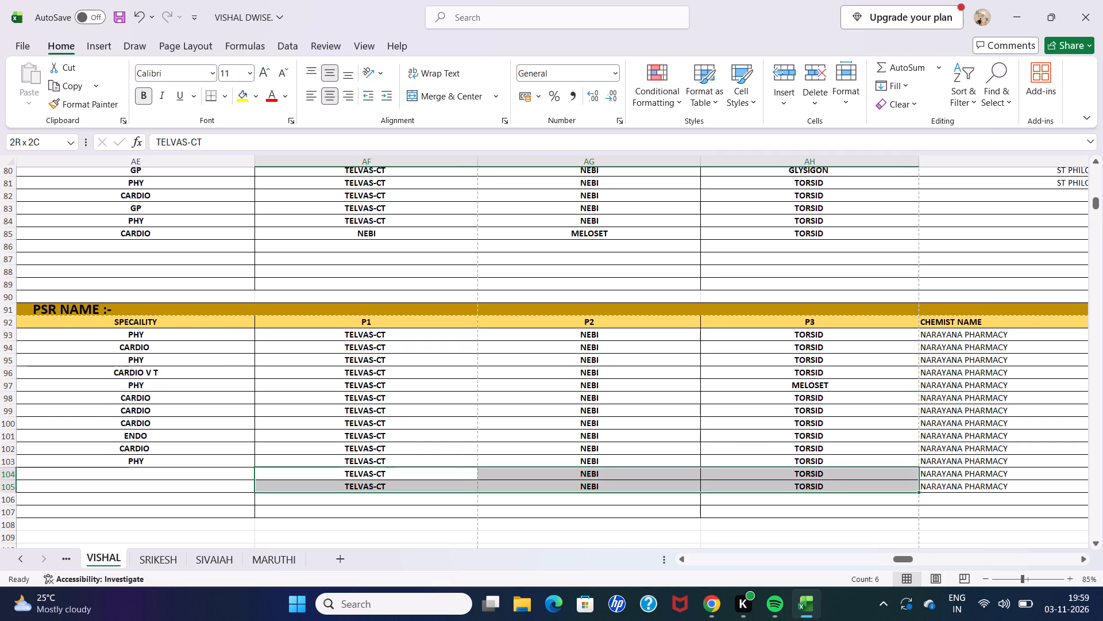
left_click_drag(835, 489, 950, 482)
key("BackSpace")
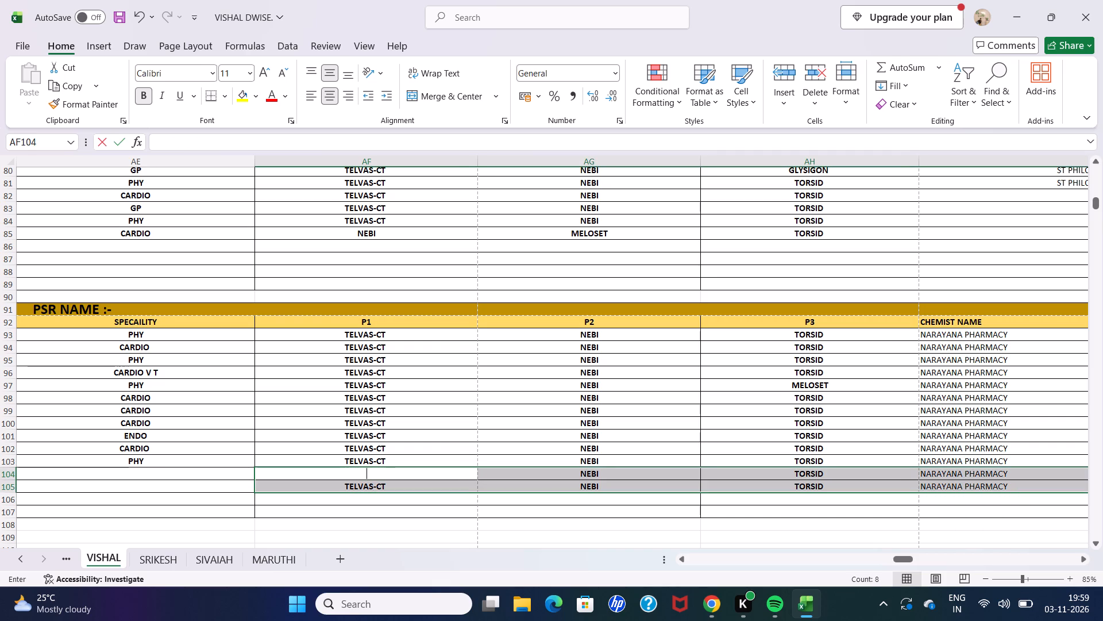
key("BackSpace")
key("BackSpace")
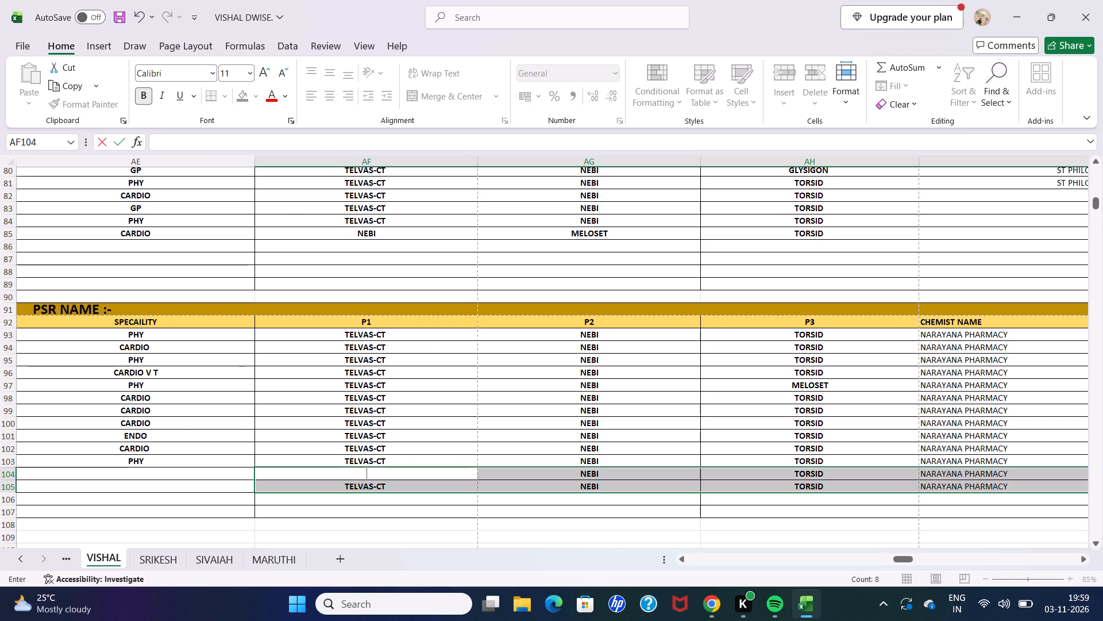
key("BackSpace")
key("BackSpace")
key("space")
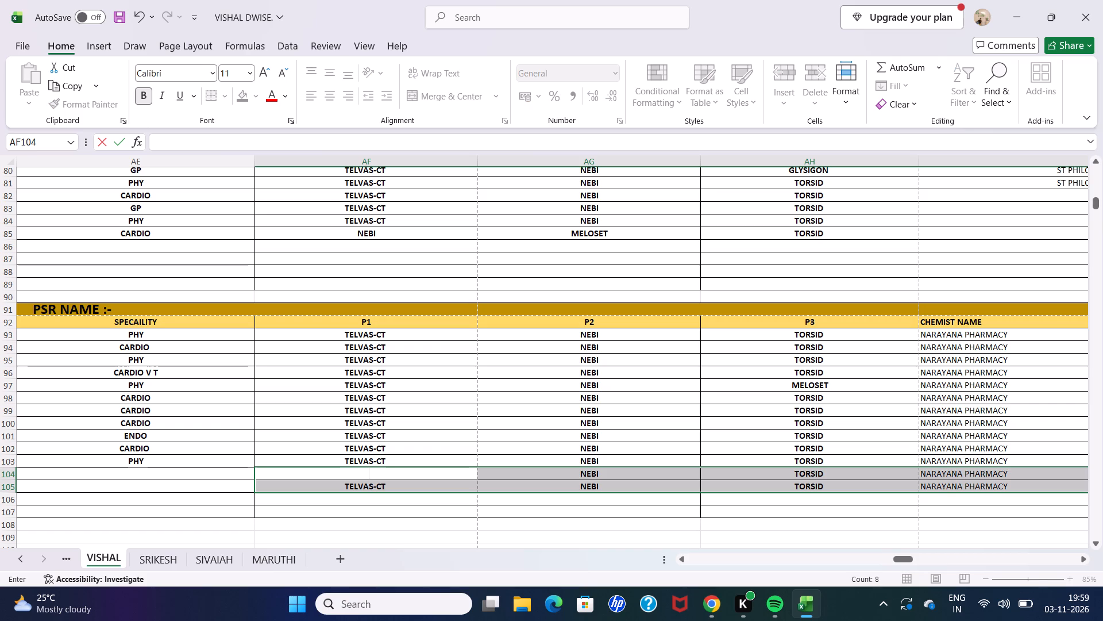
key("BackSpace")
key("BackSpace")
key("BackSpace")
key("BackSpace")
Clear the P2 entries in rows 104 and 105, plus the P3 and CHEMIST NAME entries in row 104.
left_click(648, 476)
key("BackSpace")
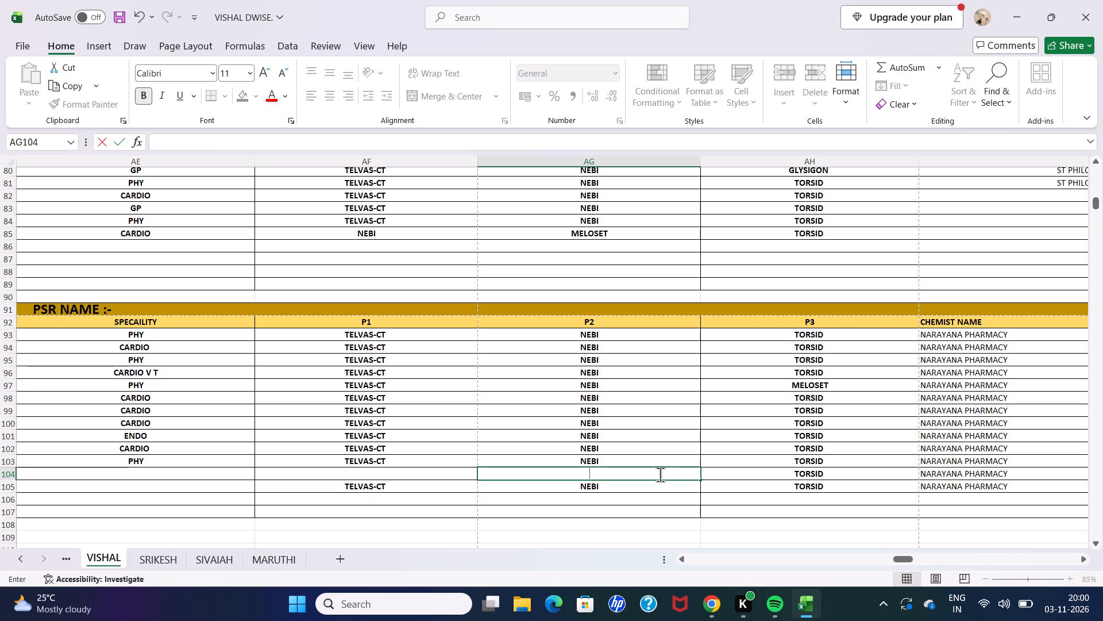
left_click(648, 487)
key("BackSpace")
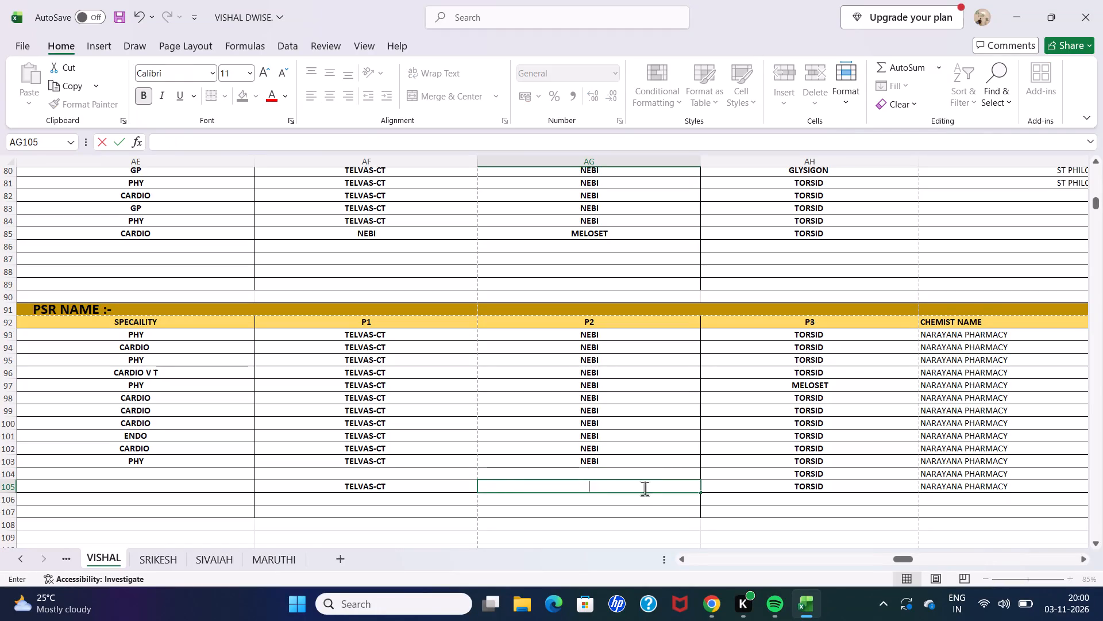
left_click_drag(503, 487, 801, 473)
left_click(801, 473)
key("BackSpace")
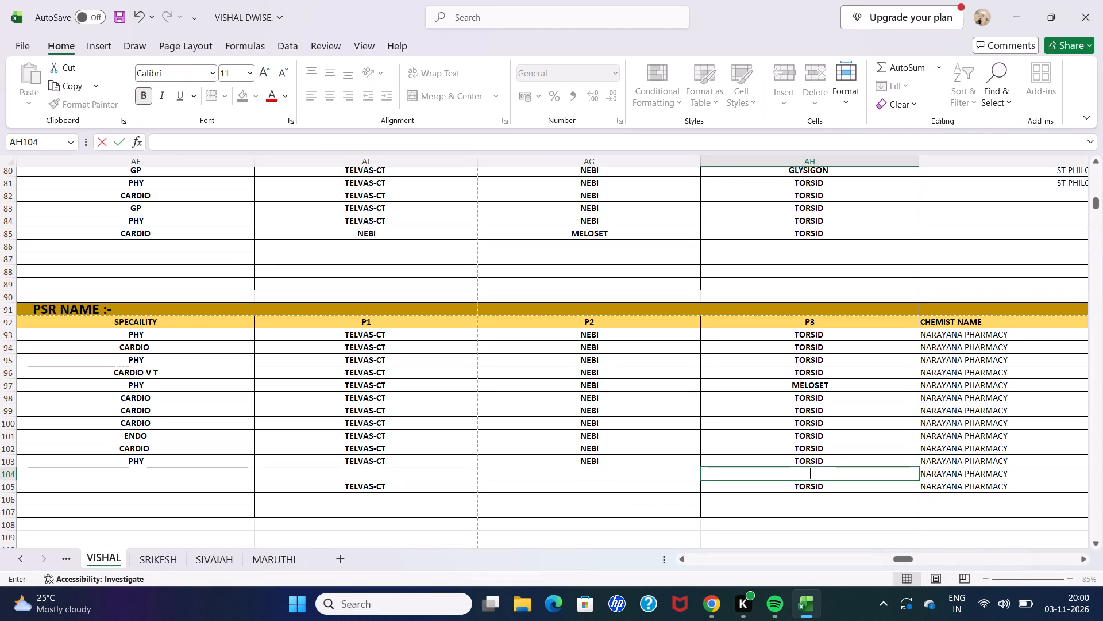
key("BackSpace")
left_click(940, 474)
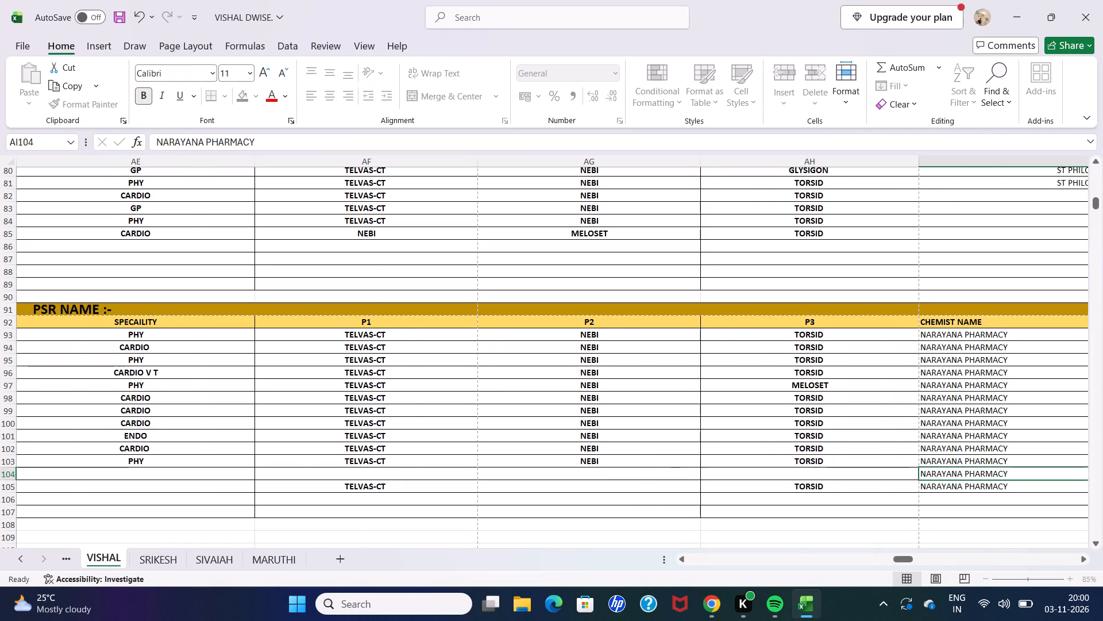
key("BackSpace")
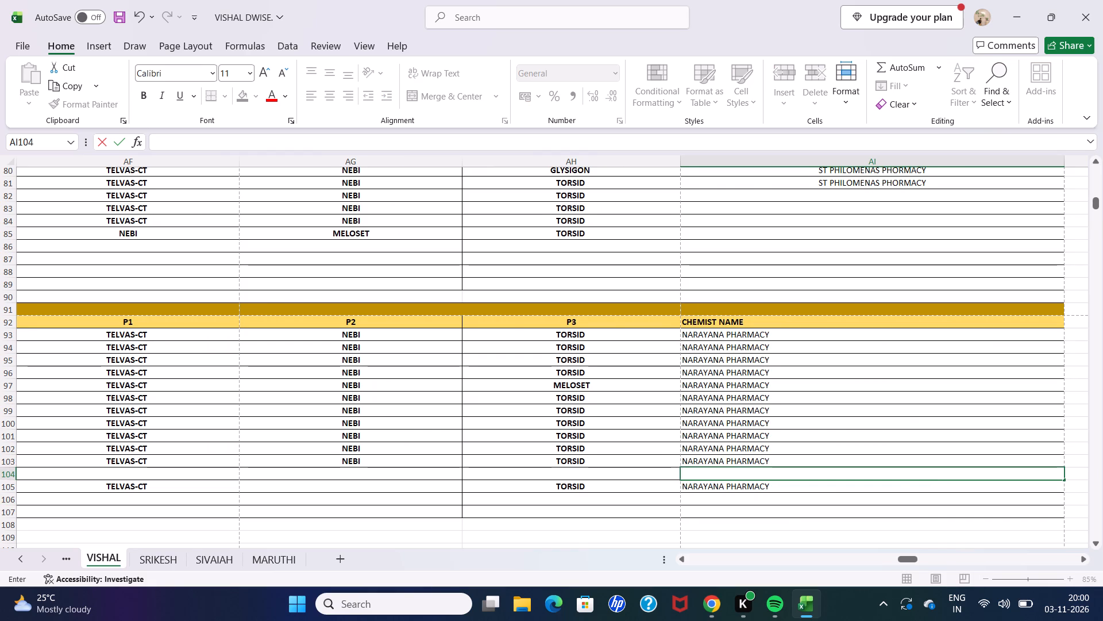
Clear the DOC TIME entry in O105 and the W. AREA entries in N105 and N106, the Chandapura rows without doctor names.
scroll(367, 496, "right", 5)
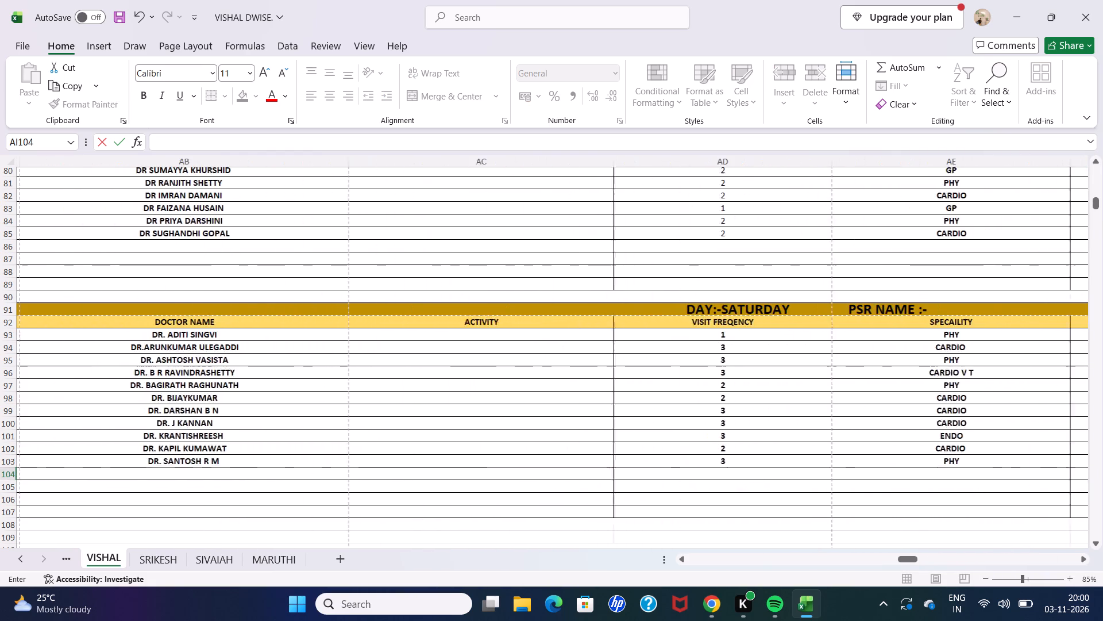
scroll(367, 496, "right", 11)
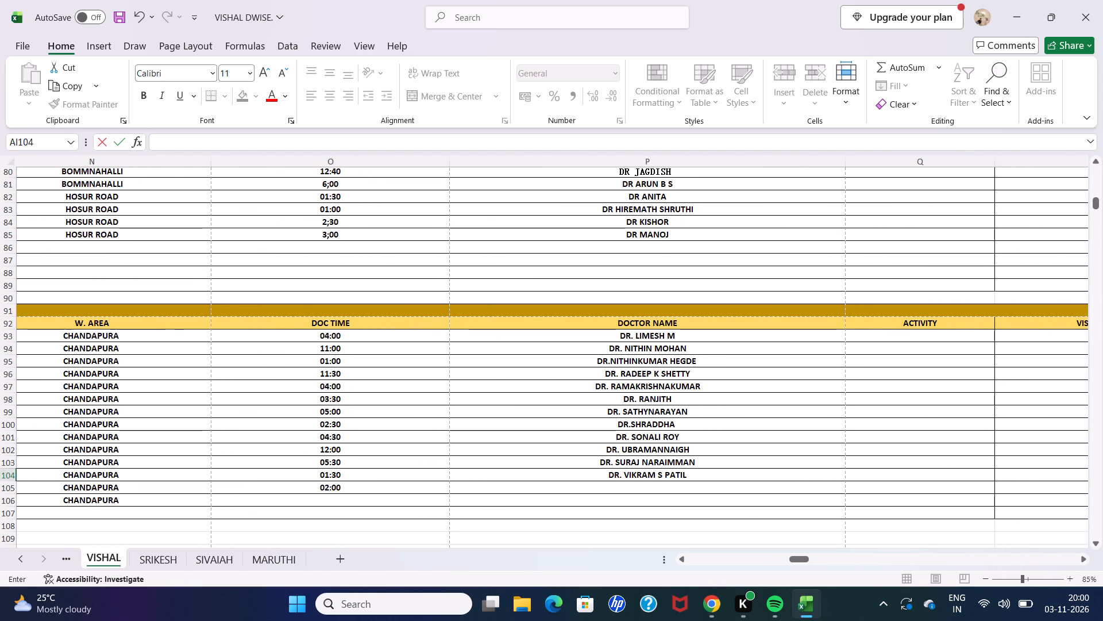
left_click(333, 487)
key("BackSpace")
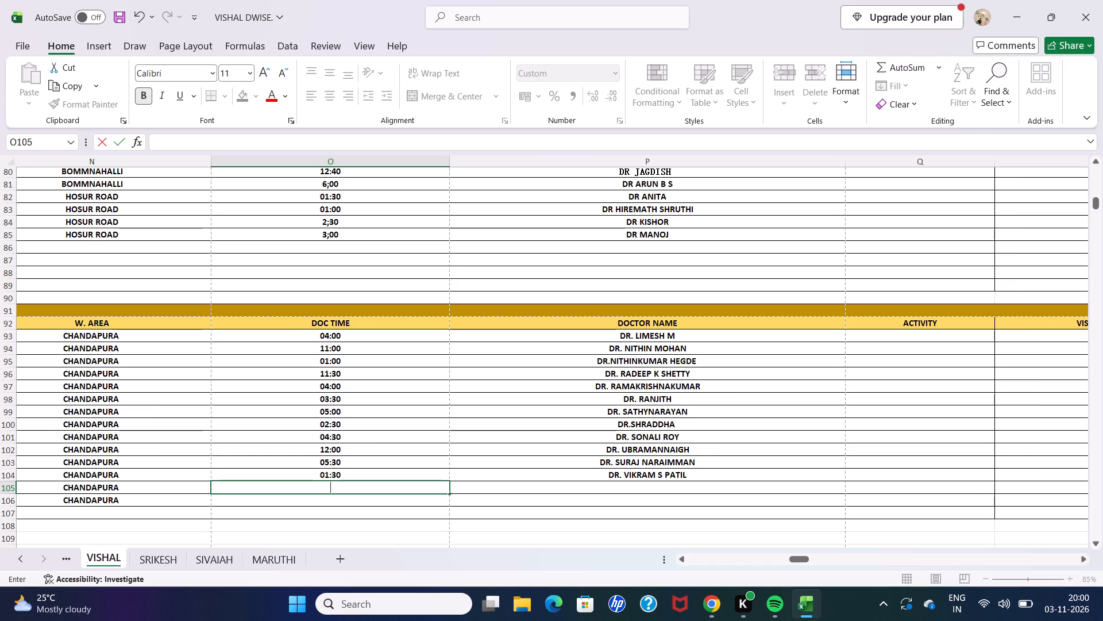
left_click(107, 488)
key("BackSpace")
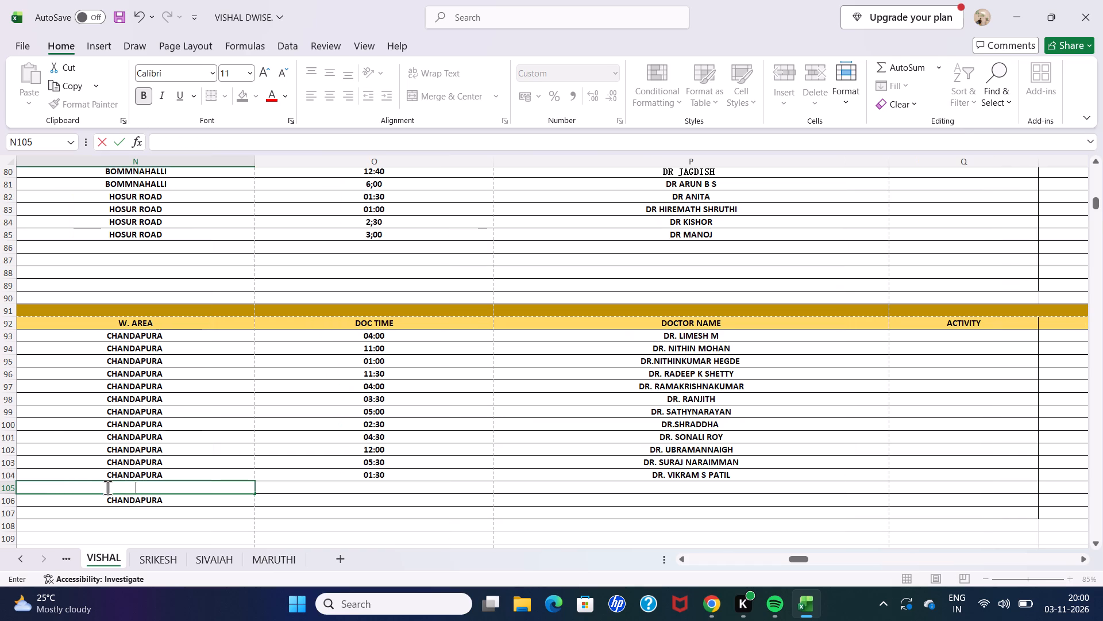
left_click(113, 497)
key("BackSpace")
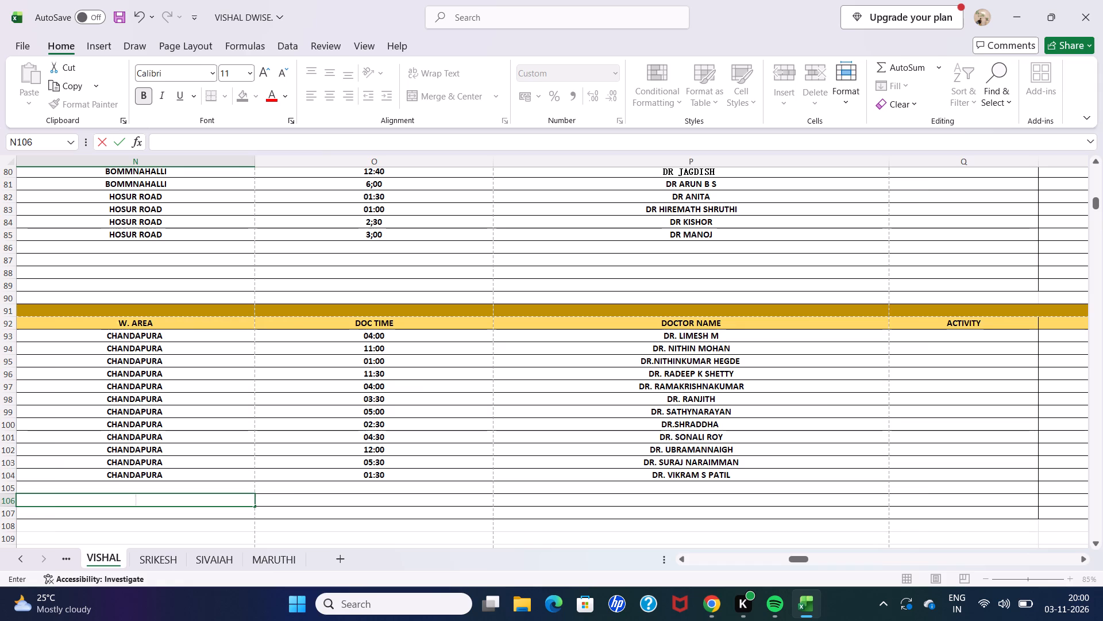
In the Saturday Chandapura table, set VISIT FREQENCY to 1 in R93 and R98, and to 2 in R95, R97 and R99.
scroll(287, 449, "left", 1)
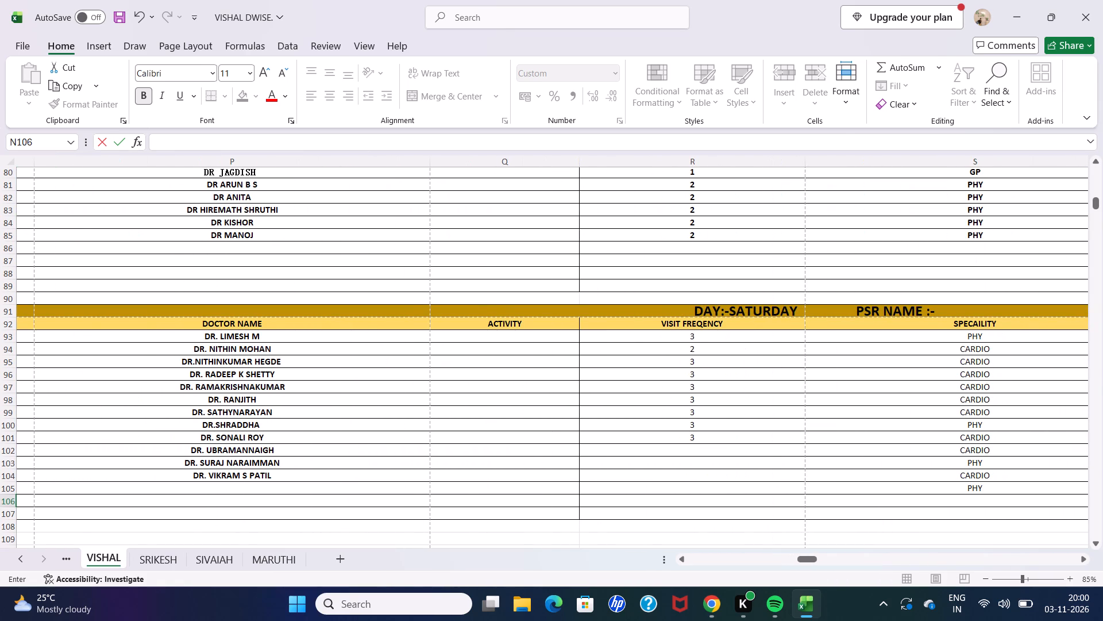
left_click(694, 339)
key("1")
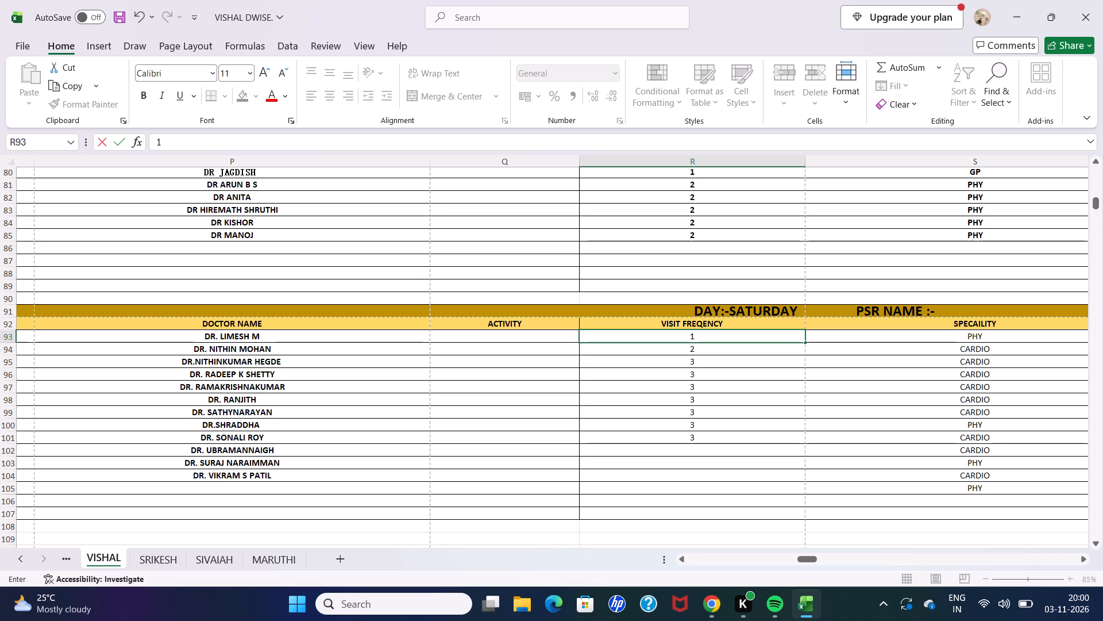
left_click(693, 364)
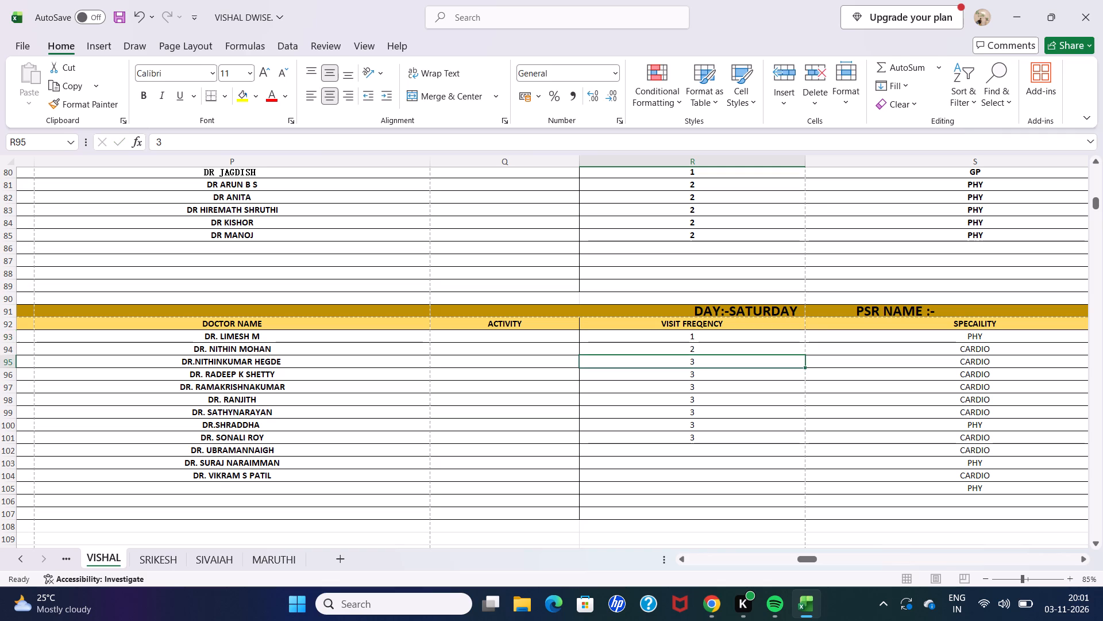
key("2")
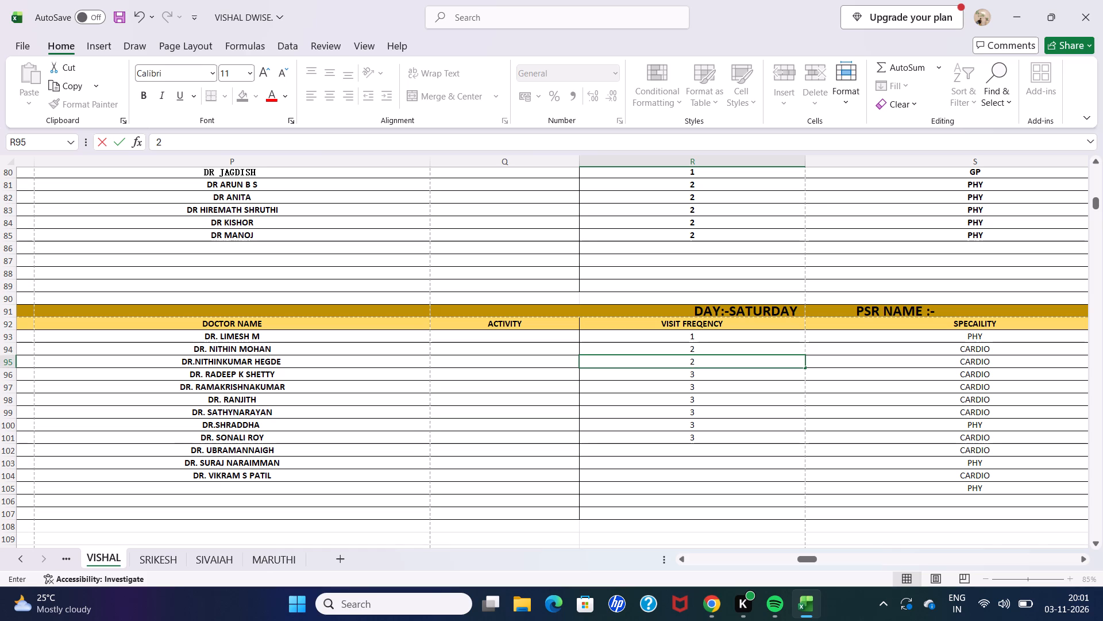
left_click(715, 391)
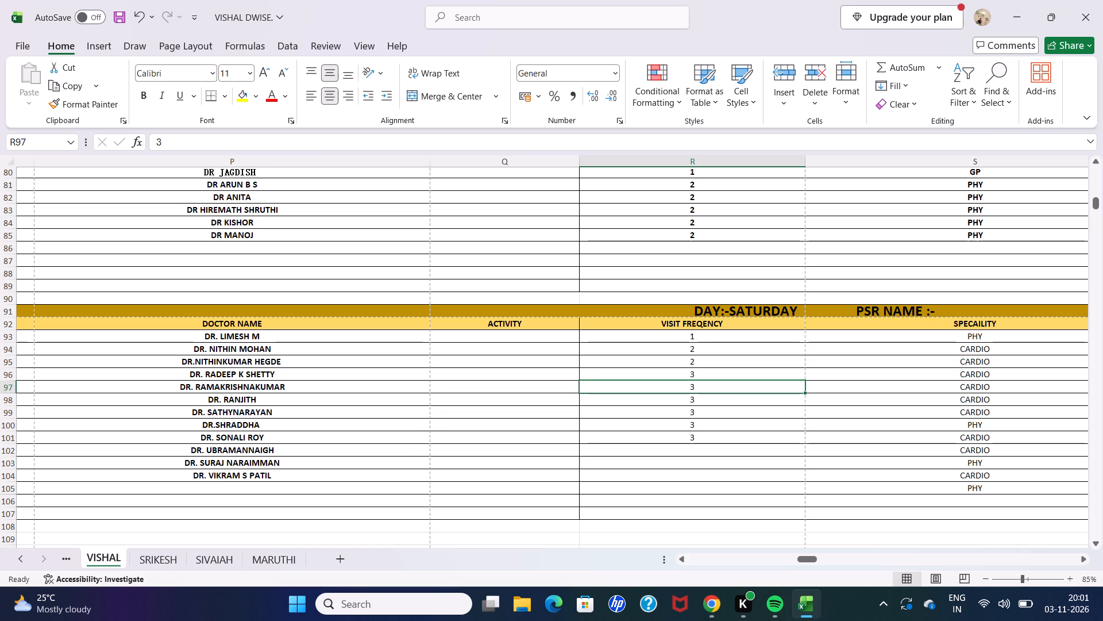
key("2")
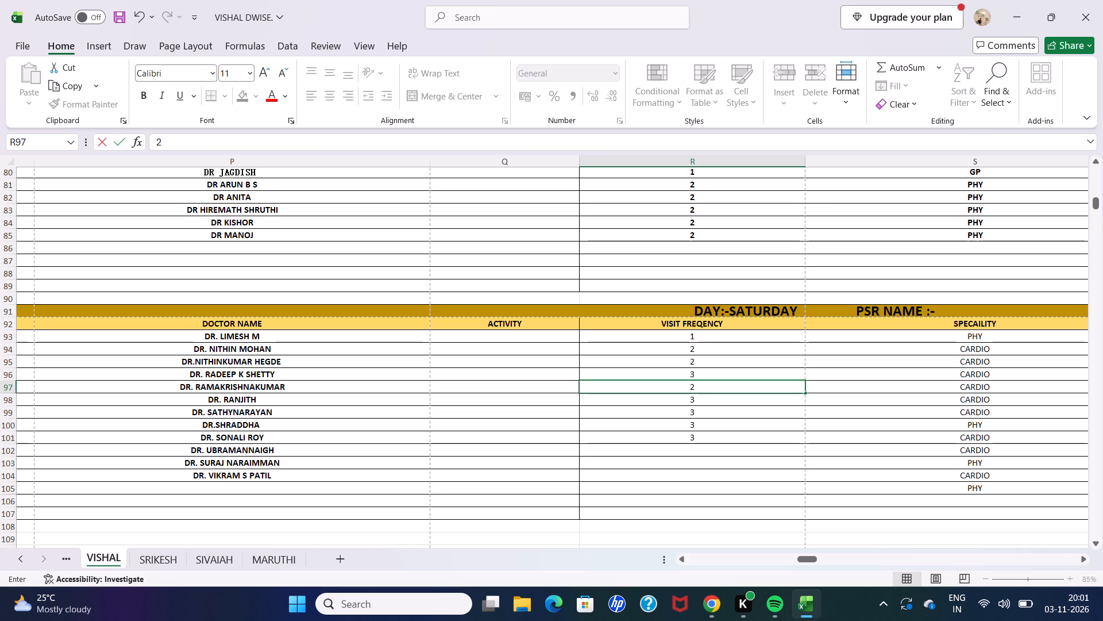
left_click(695, 405)
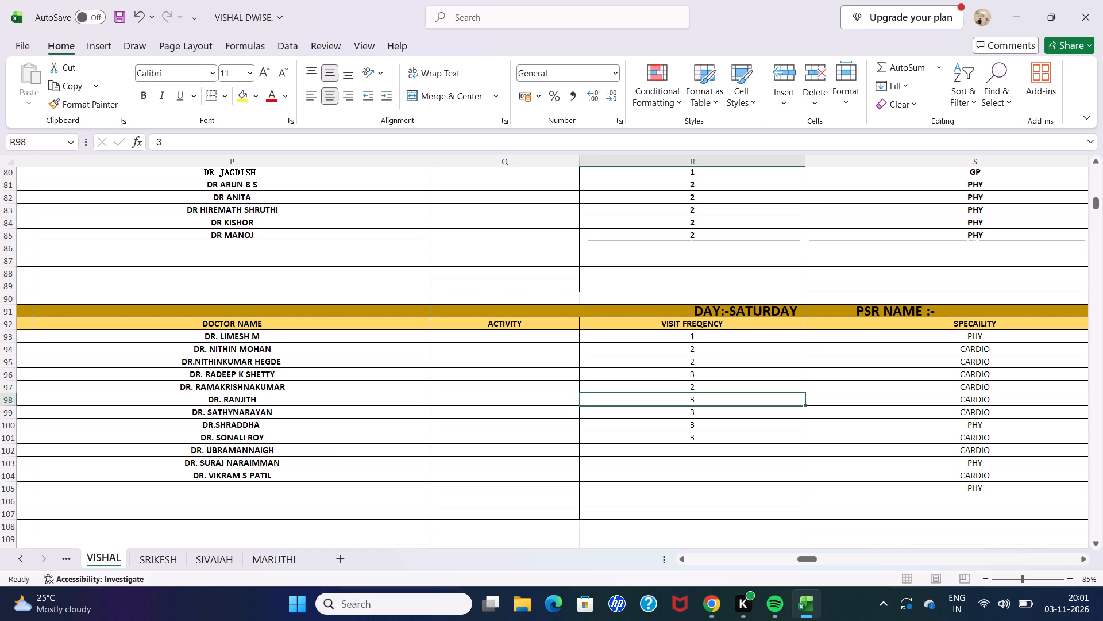
key("1")
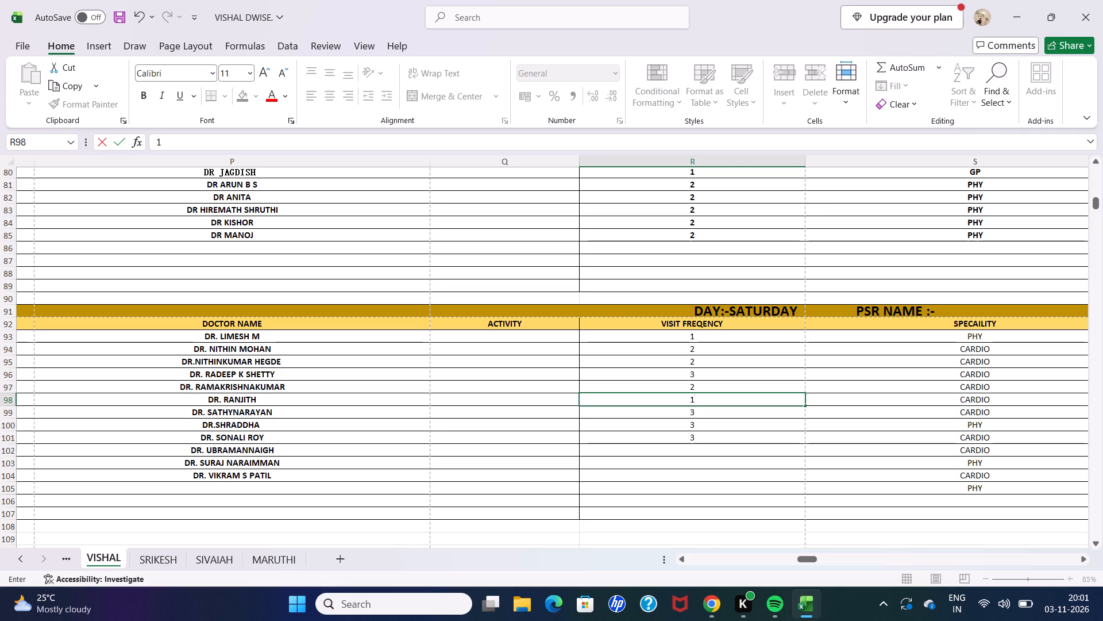
left_click(709, 415)
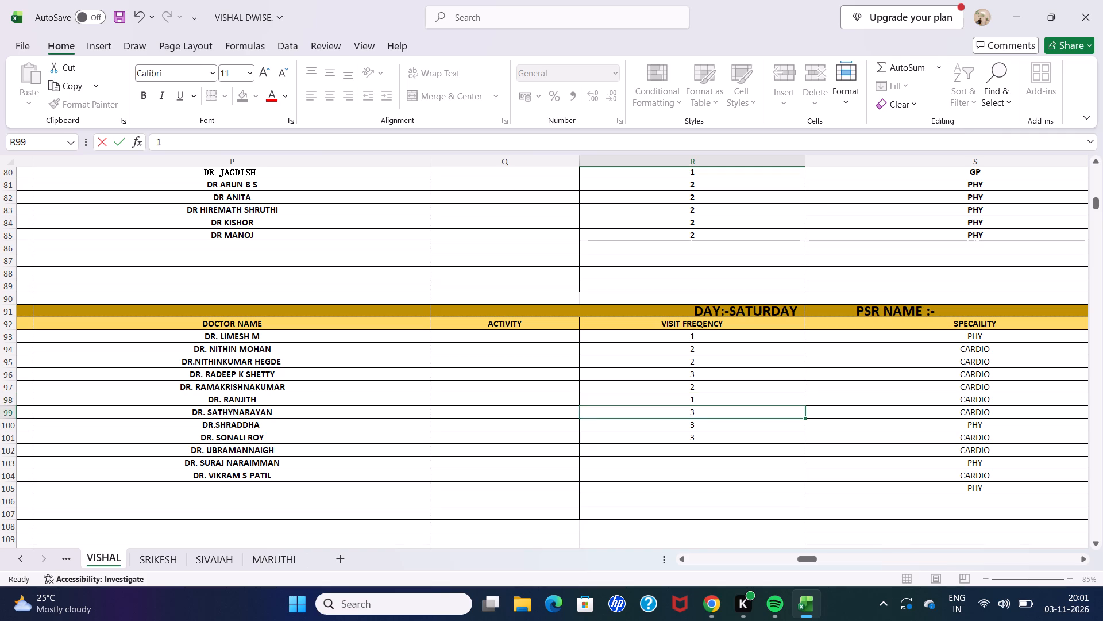
key("2")
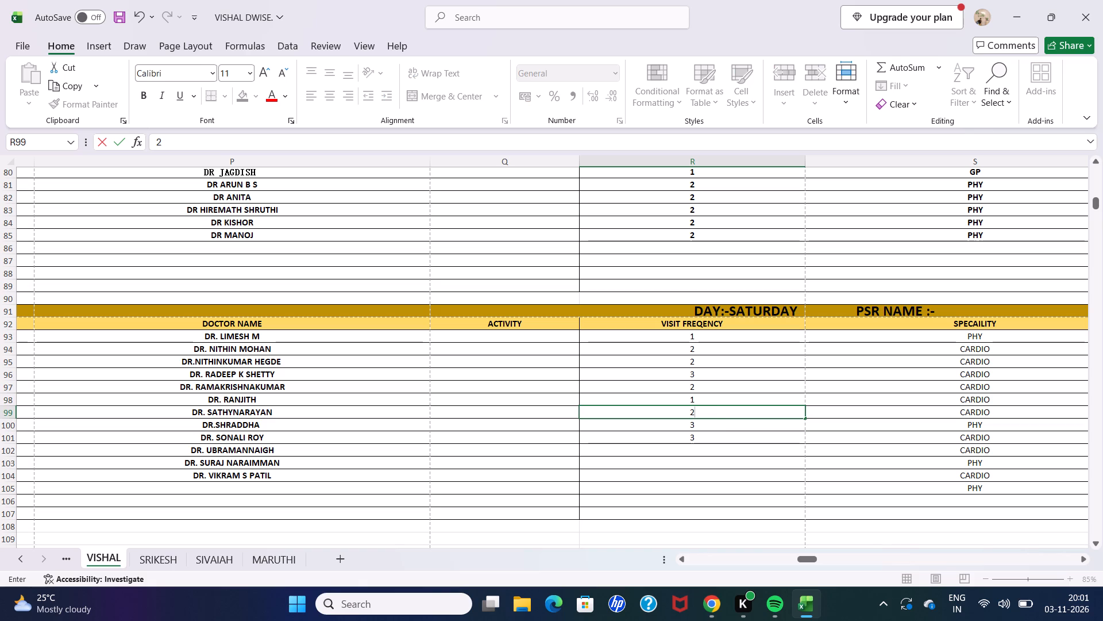
Set VISIT FREQENCY to 2 in each row from R100 to R104 of the Saturday table.
left_click(705, 425)
key("2")
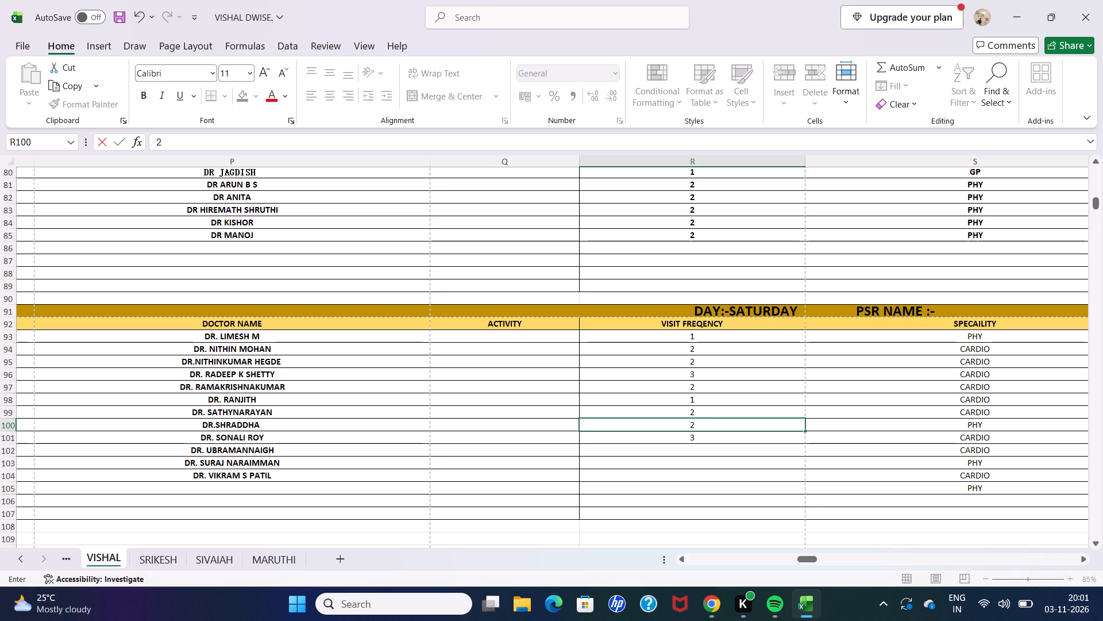
left_click(704, 439)
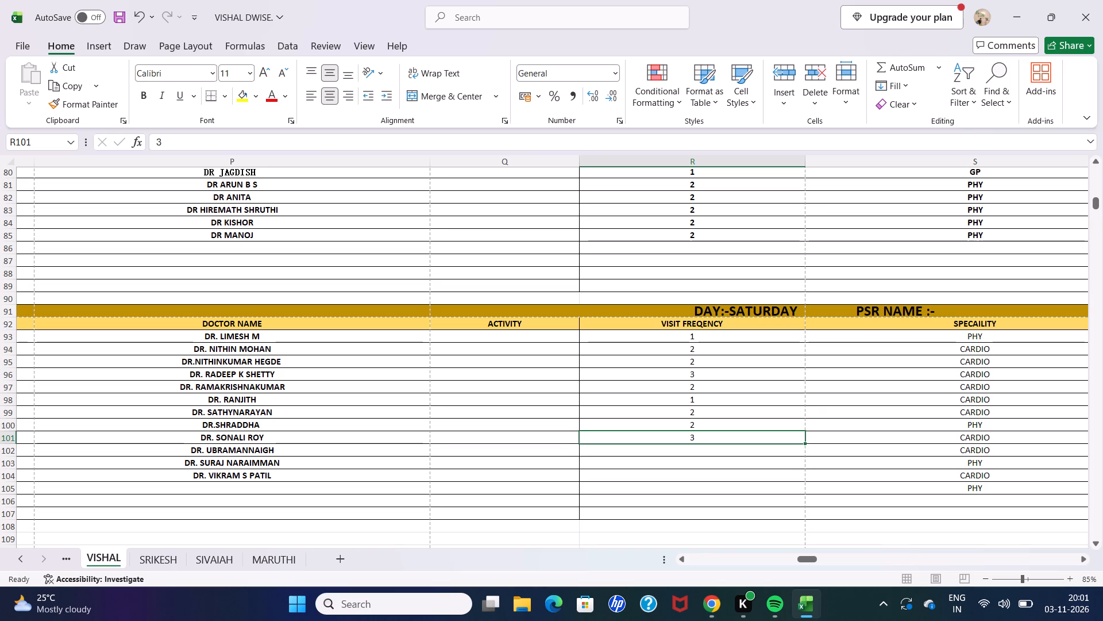
key("2")
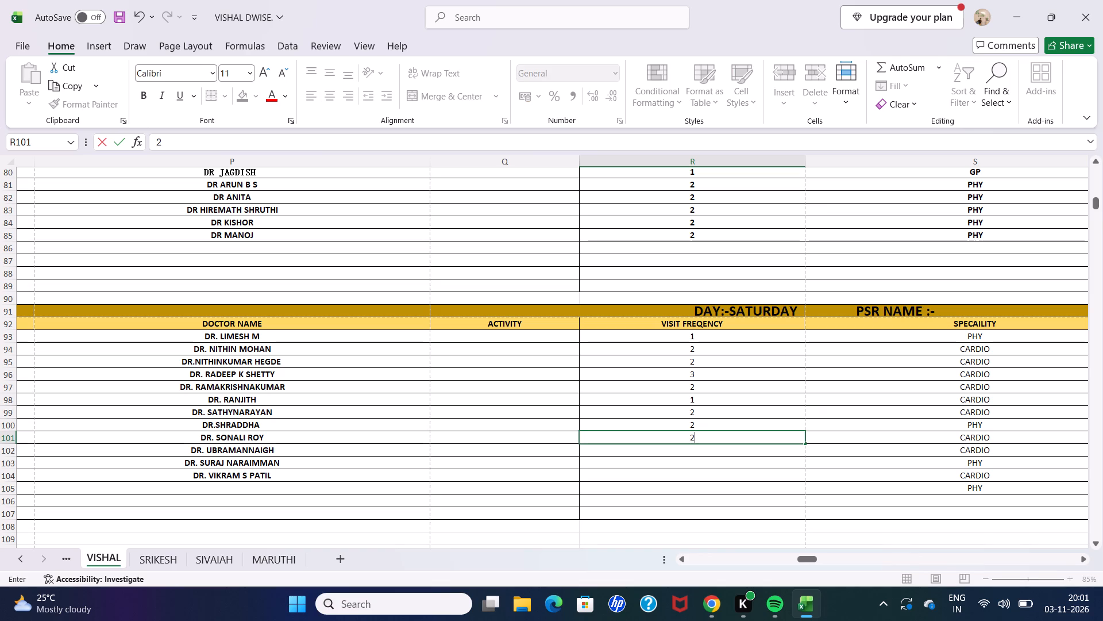
left_click(700, 451)
key("2")
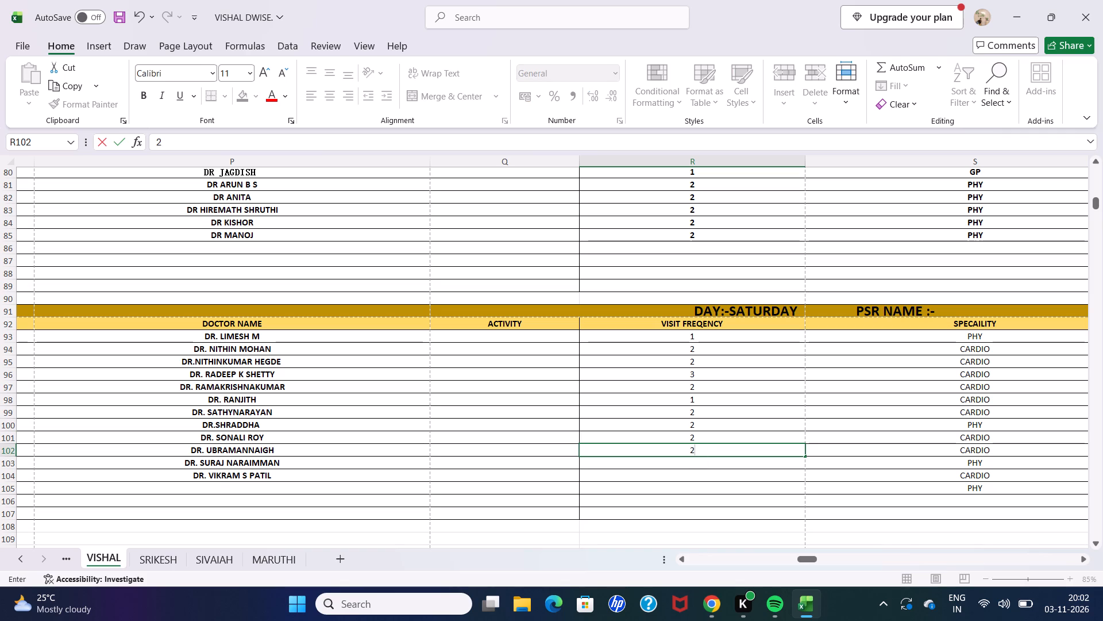
left_click(692, 465)
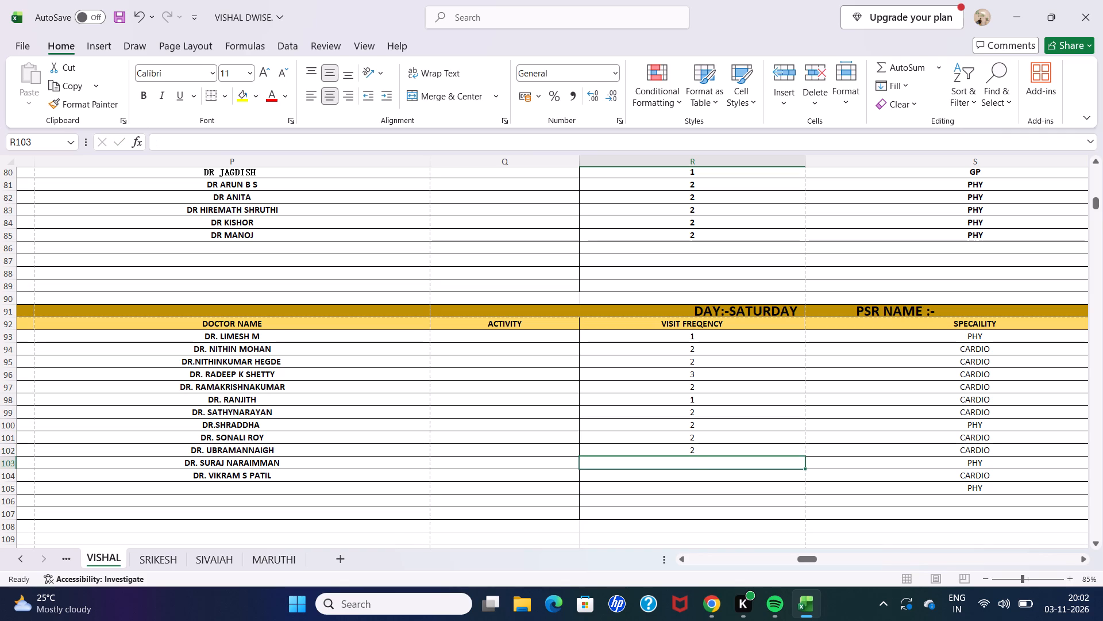
key("2")
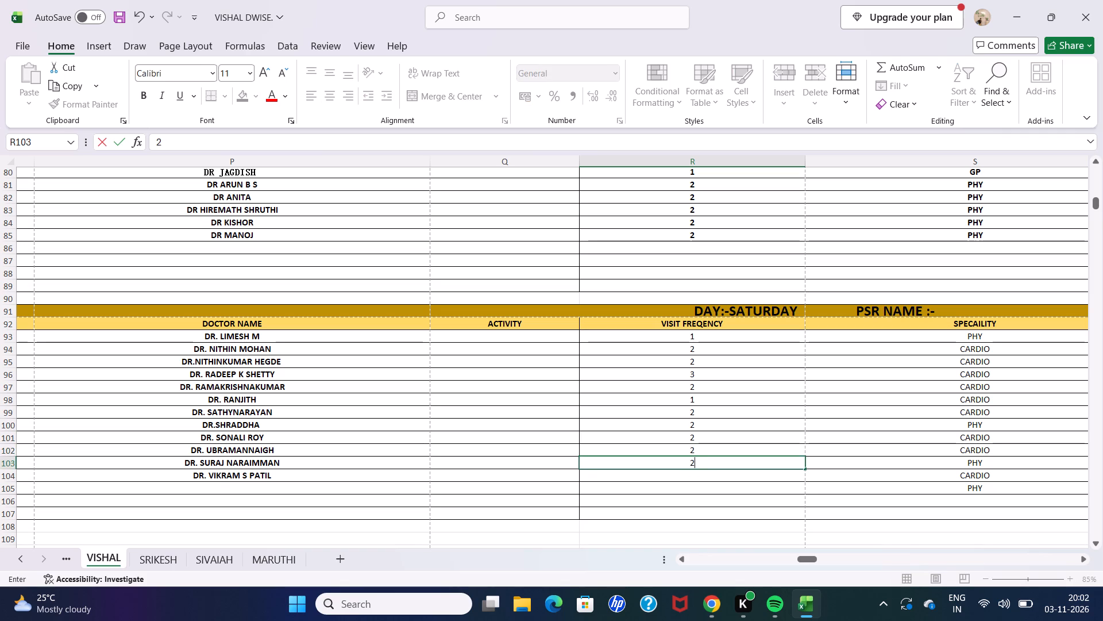
left_click(692, 476)
key("2")
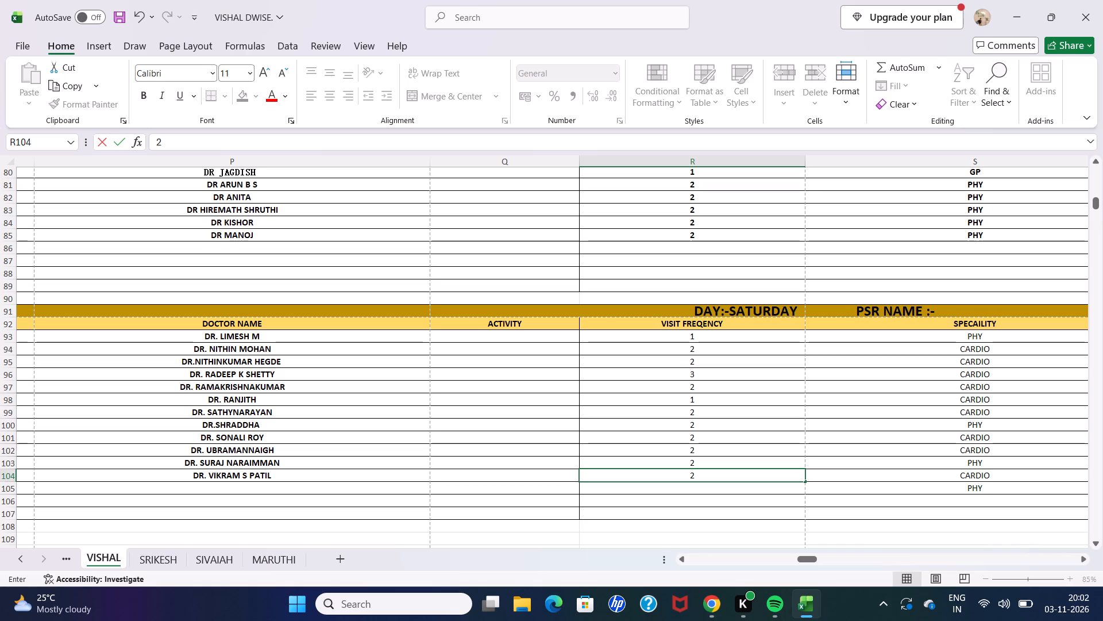
Change the VISIT FREQENCY in R100 of the Saturday table to 1.
left_click(692, 428)
key("1")
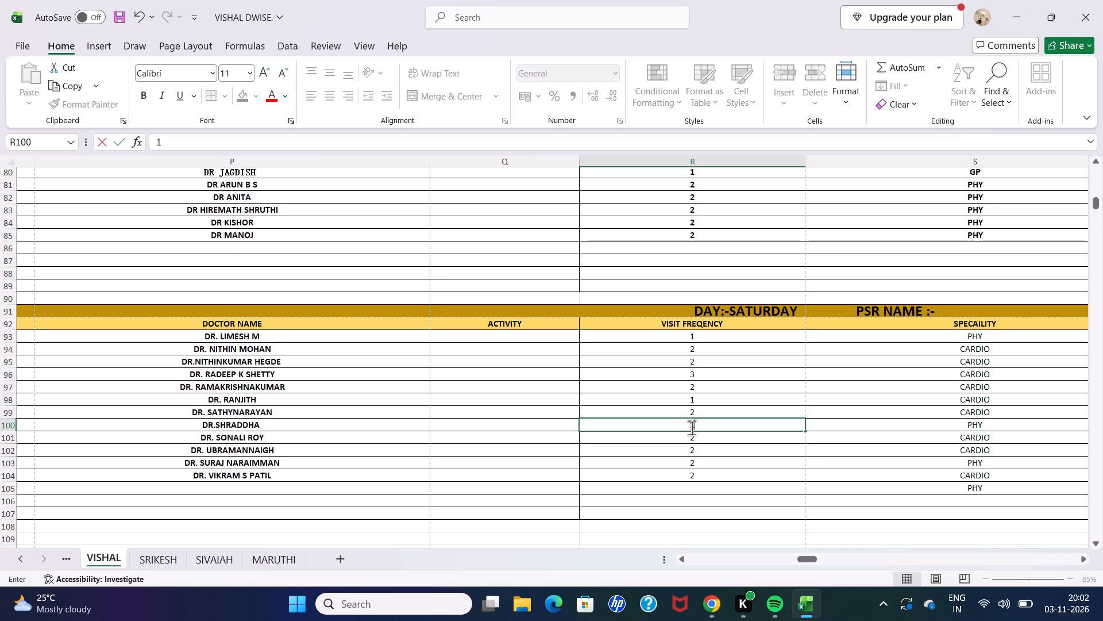
Set the SPECAILITY entries of the Saturday table to NEPHRO in S93, PHY in S94 and NEPHRO in S95.
left_click(975, 336)
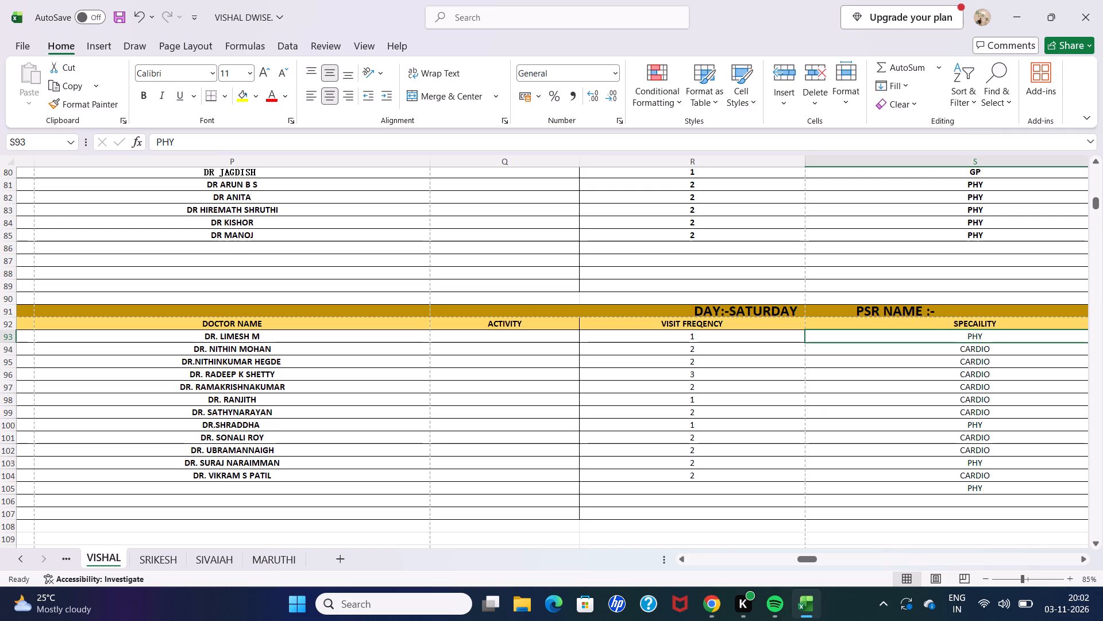
type("NE")
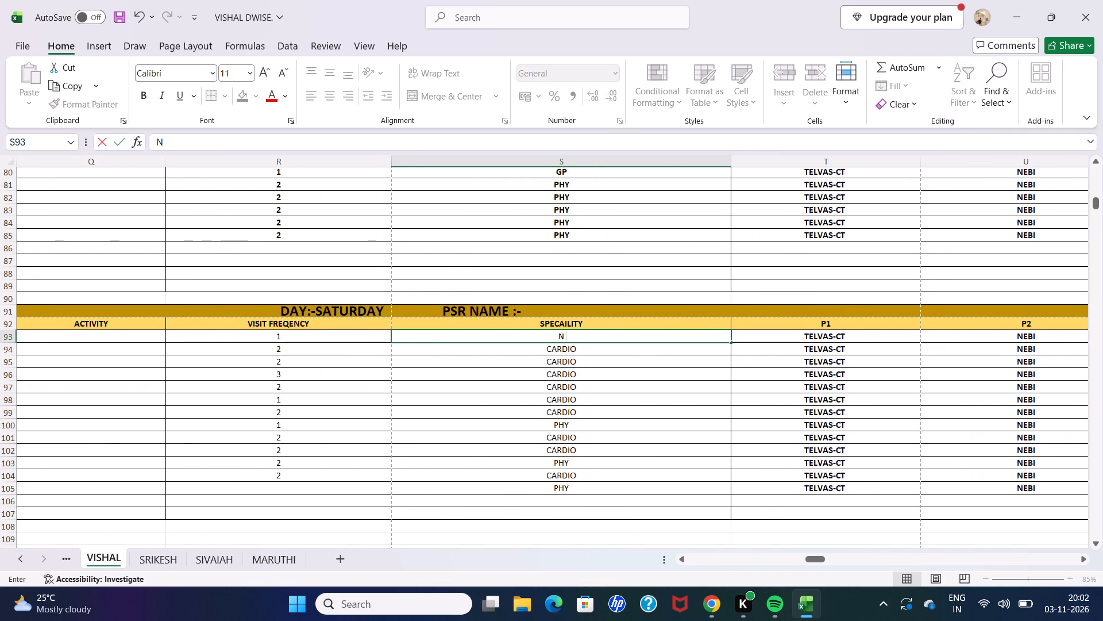
key("p")
key("h")
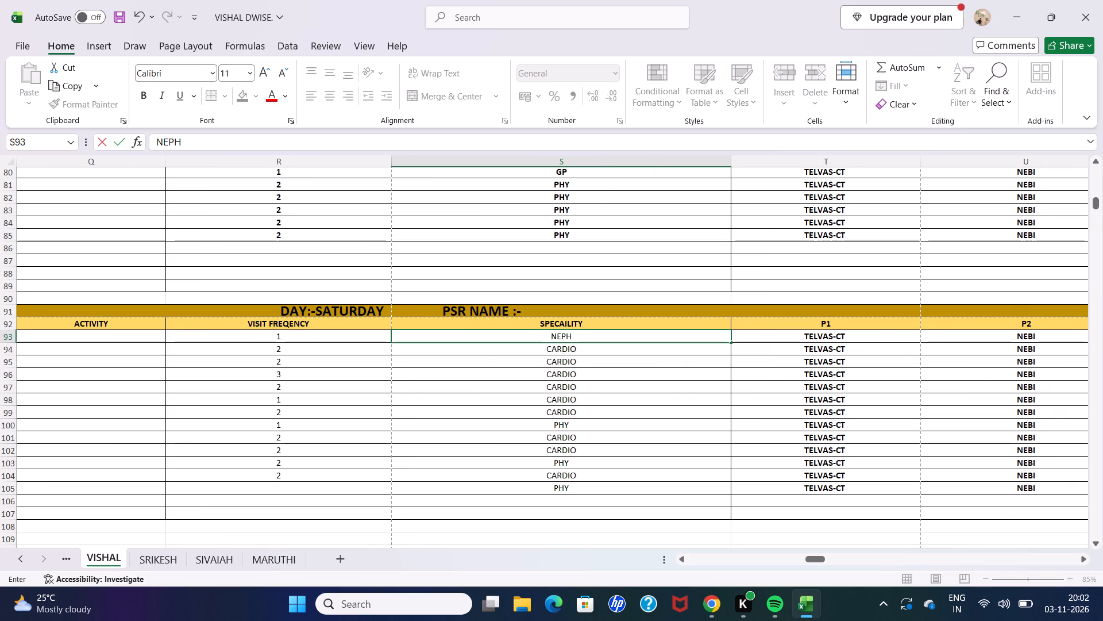
type("RO")
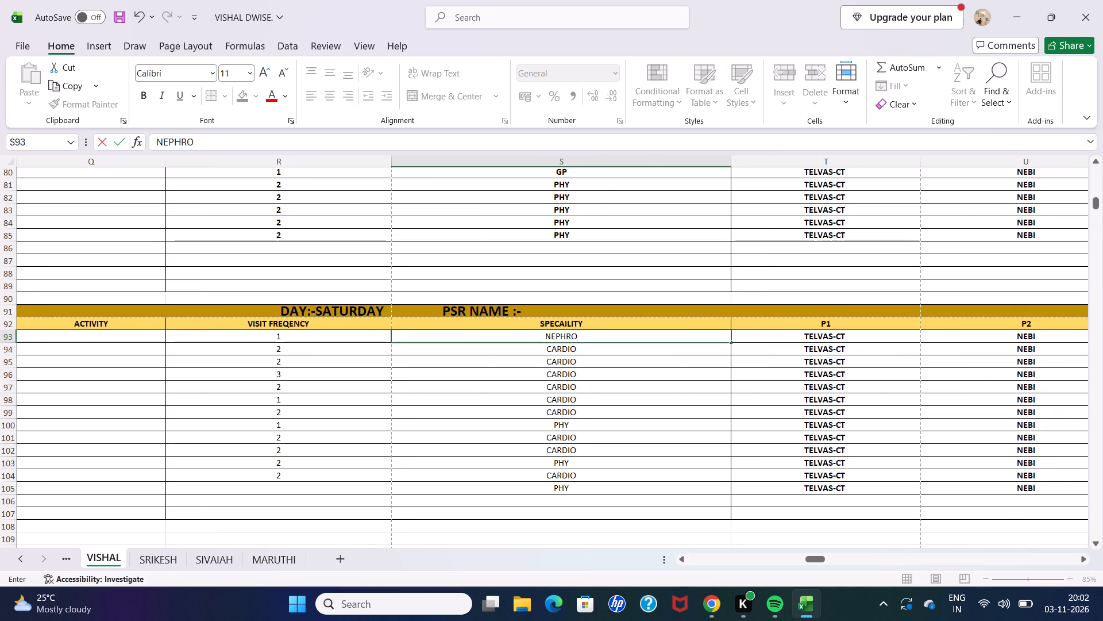
scroll(656, 374, "right", 6)
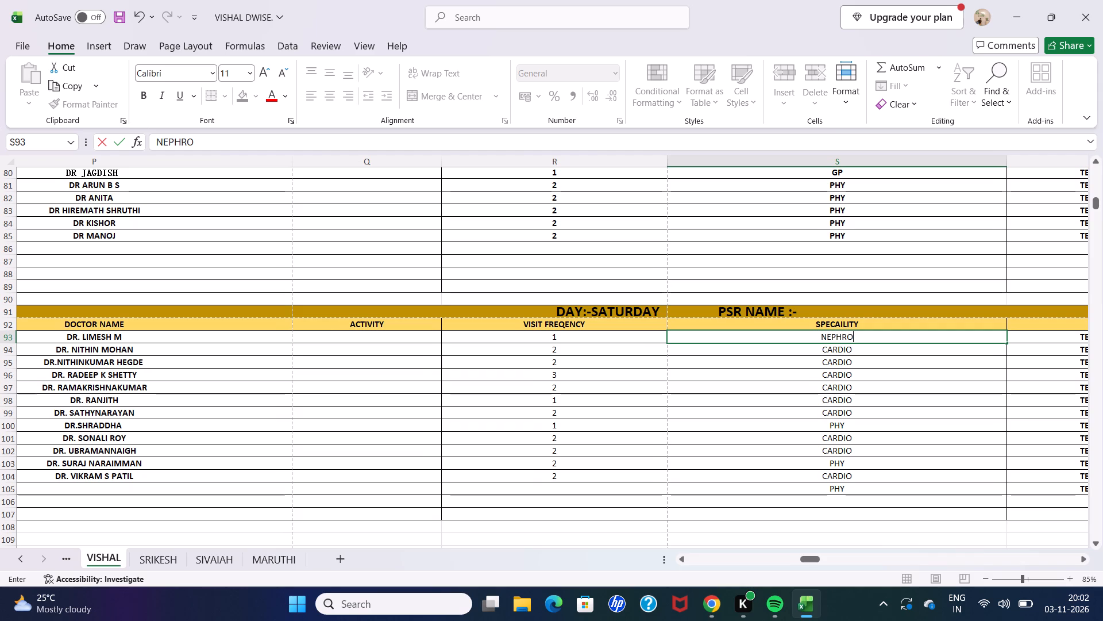
left_click(835, 351)
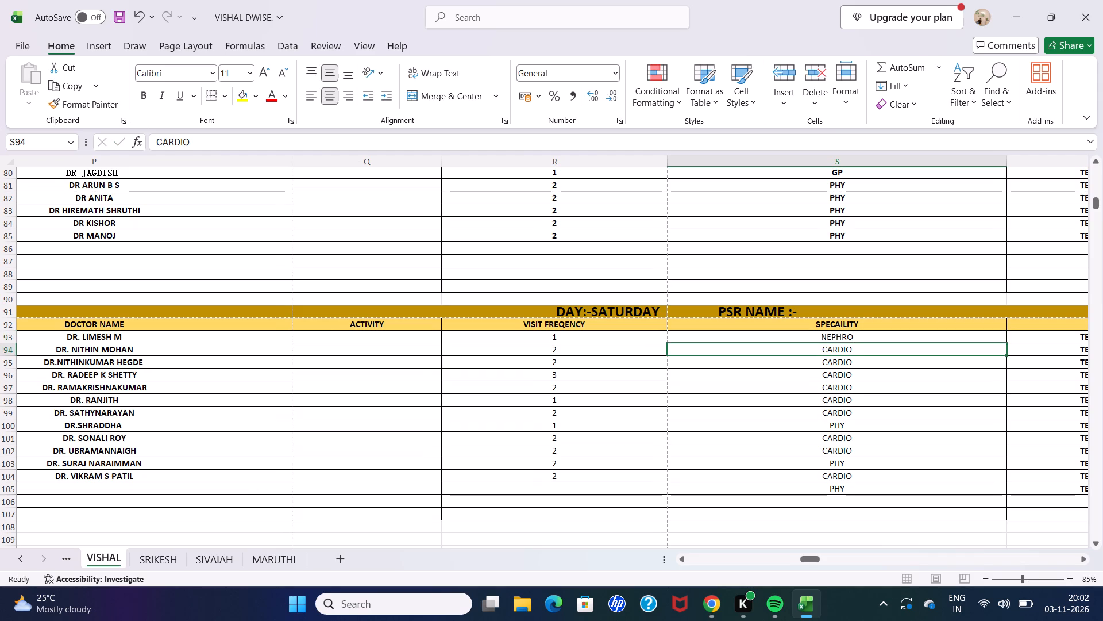
type("PHY")
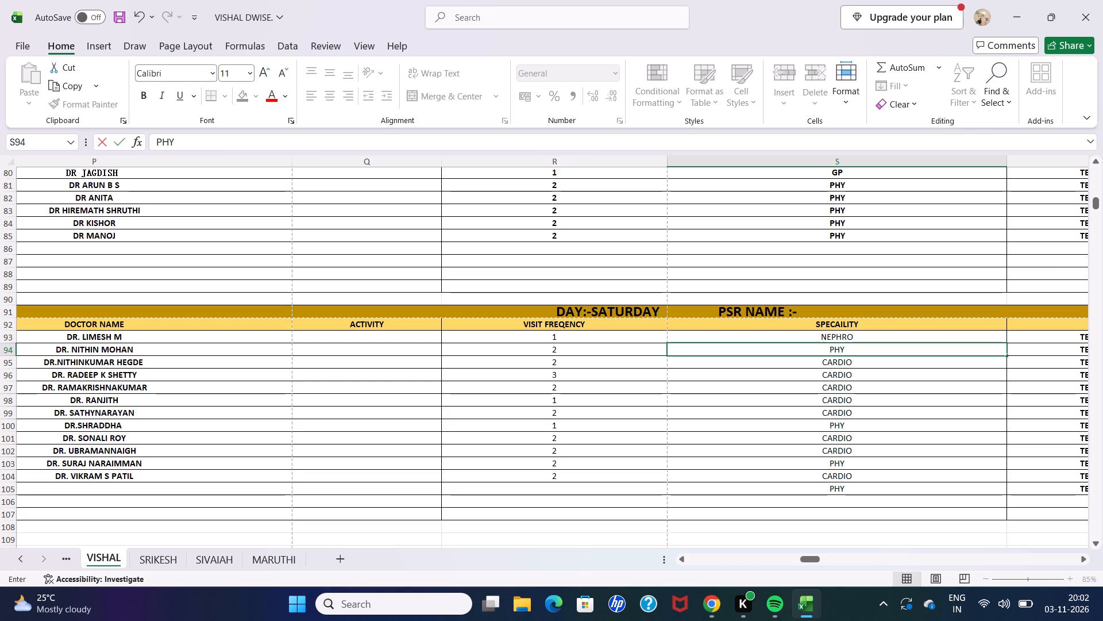
left_click(838, 363)
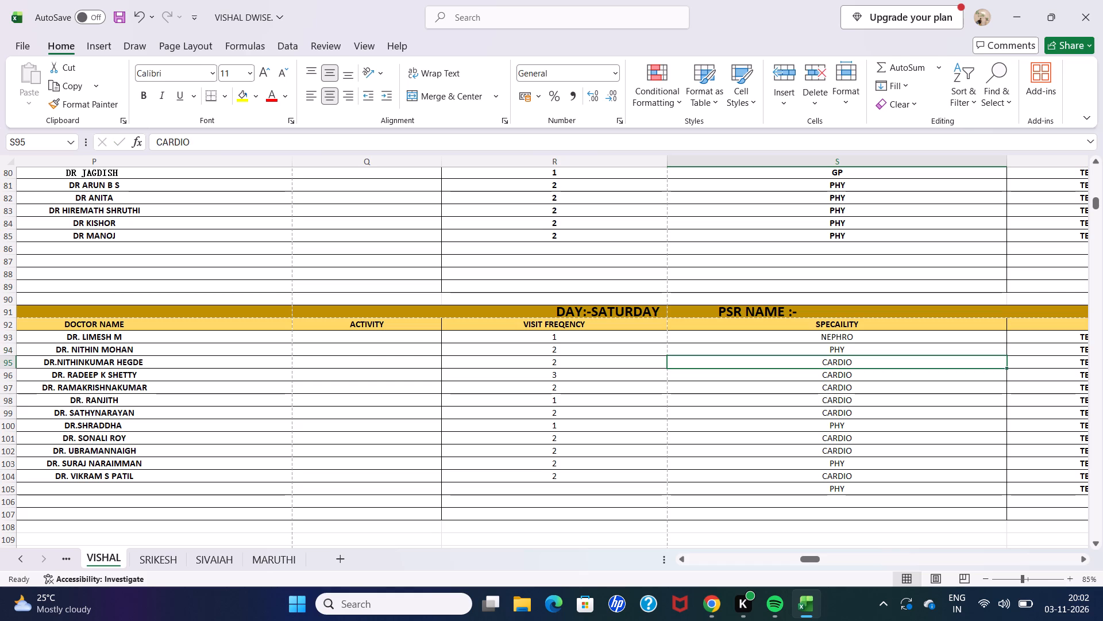
type("NEPHRO")
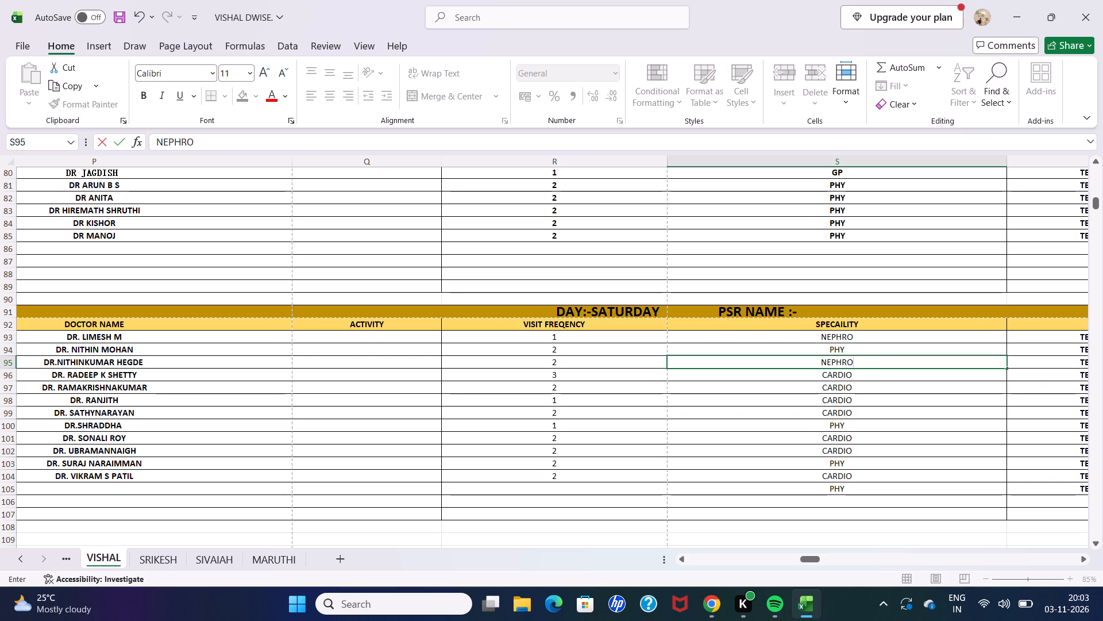
Set the SPECAILITY entries to PHY in S98, NEURO in S100, PHY in S101 and ENDO in S102.
left_click(850, 379)
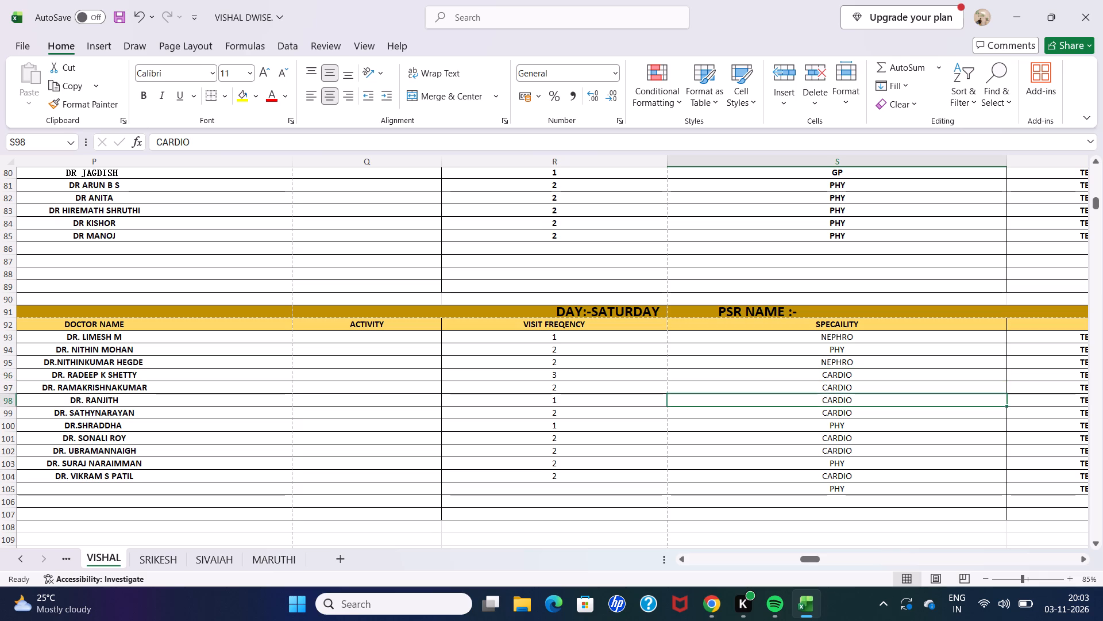
left_click(827, 403)
type("PHY")
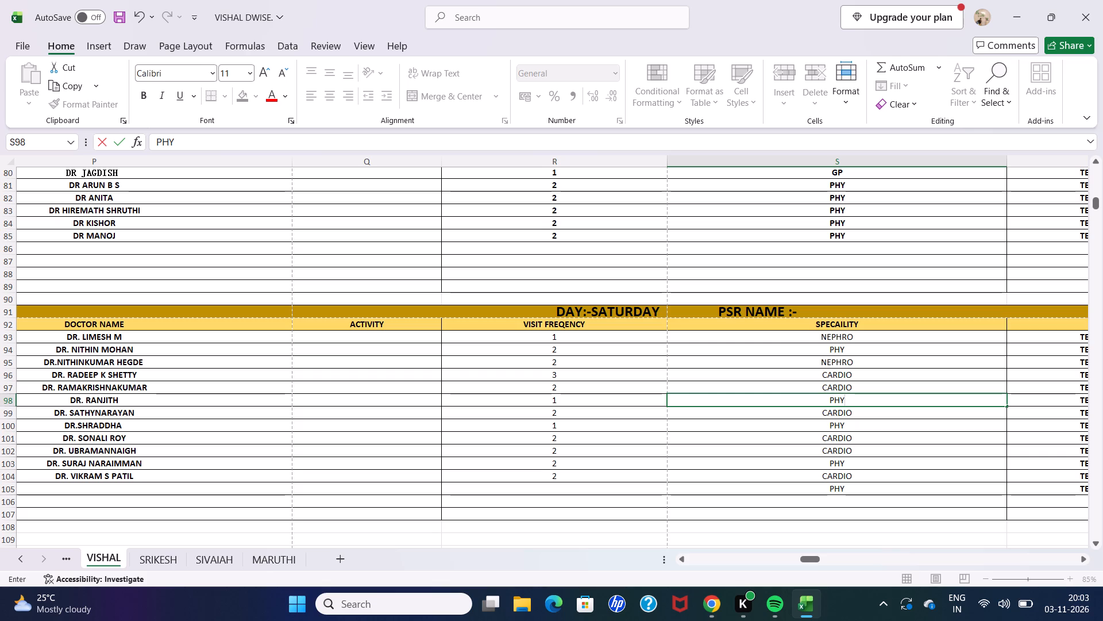
left_click(836, 422)
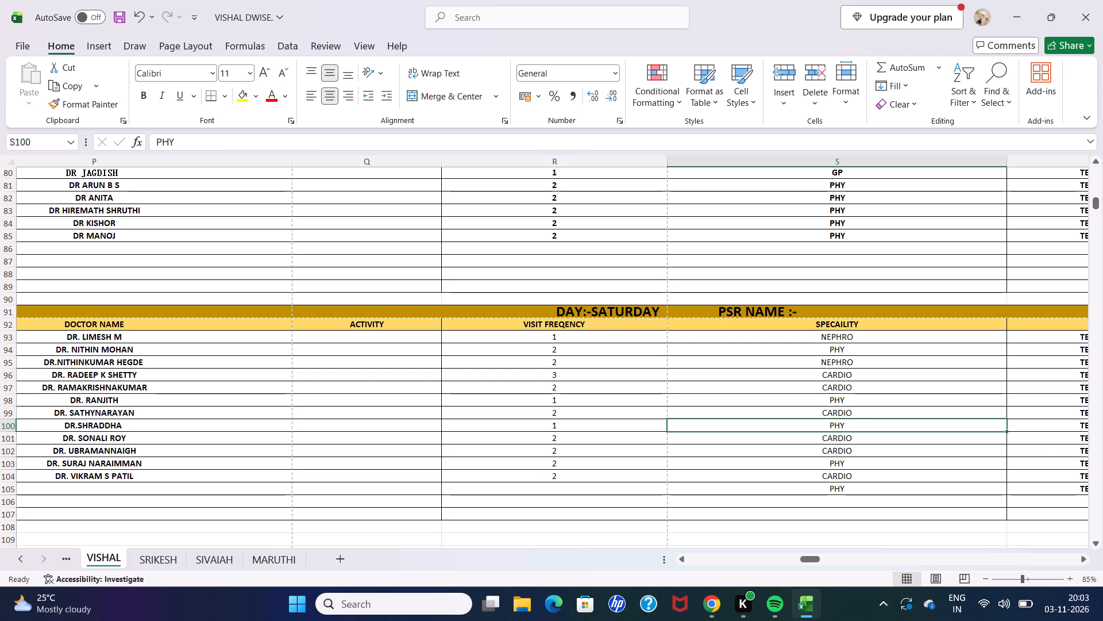
type("NEURO")
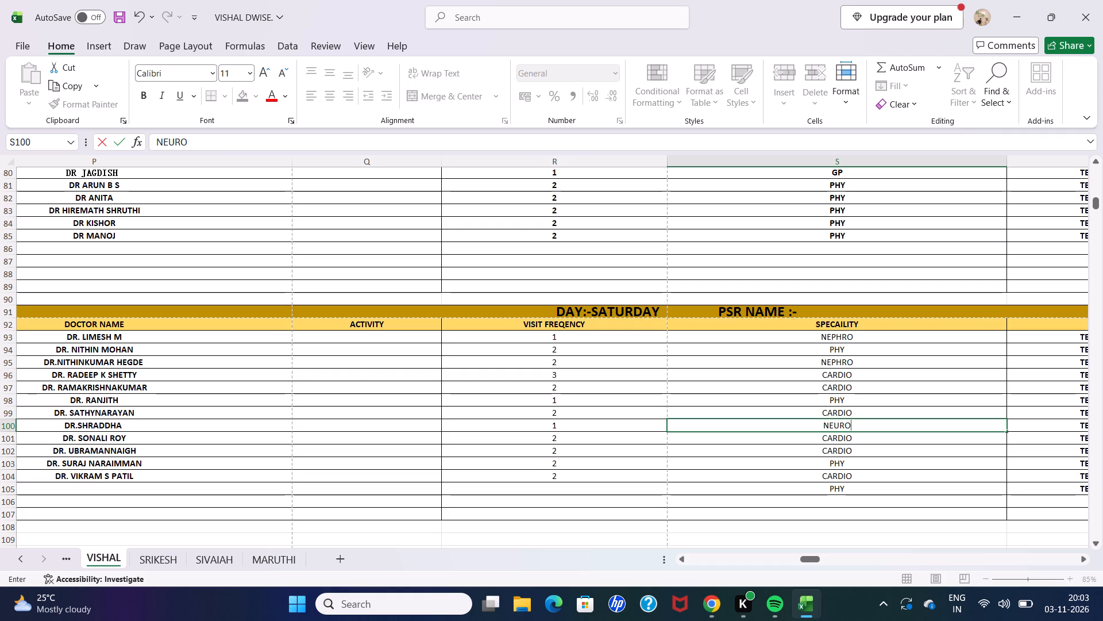
left_click(838, 443)
type("PHY")
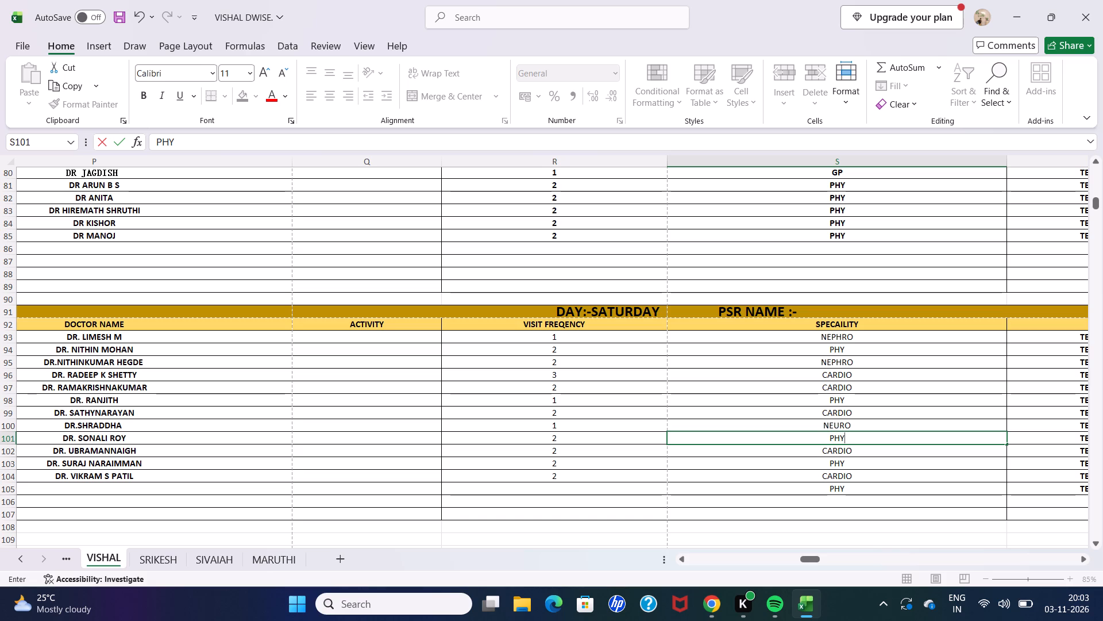
left_click(836, 452)
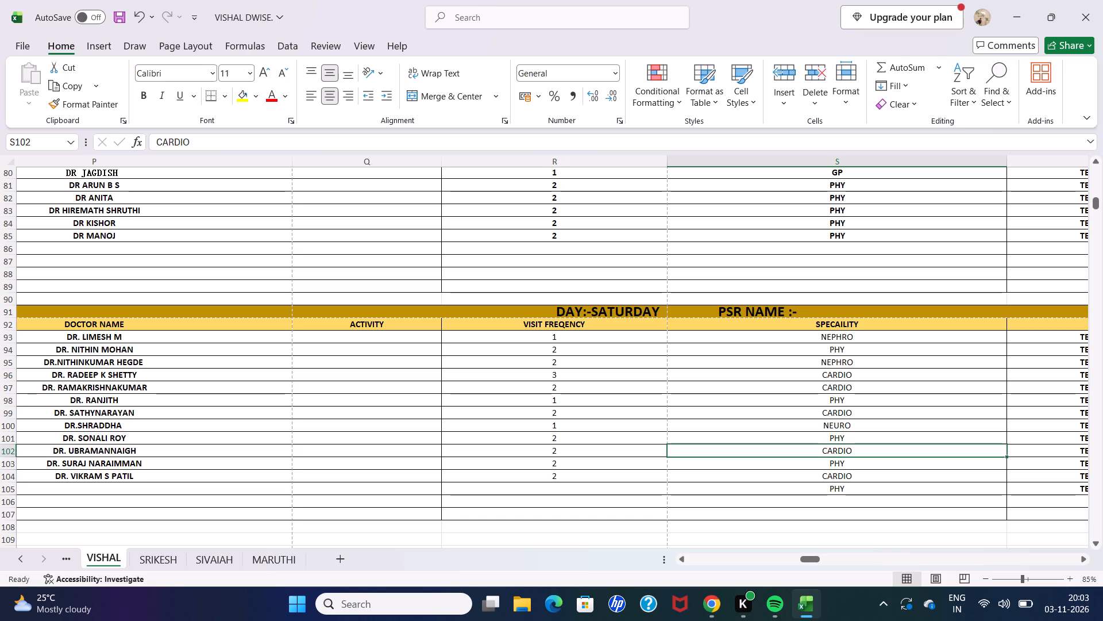
left_click(836, 452)
type("ENDO")
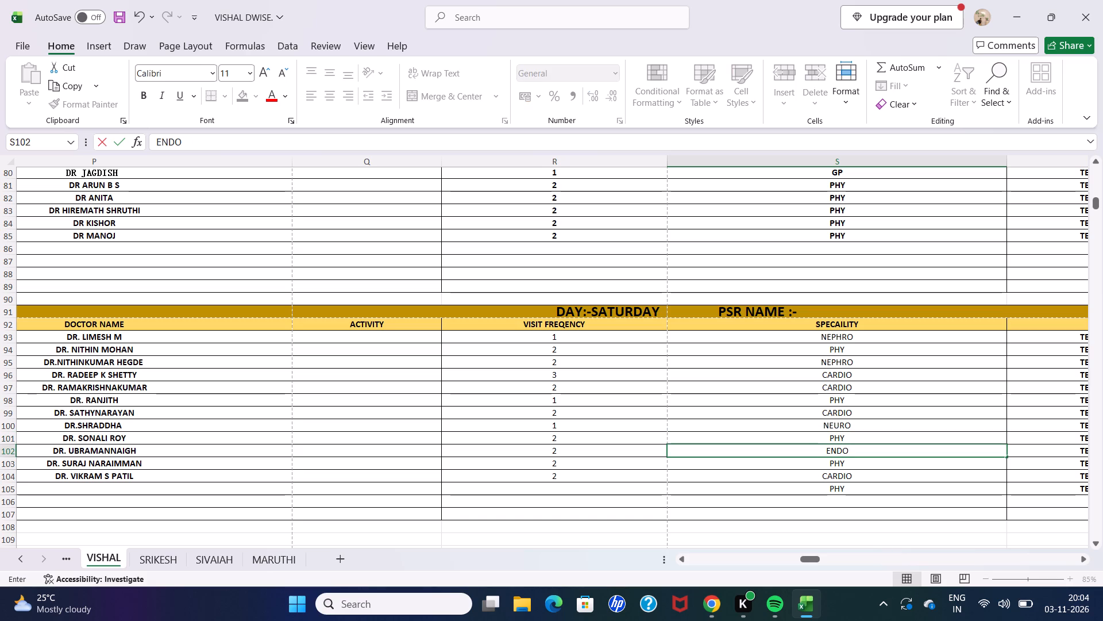
Set the SPECAILITY entry in S103 of the Saturday table to CARDIO.
left_click(835, 462)
type("CARDIO")
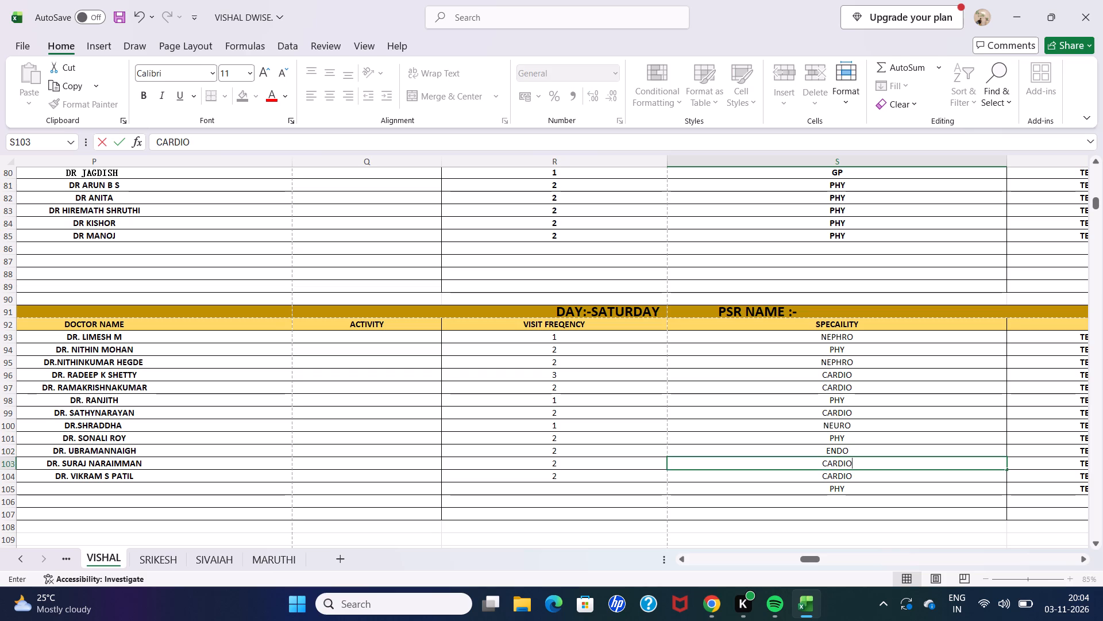
left_click(840, 478)
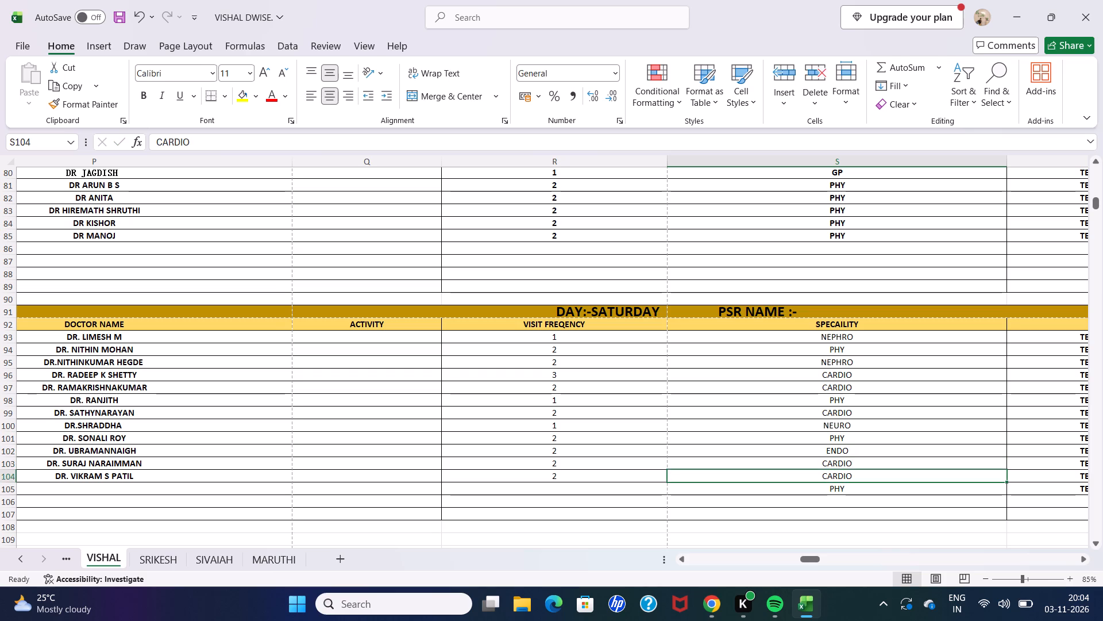
Clear the leftover SPECAILITY, P1, P2, P3 and CHEMIST NAME entries from doctorless row 105 of the Saturday table, cells S105 to W105.
left_click(838, 489)
key("BackSpace")
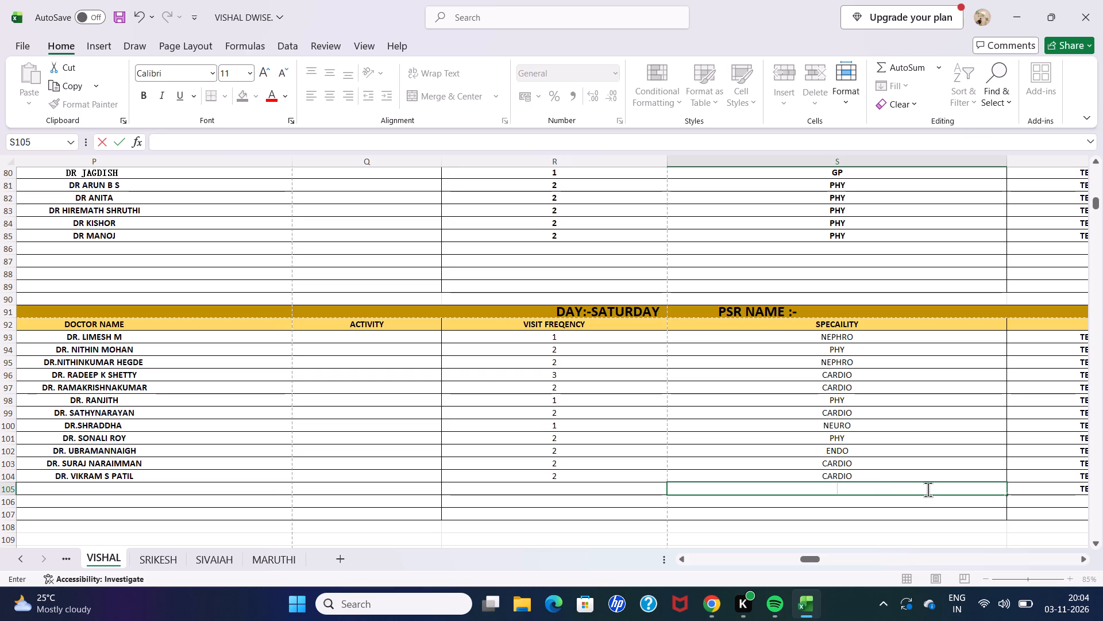
scroll(928, 489, "left", 1)
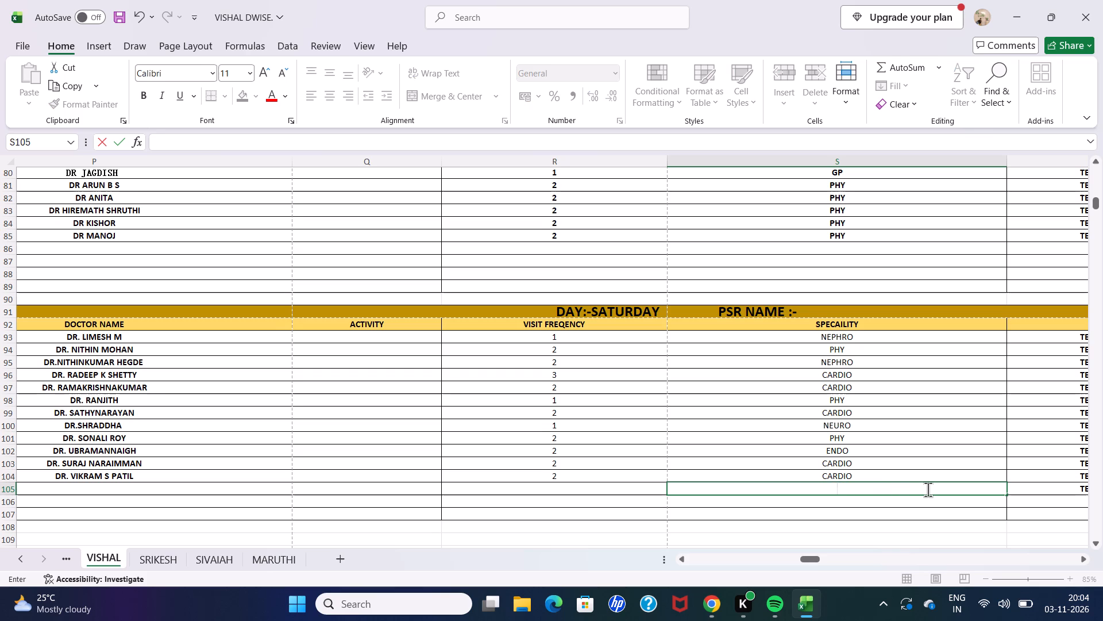
left_click(803, 509)
scroll(803, 509, "left", 2)
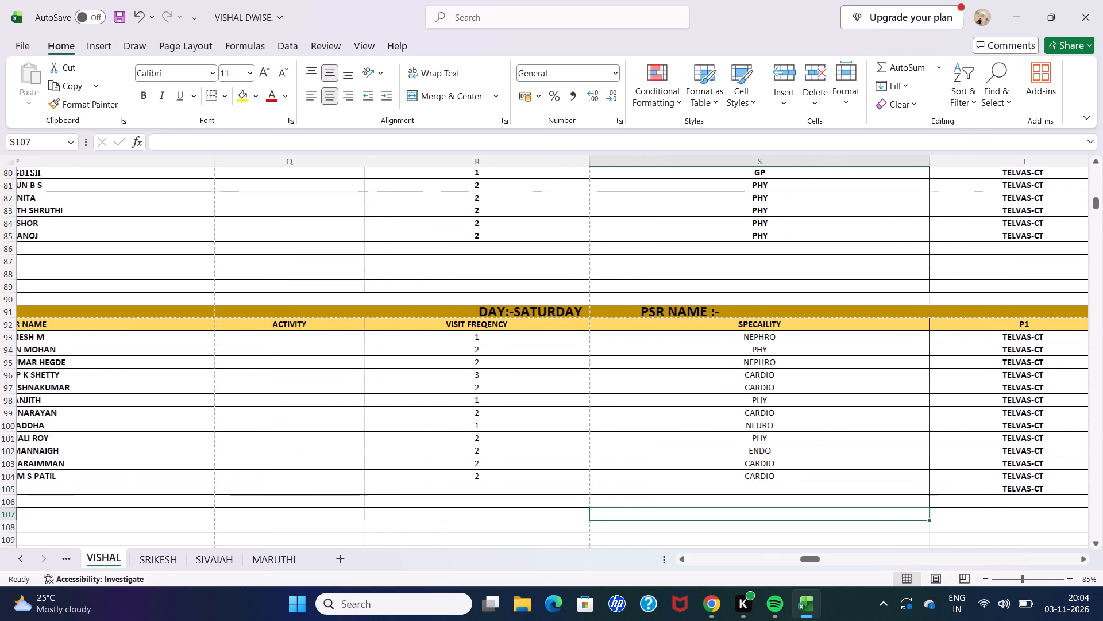
scroll(803, 509, "left", 4)
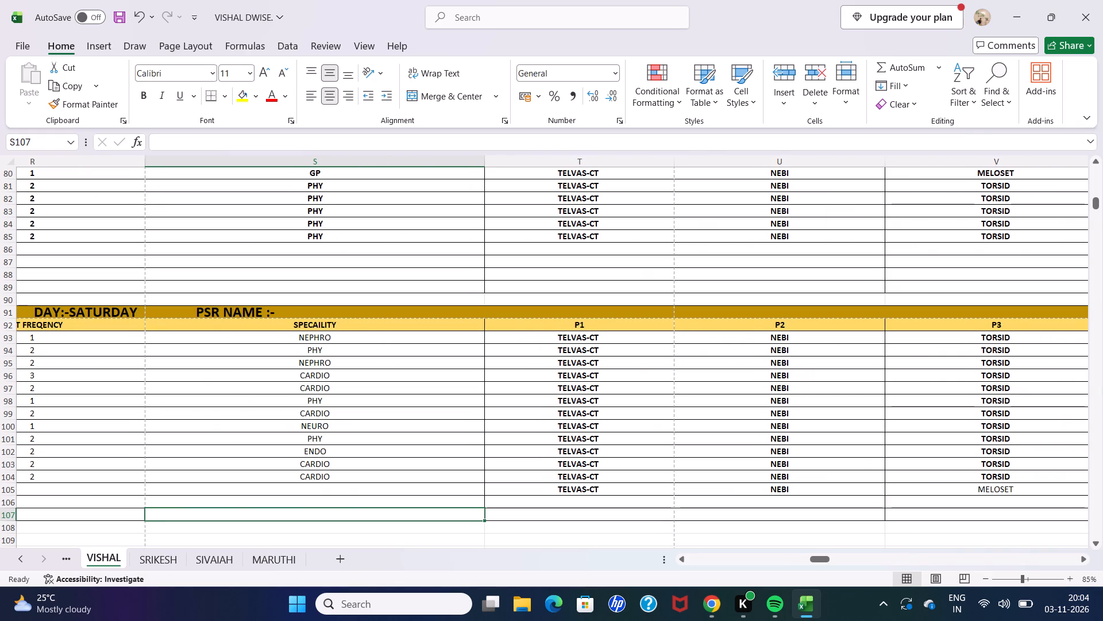
left_click(577, 490)
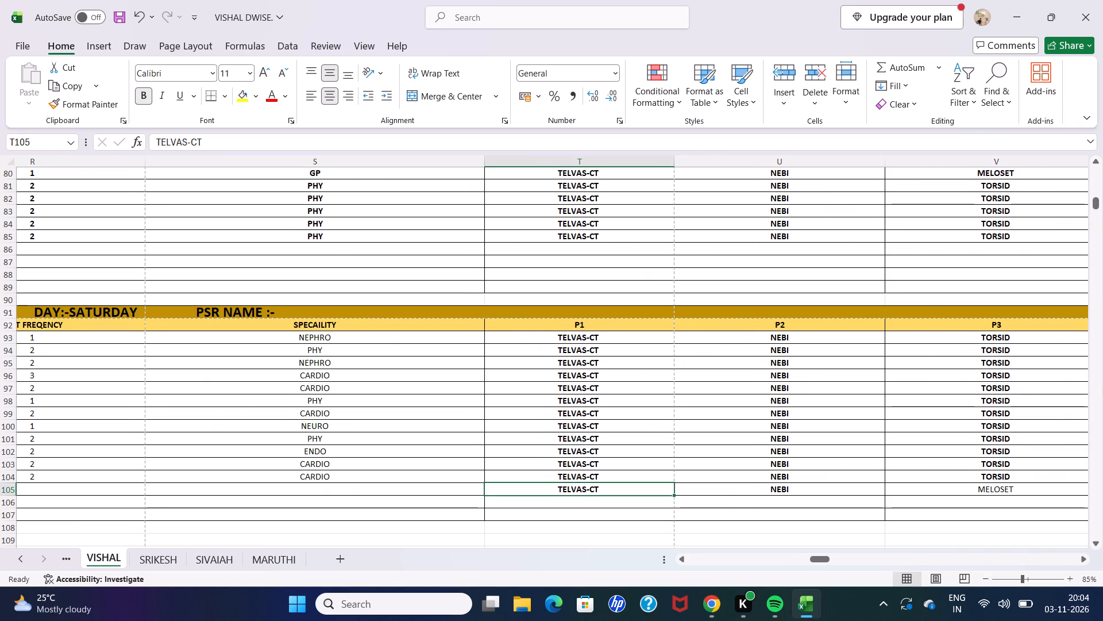
key("BackSpace")
key("BackSpace")
left_click(741, 488)
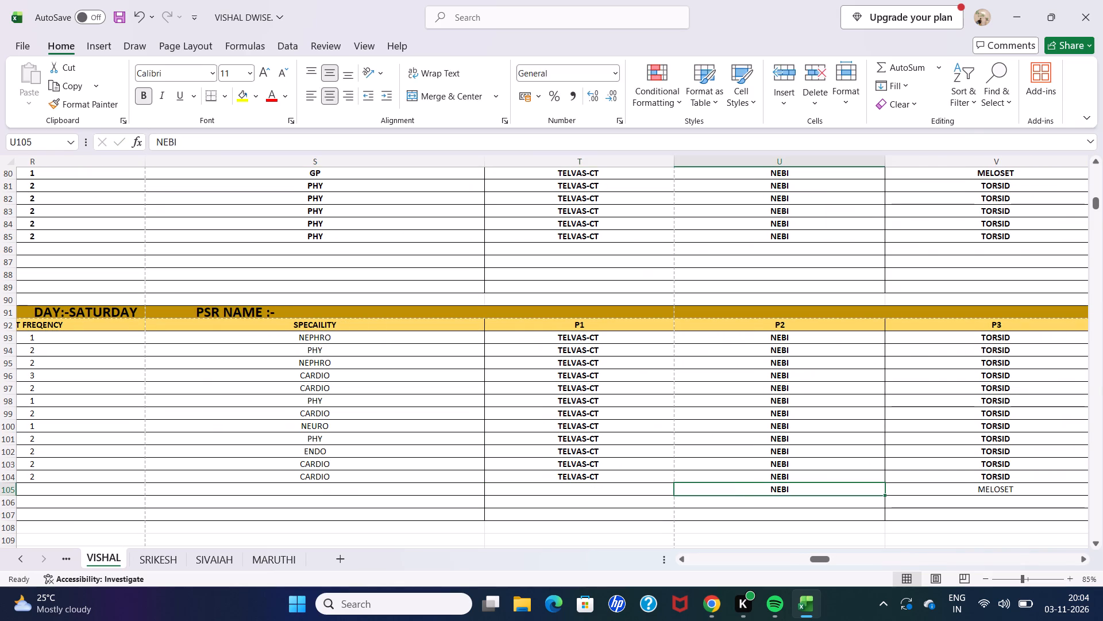
key("BackSpace")
left_click(965, 493)
key("BackSpace")
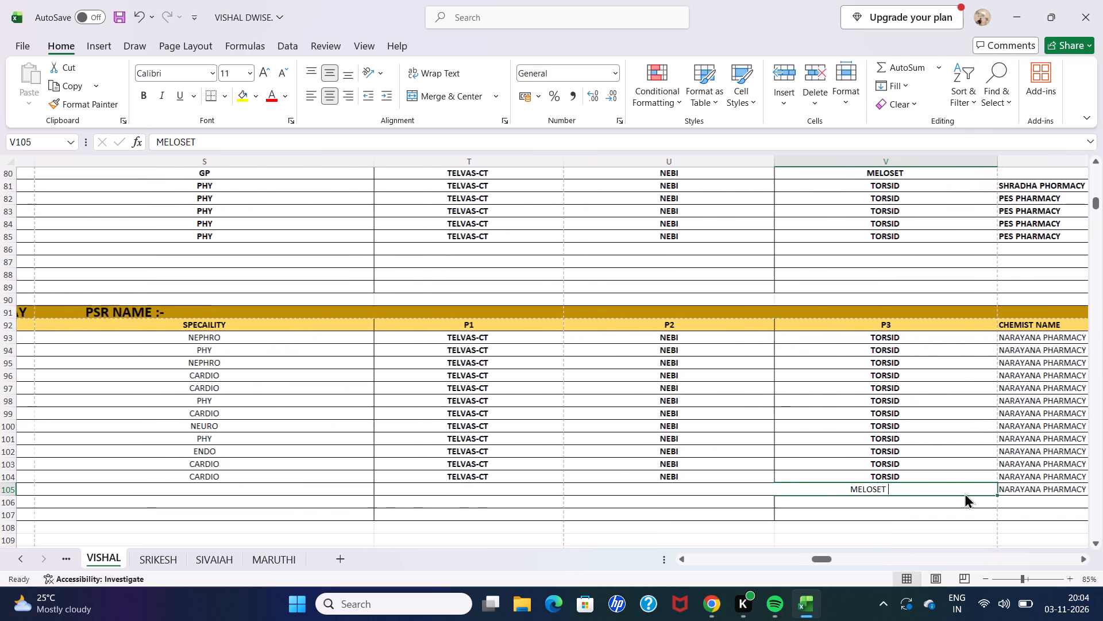
left_click(1000, 492)
key("BackSpace")
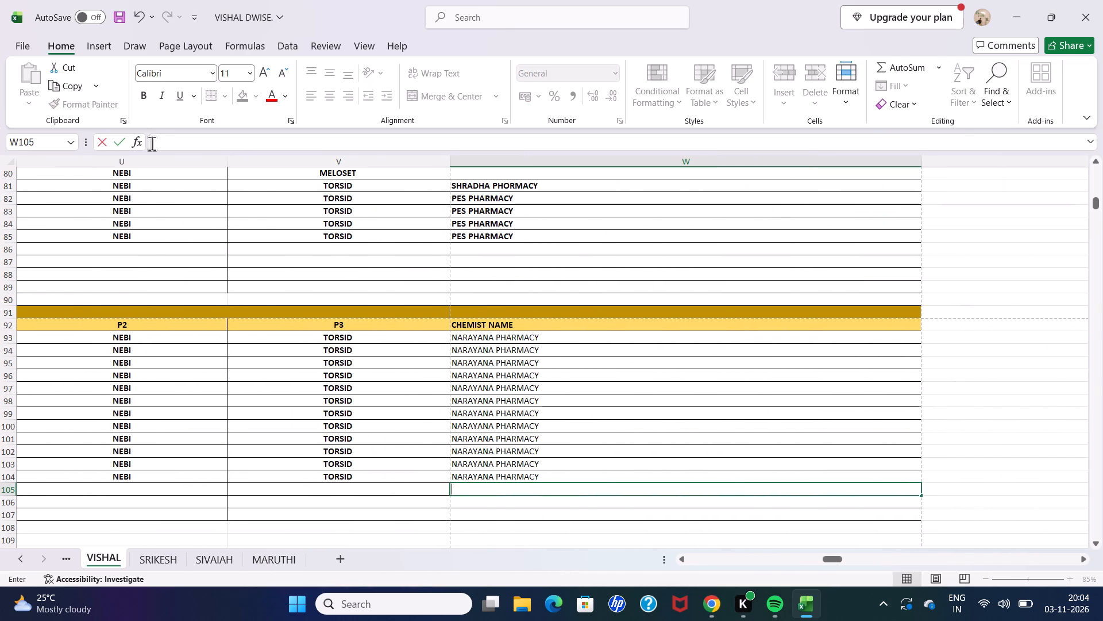
Save the workbook.
left_click(118, 17)
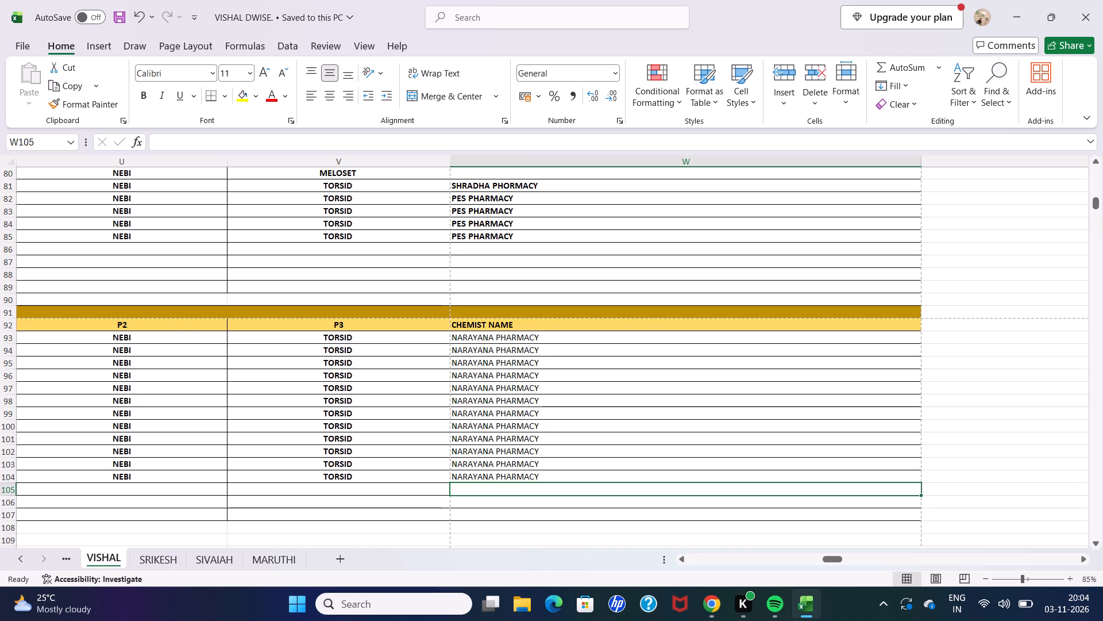
Set the DOC TIME in O93 of the Saturday table to 11;00.
scroll(179, 265, "right", 8)
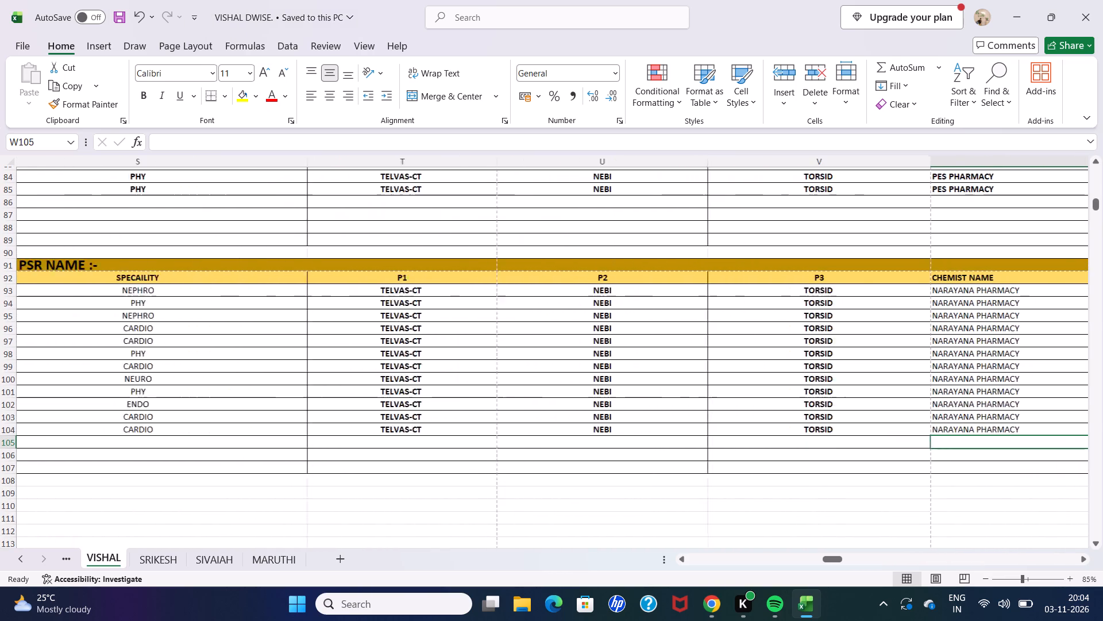
scroll(179, 265, "right", 4)
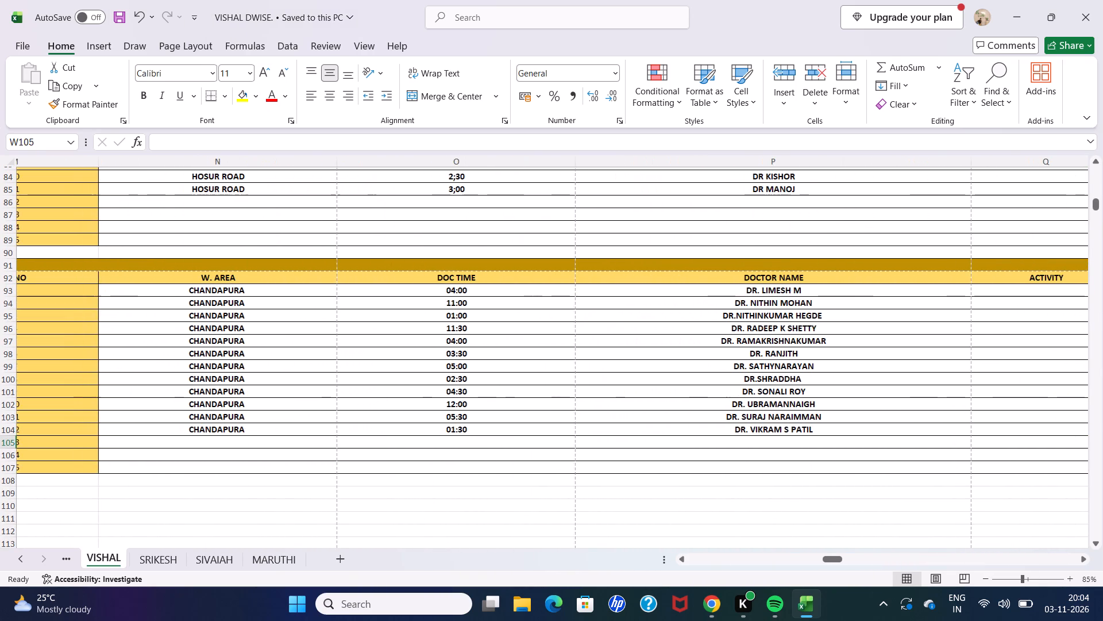
scroll(179, 265, "right", 1)
scroll(179, 265, "left", 3)
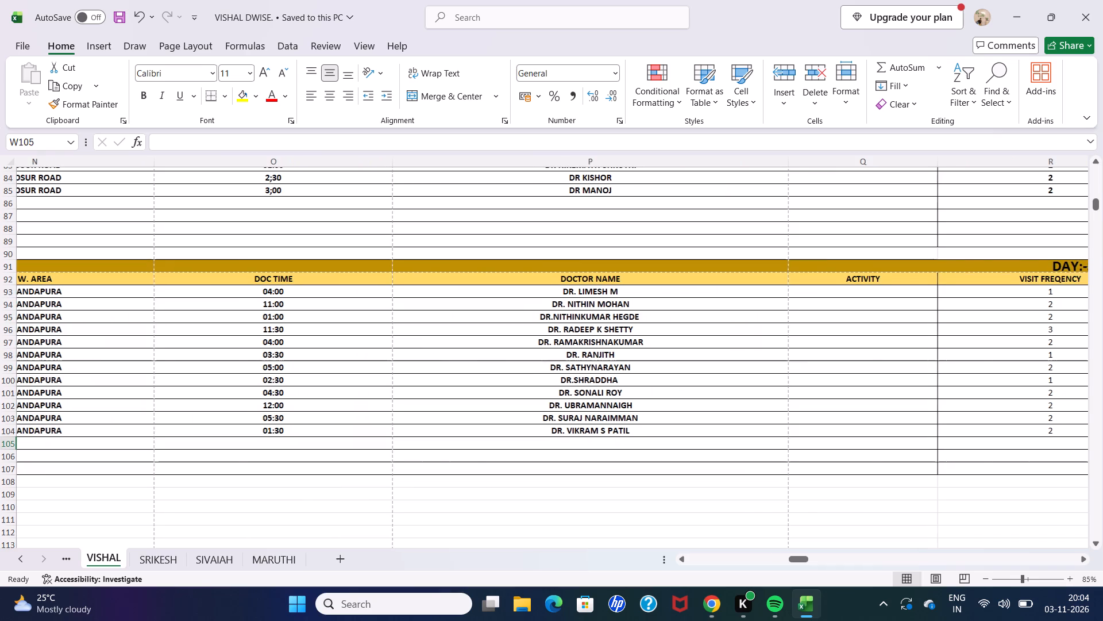
scroll(179, 265, "right", 1)
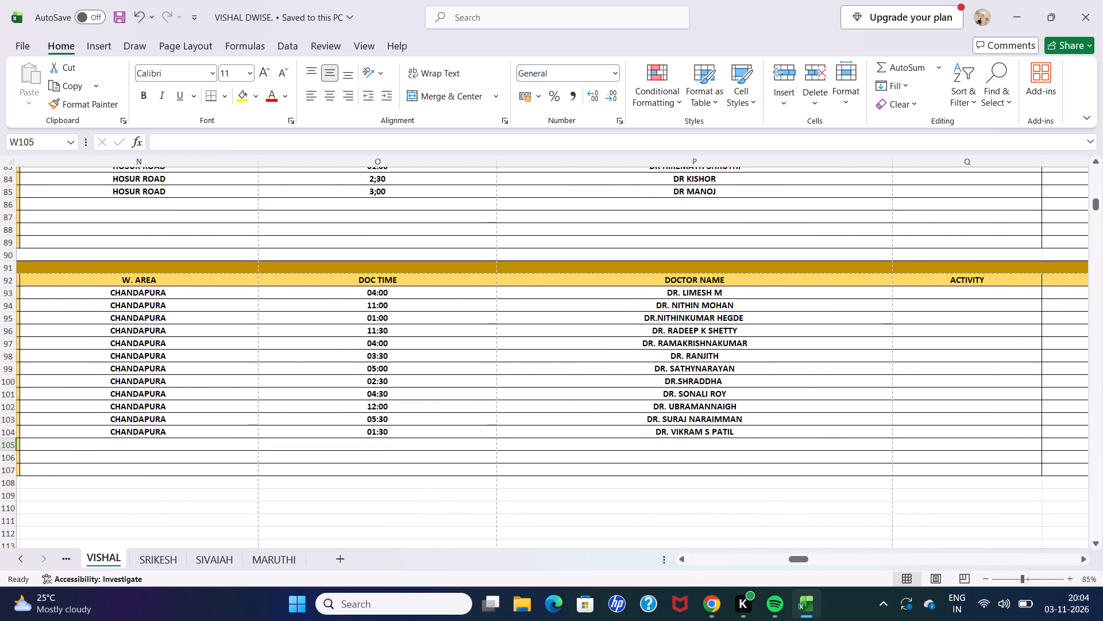
left_click(396, 293)
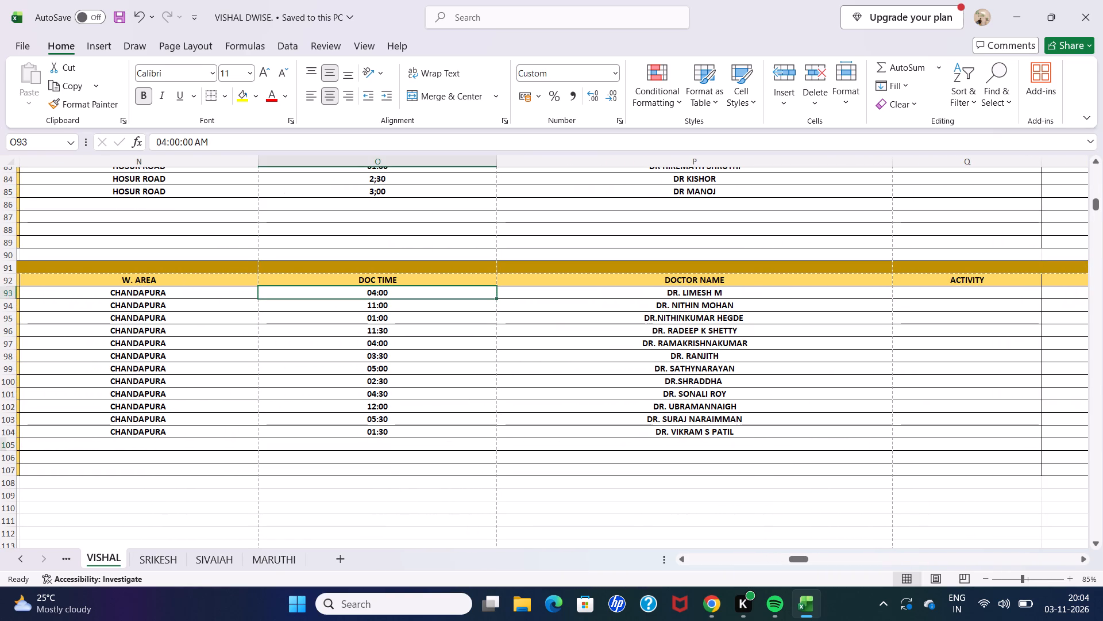
type("11")
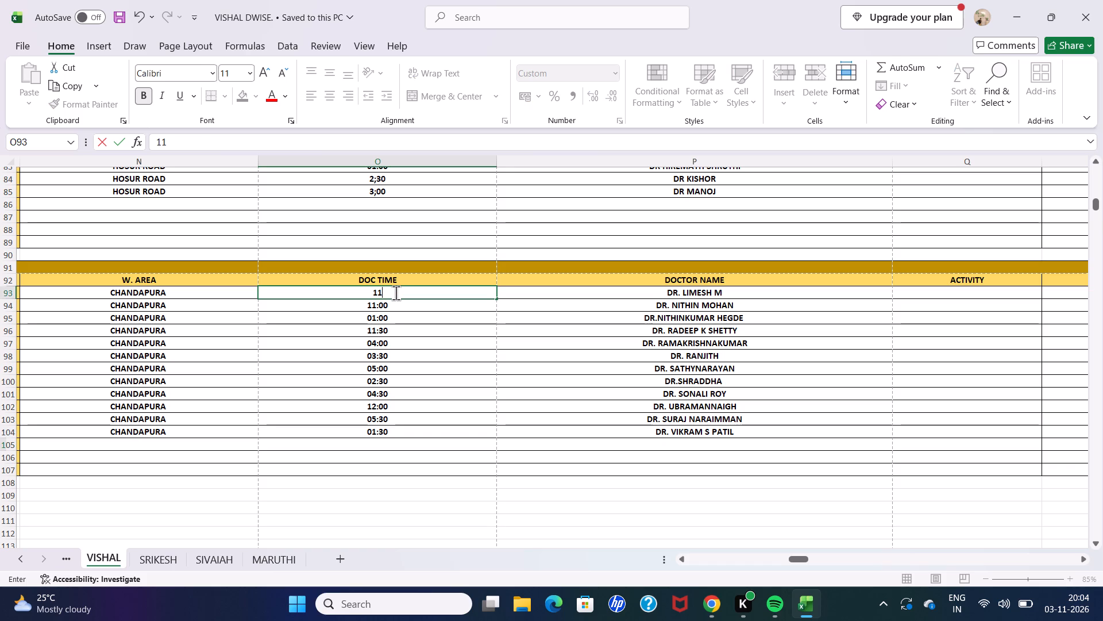
key("semicolon")
type("00")
Enter 12 as the DOC TIME in O94 of the Saturday table.
left_click(376, 306)
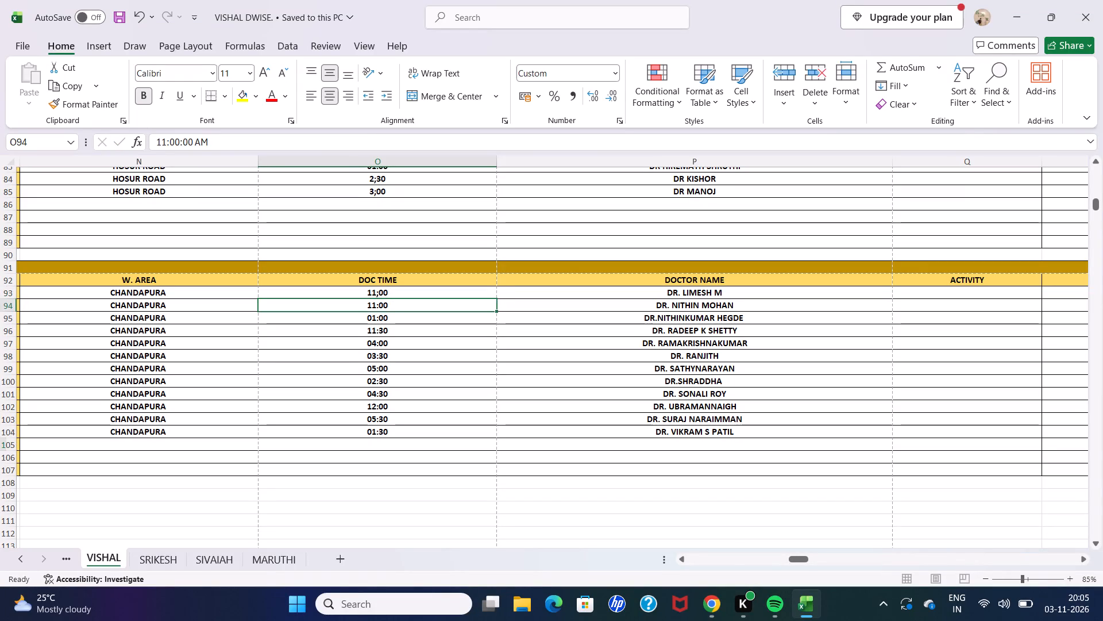
type("12")
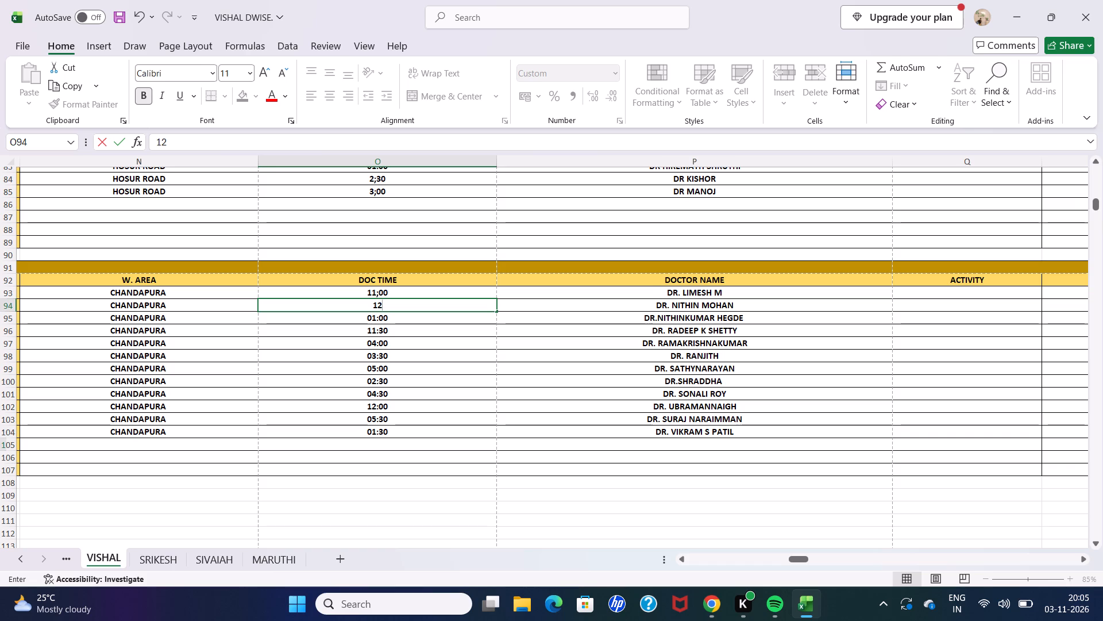
scroll(438, 346, "left", 4)
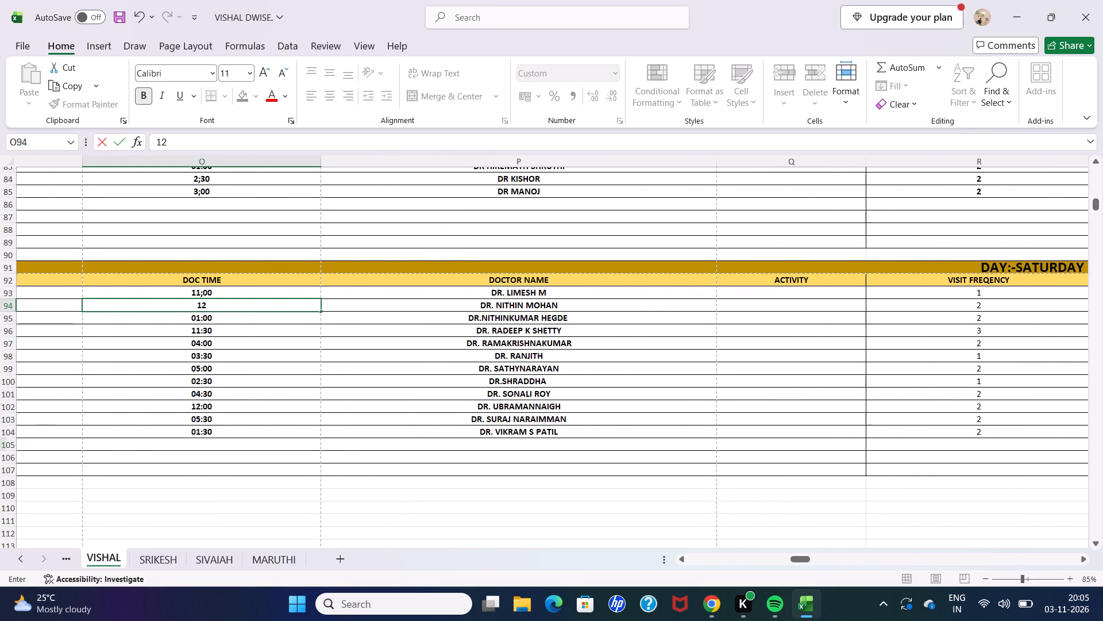
left_click(380, 368)
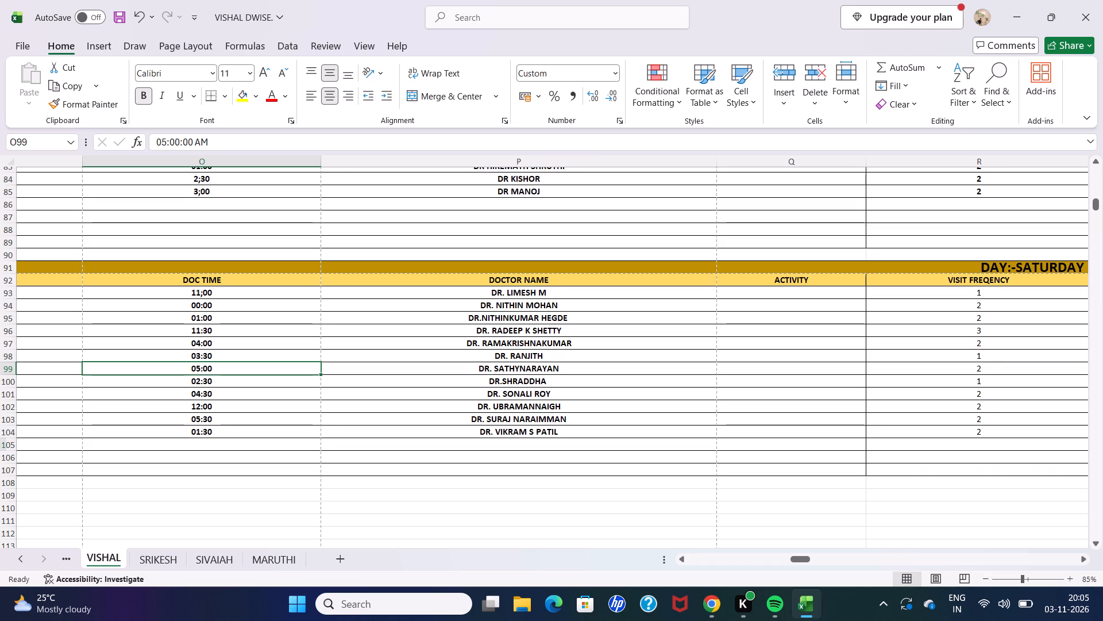
Examine the doctor times, names, visit frequencies and specialities in the other Saturday tables, across columns AA to AQ.
scroll(346, 474, "left", 3)
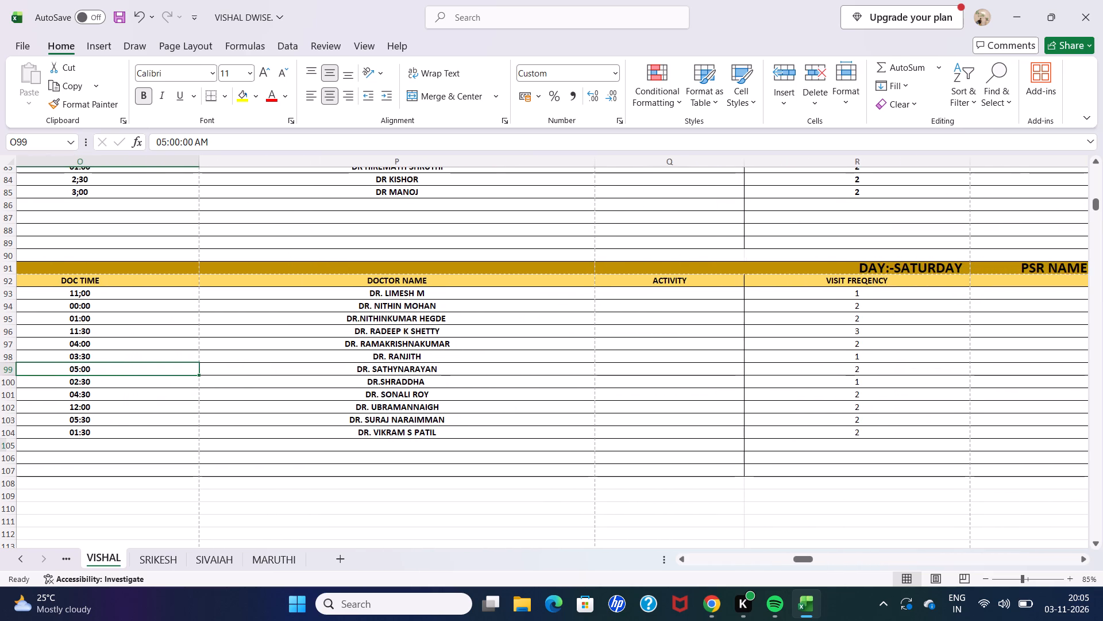
scroll(346, 474, "left", 4)
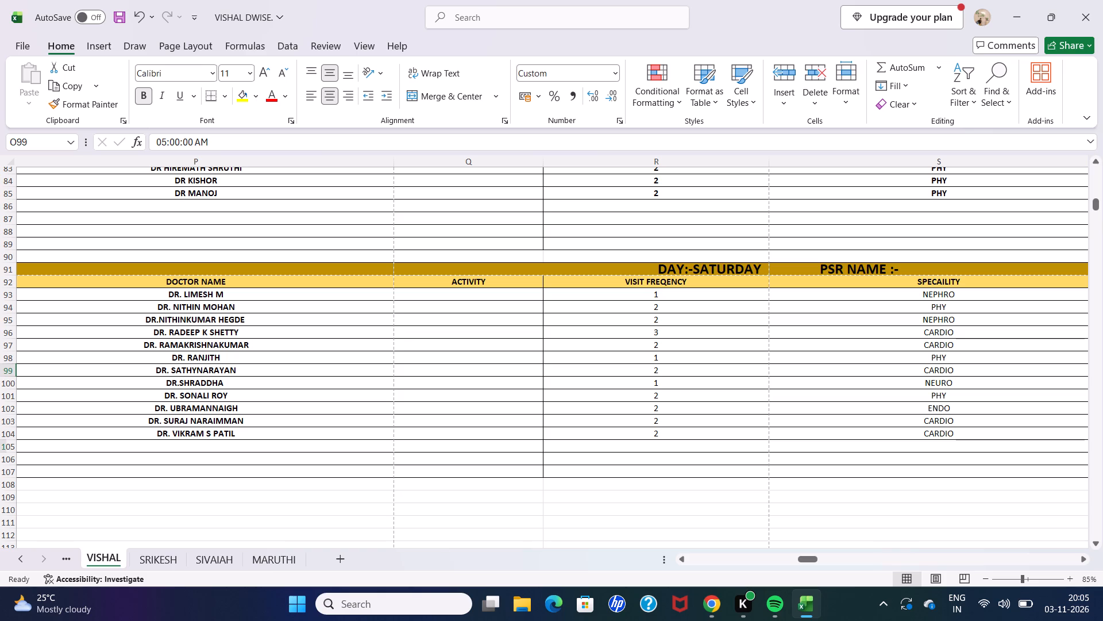
scroll(553, 461, "left", 12)
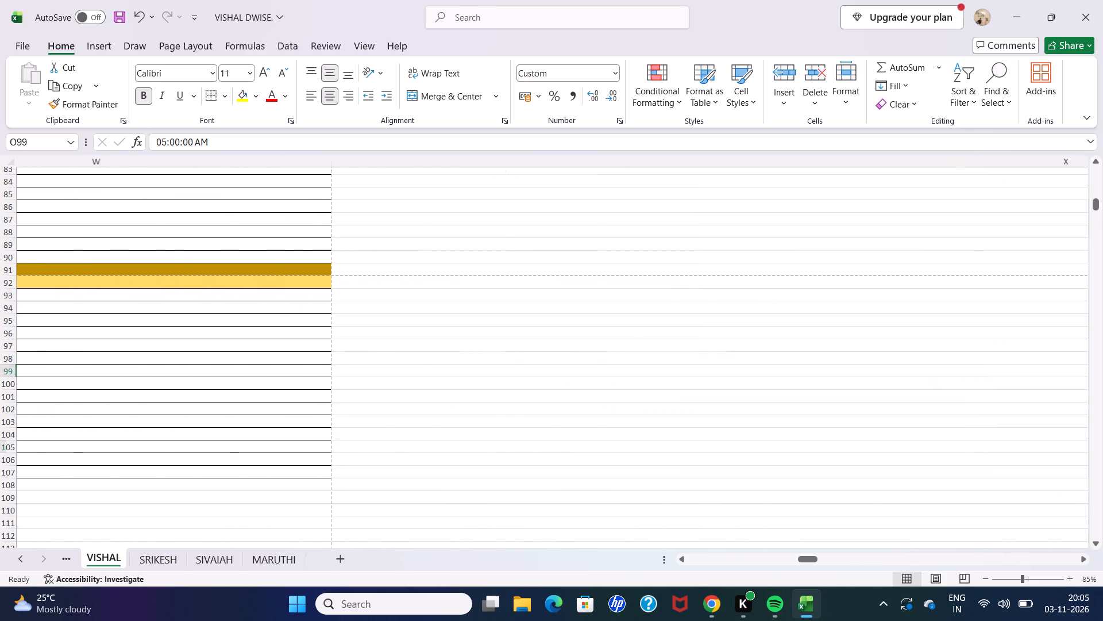
scroll(553, 461, "left", 6)
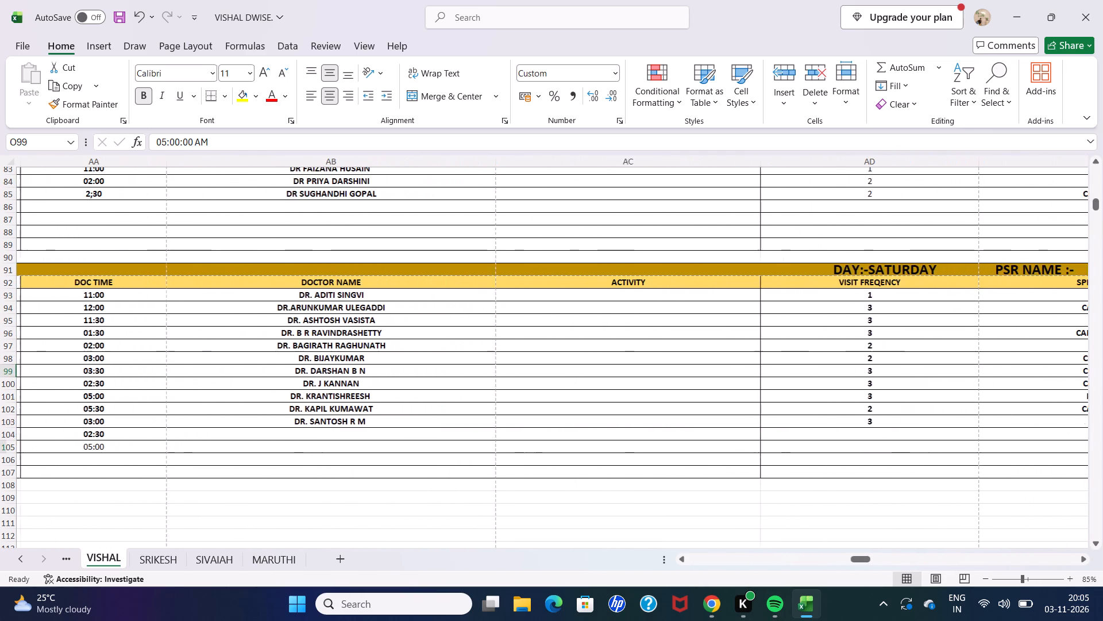
scroll(553, 461, "left", 6)
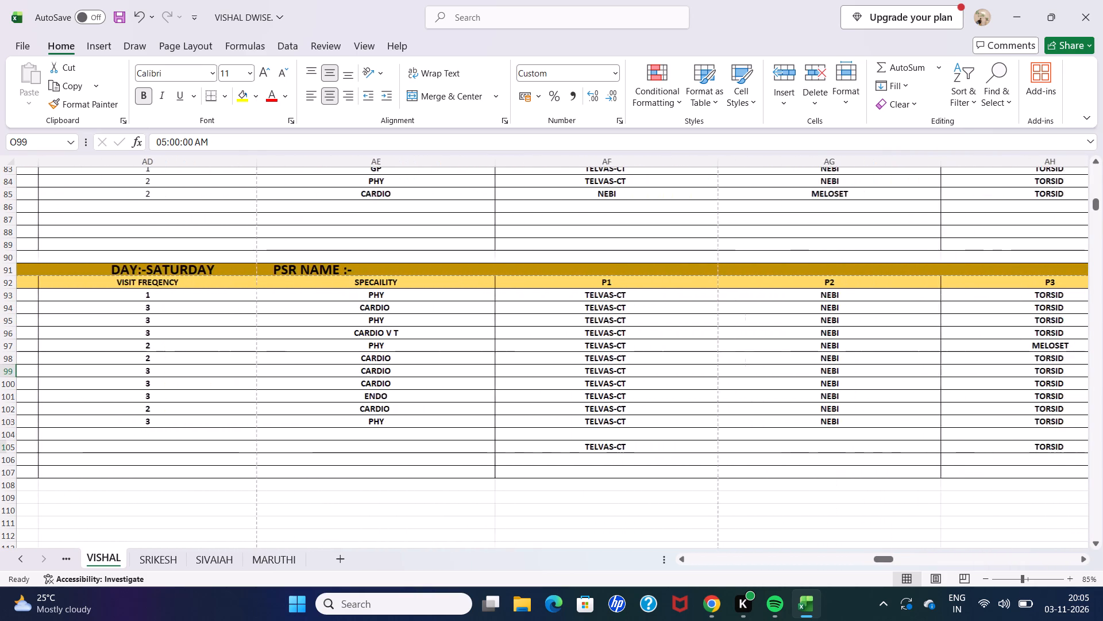
scroll(553, 461, "left", 4)
scroll(553, 461, "right", 2)
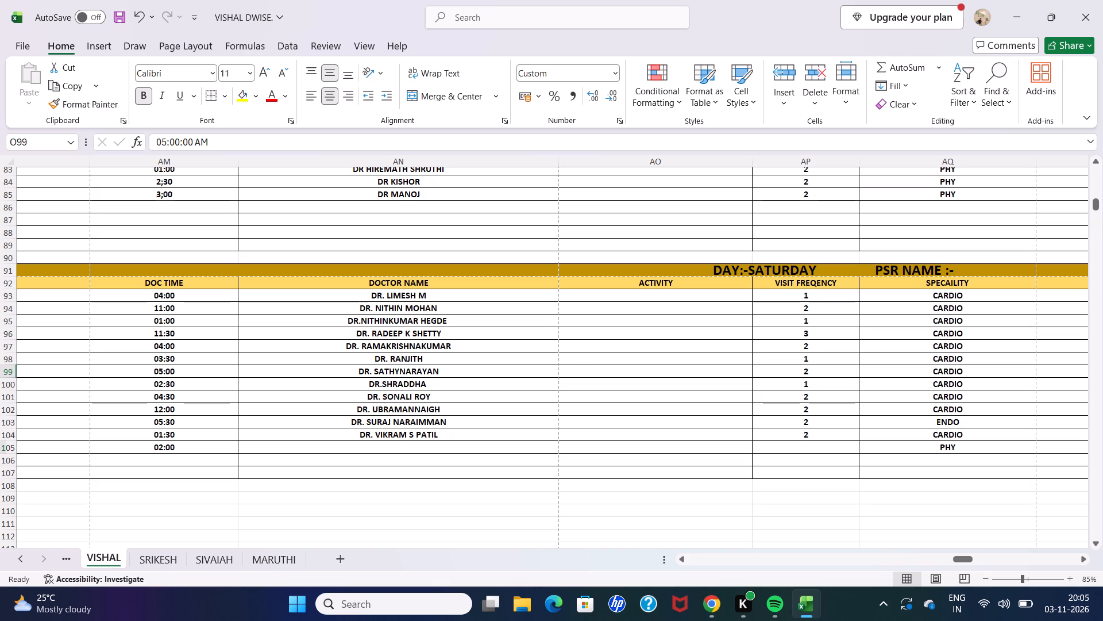
scroll(159, 436, "left", 6)
scroll(159, 436, "right", 10)
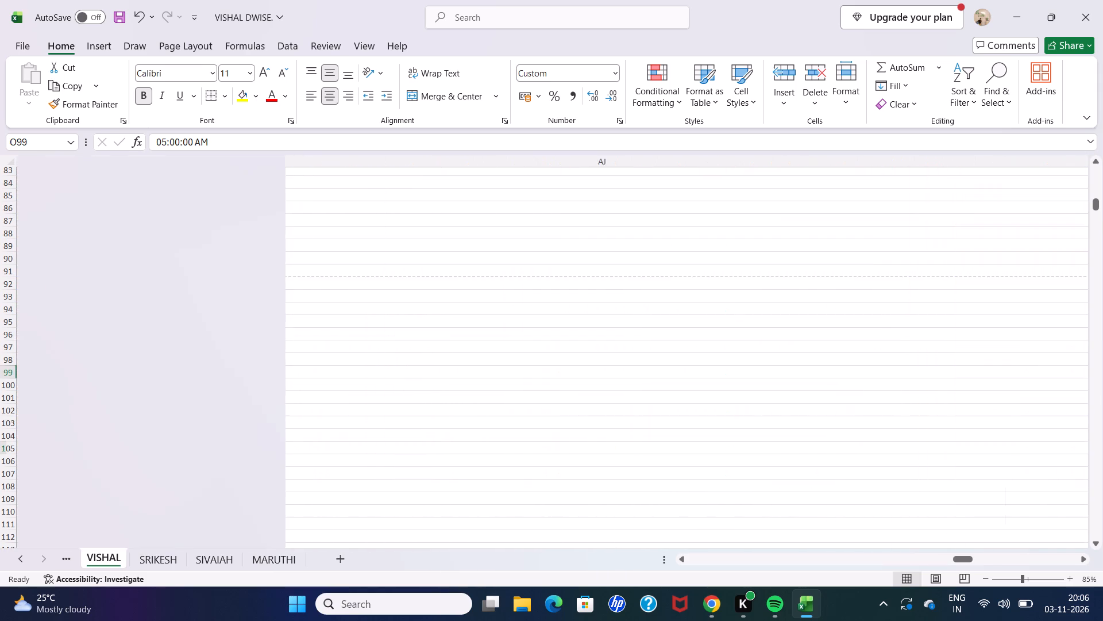
scroll(159, 436, "right", 11)
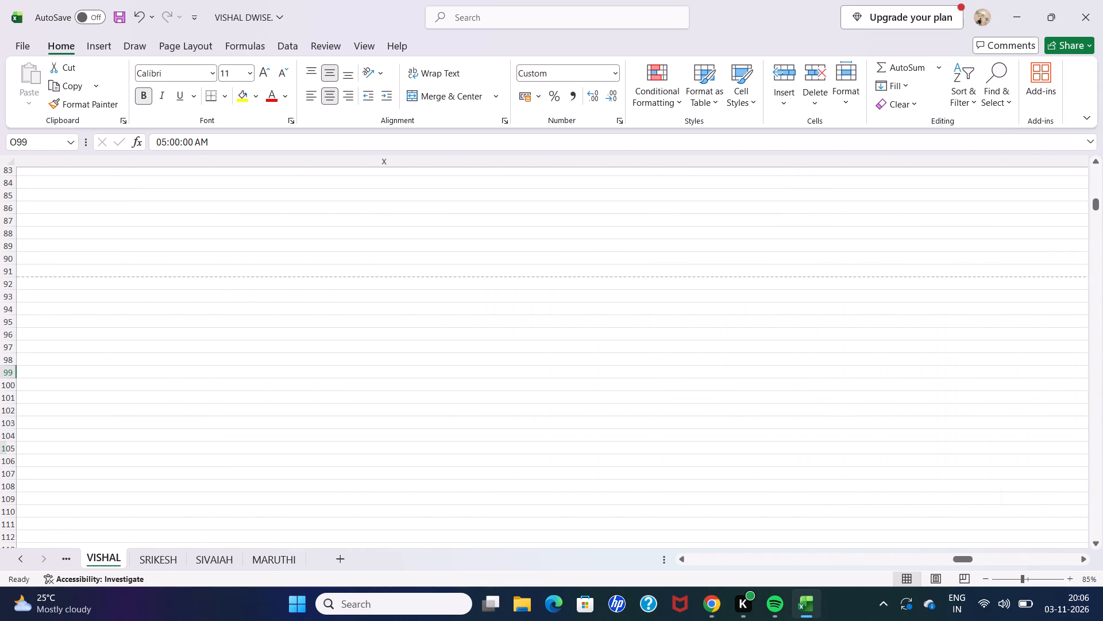
scroll(159, 436, "right", 1)
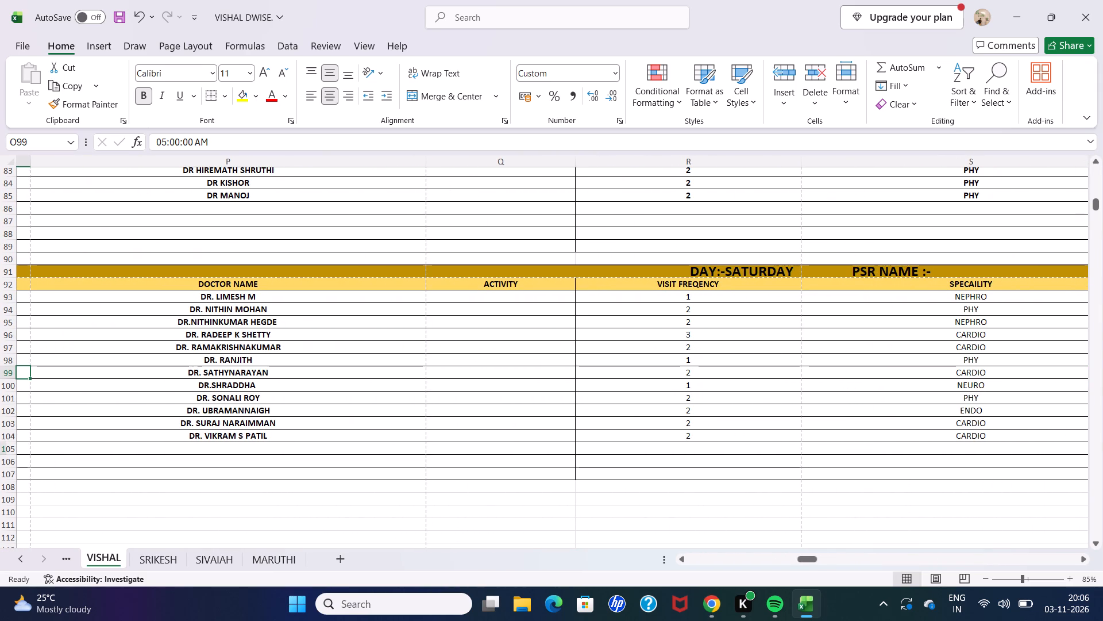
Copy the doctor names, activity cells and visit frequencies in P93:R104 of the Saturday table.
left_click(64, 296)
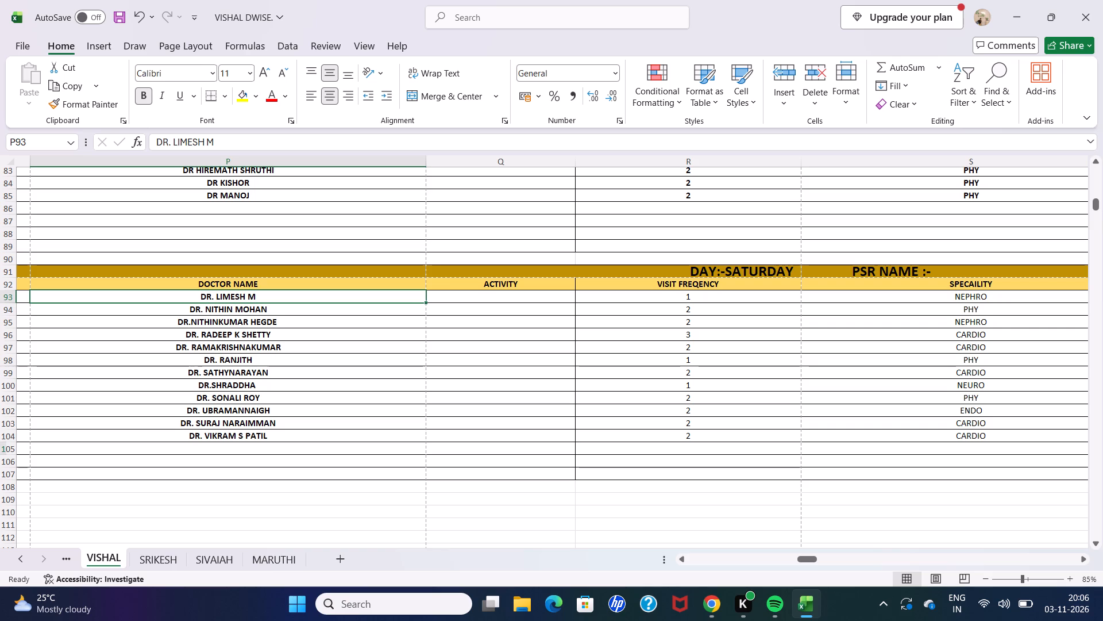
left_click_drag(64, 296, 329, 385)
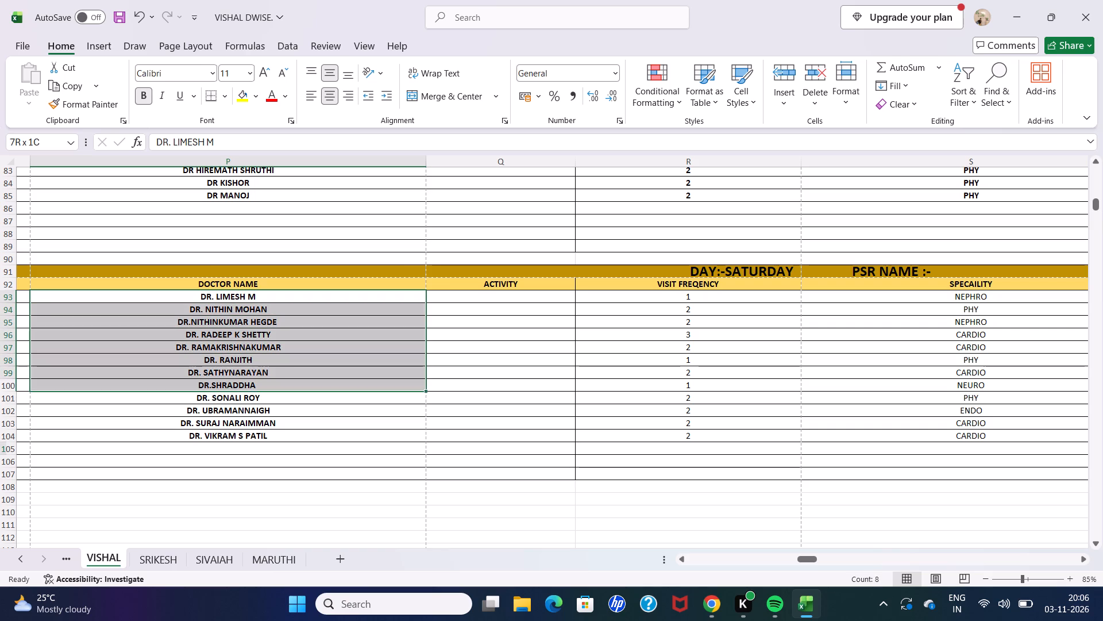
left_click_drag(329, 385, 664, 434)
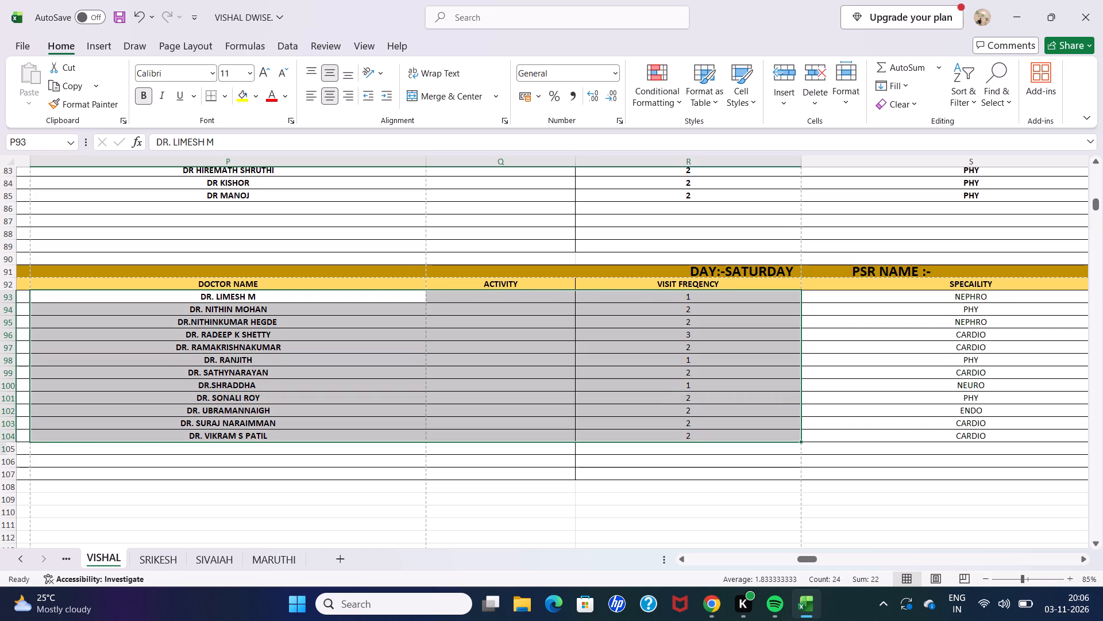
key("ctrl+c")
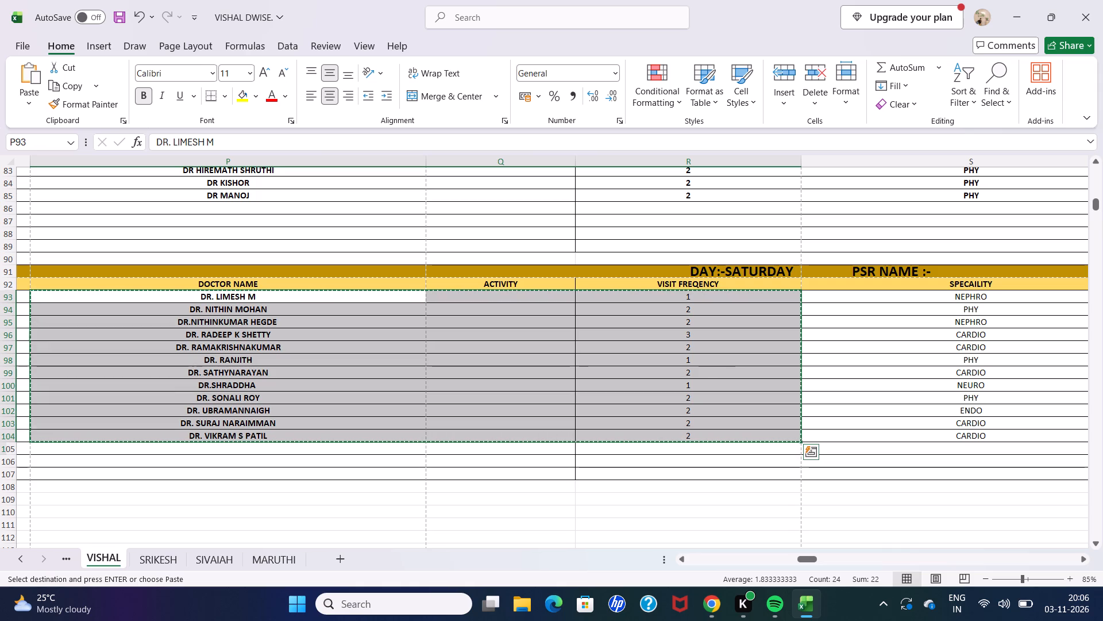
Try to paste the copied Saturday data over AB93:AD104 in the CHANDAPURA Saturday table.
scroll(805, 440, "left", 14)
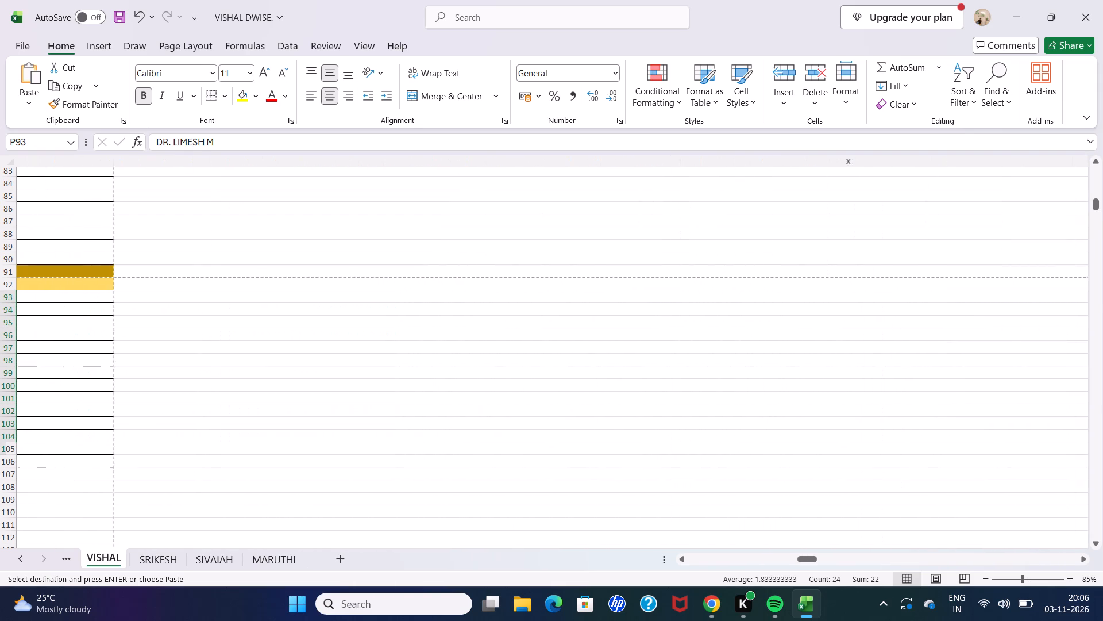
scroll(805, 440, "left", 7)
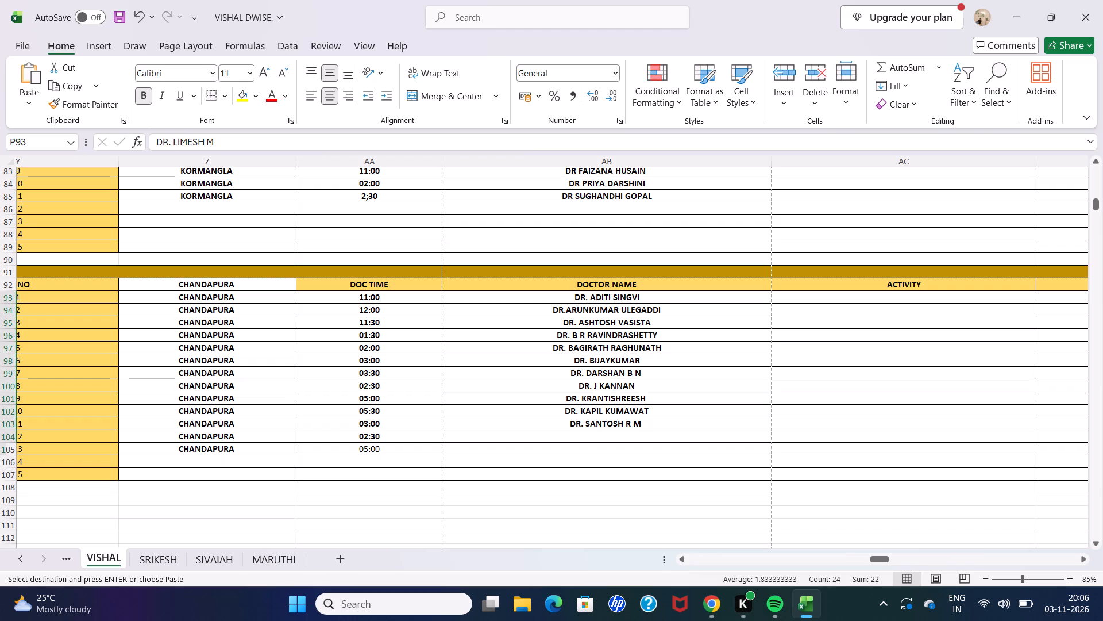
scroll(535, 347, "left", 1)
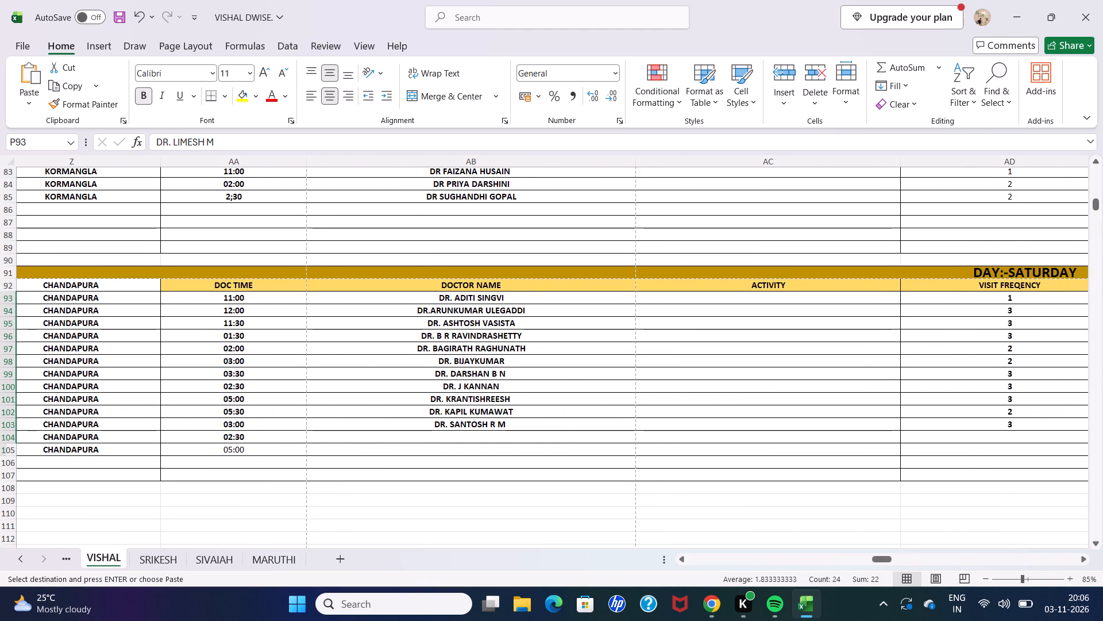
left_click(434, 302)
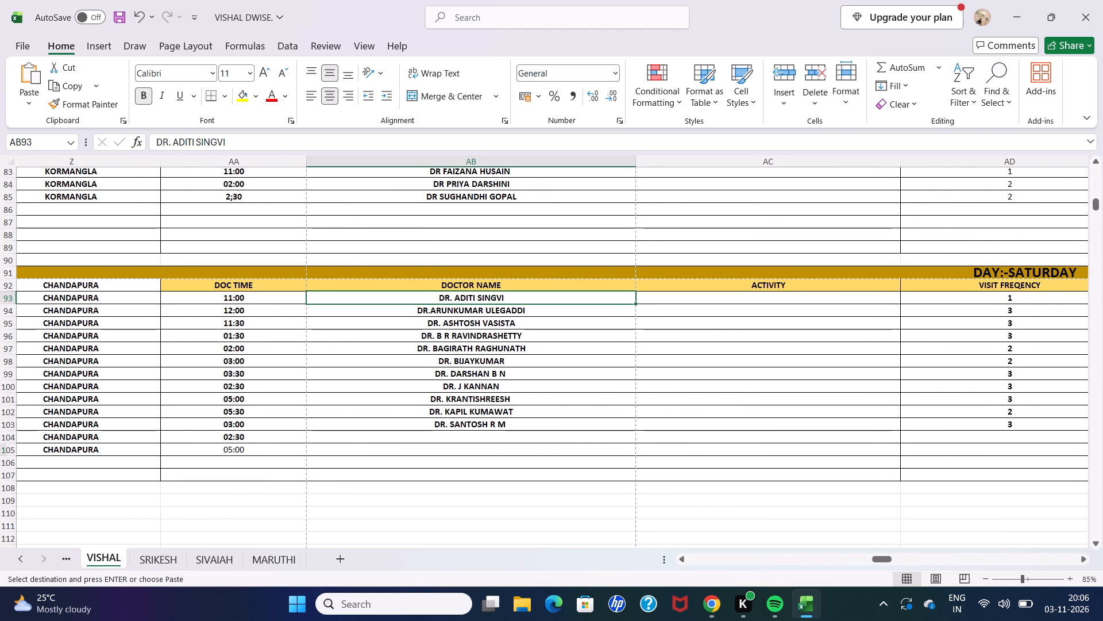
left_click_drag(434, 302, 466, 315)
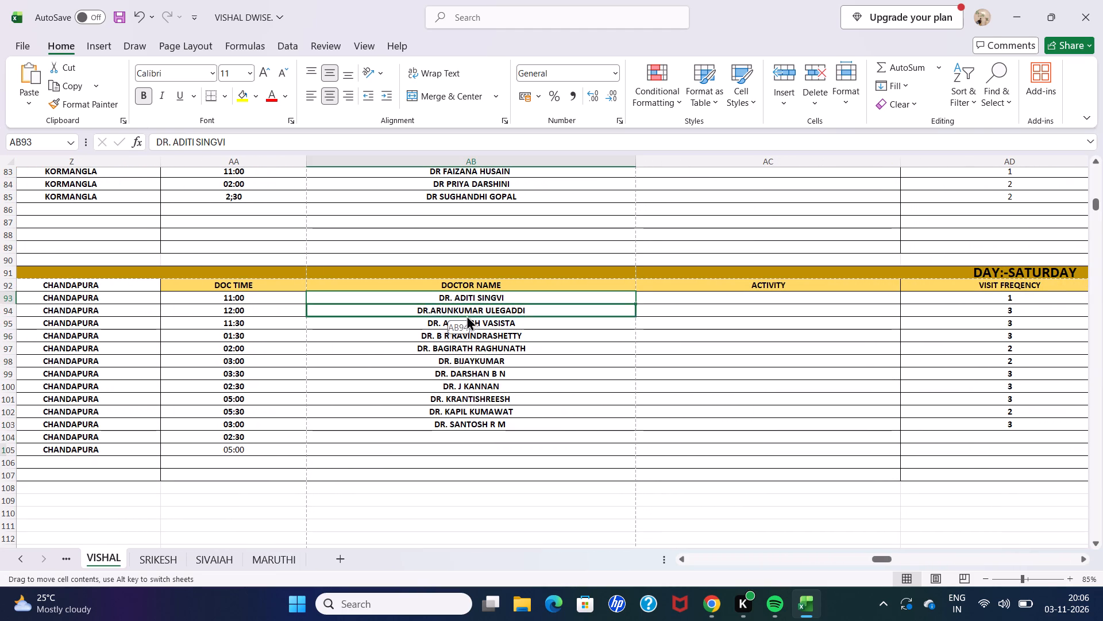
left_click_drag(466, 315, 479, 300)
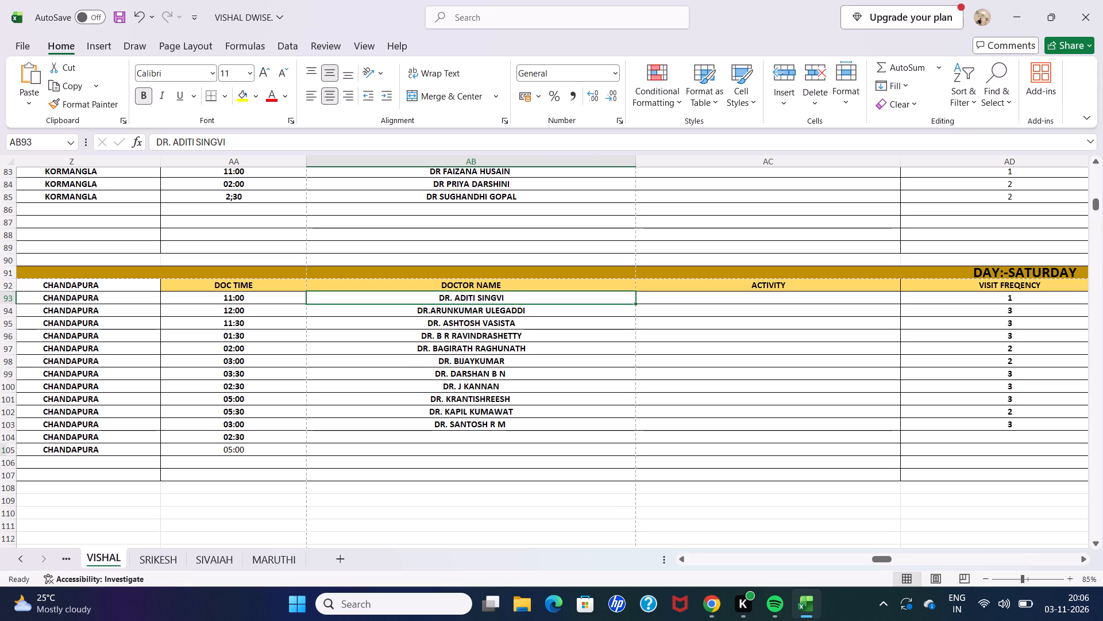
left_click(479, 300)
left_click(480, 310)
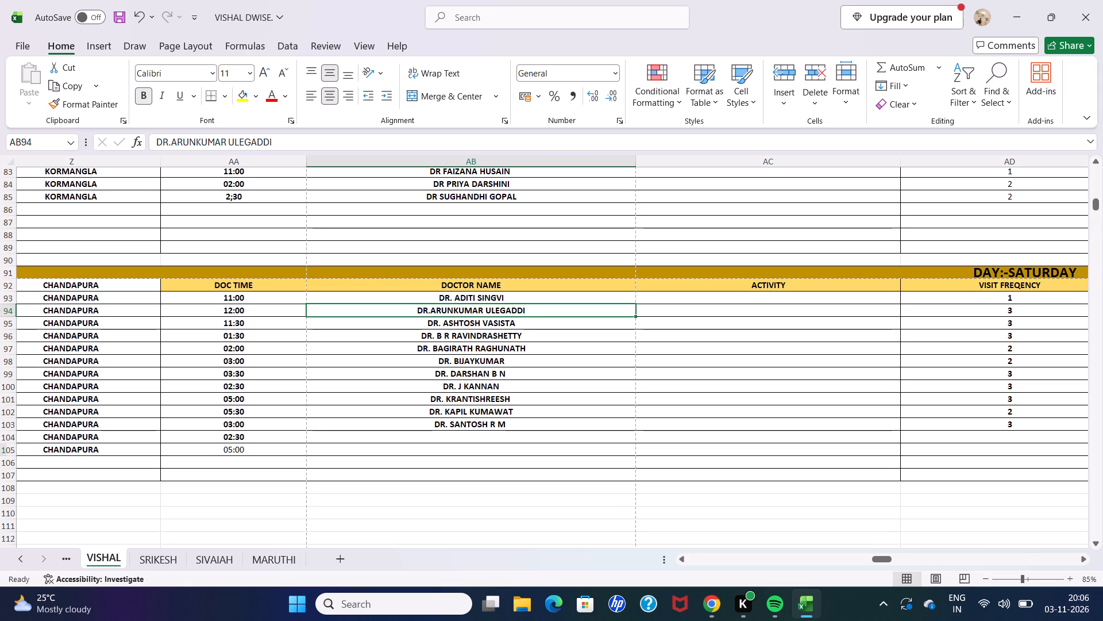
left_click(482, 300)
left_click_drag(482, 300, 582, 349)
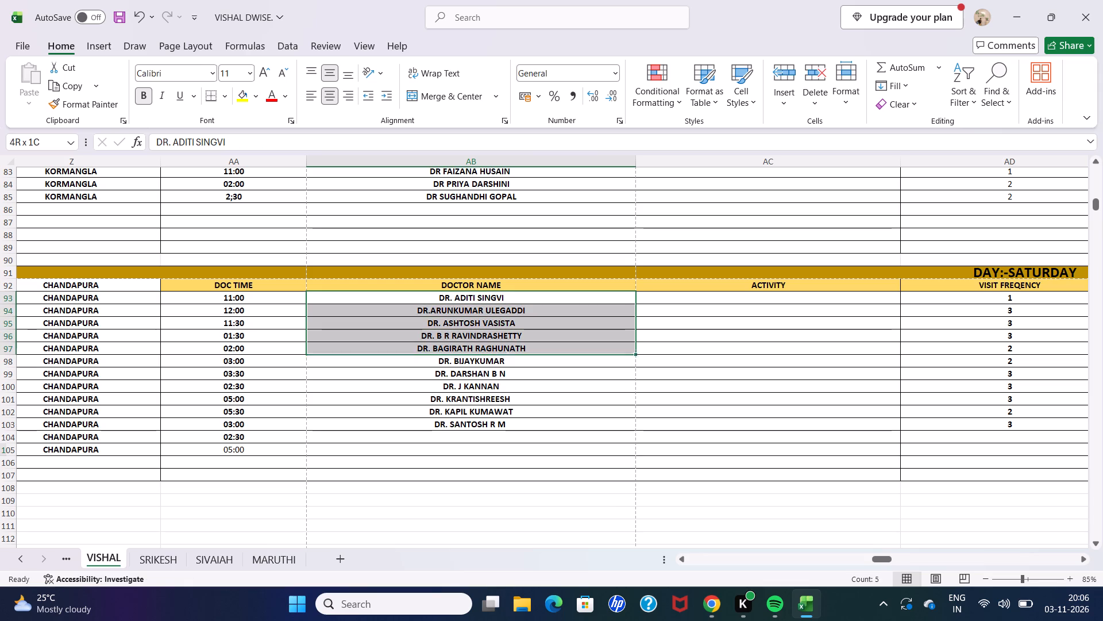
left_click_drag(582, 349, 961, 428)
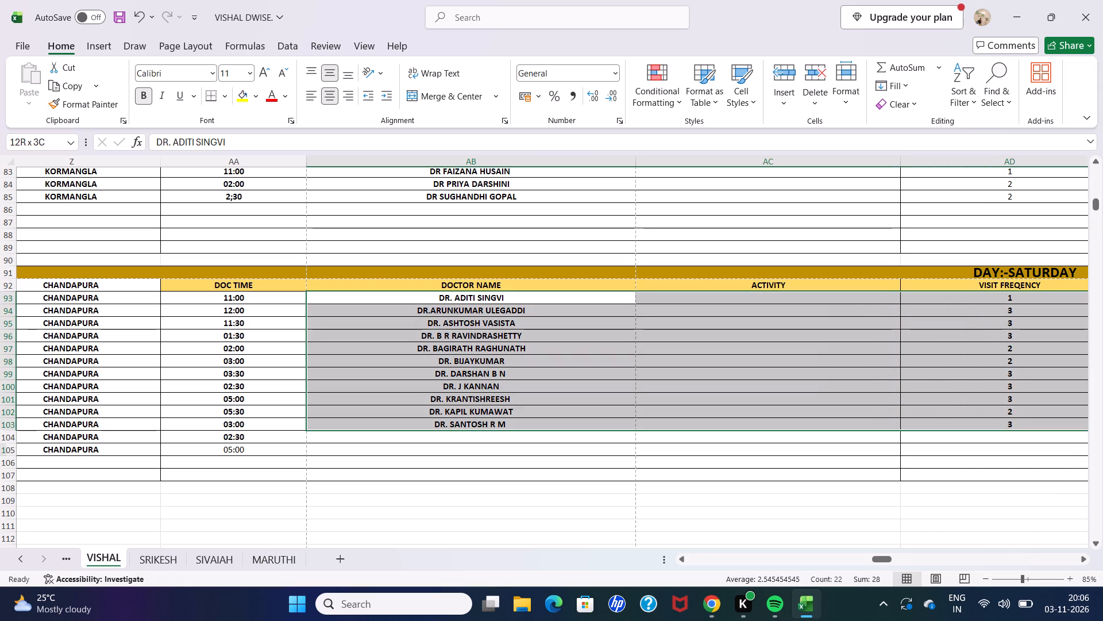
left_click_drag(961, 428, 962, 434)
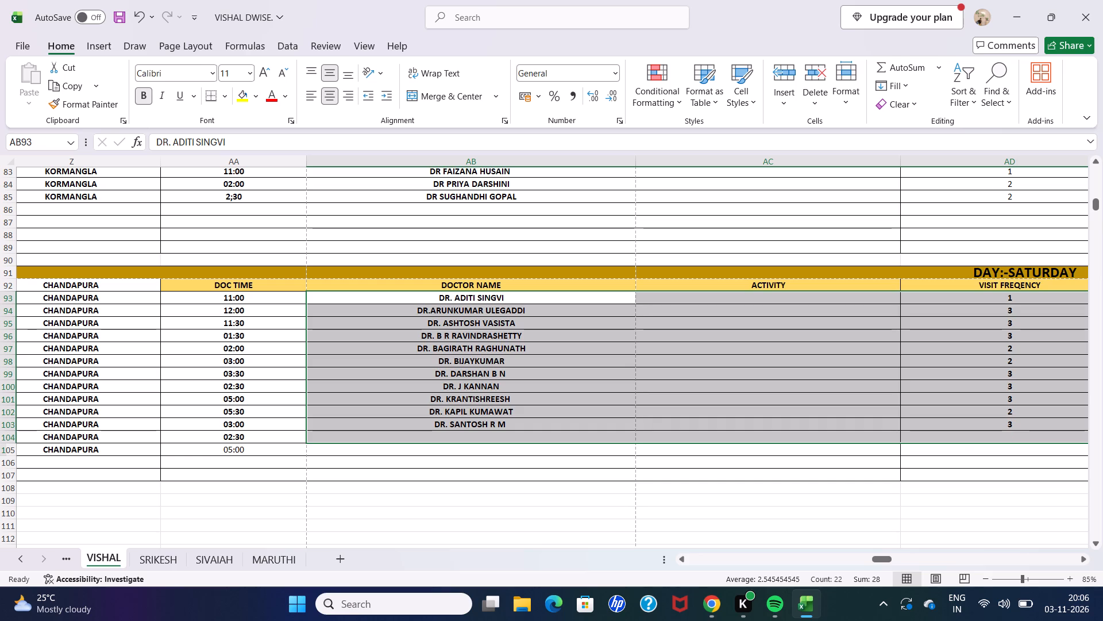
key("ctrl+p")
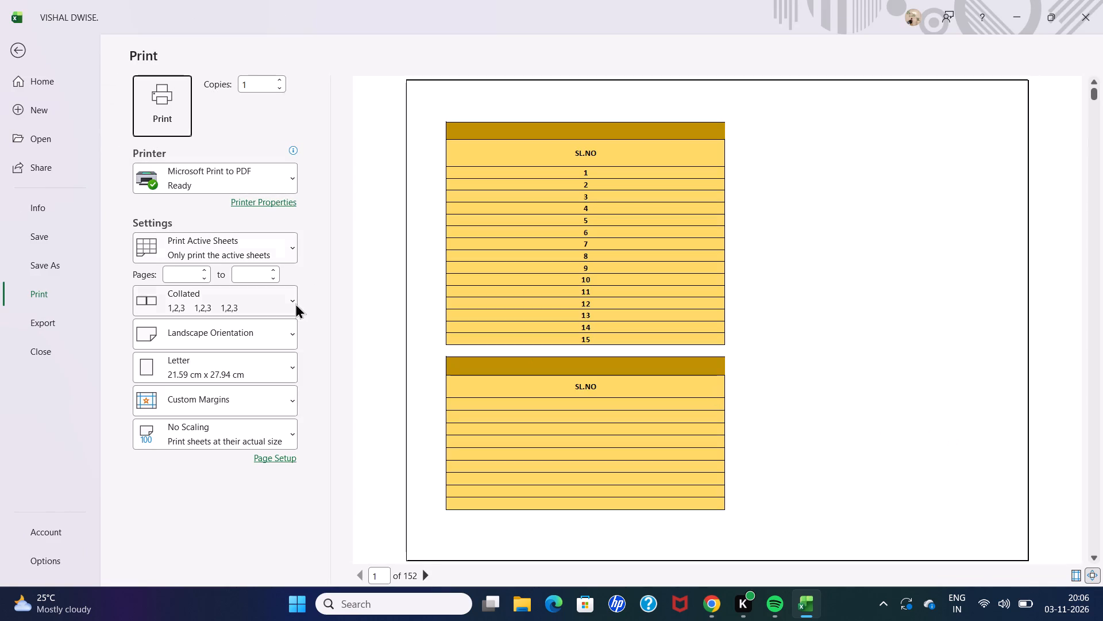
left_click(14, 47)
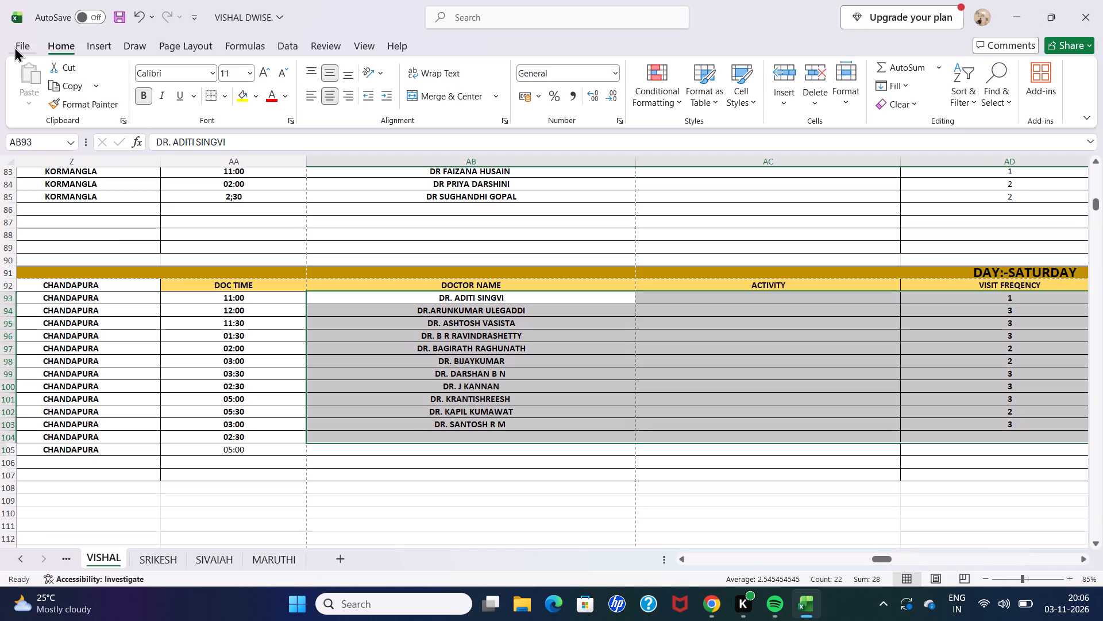
Clear the first doctor name, in AB93 of the CHANDAPURA Saturday table.
left_click_drag(397, 392, 334, 298)
left_click(334, 298)
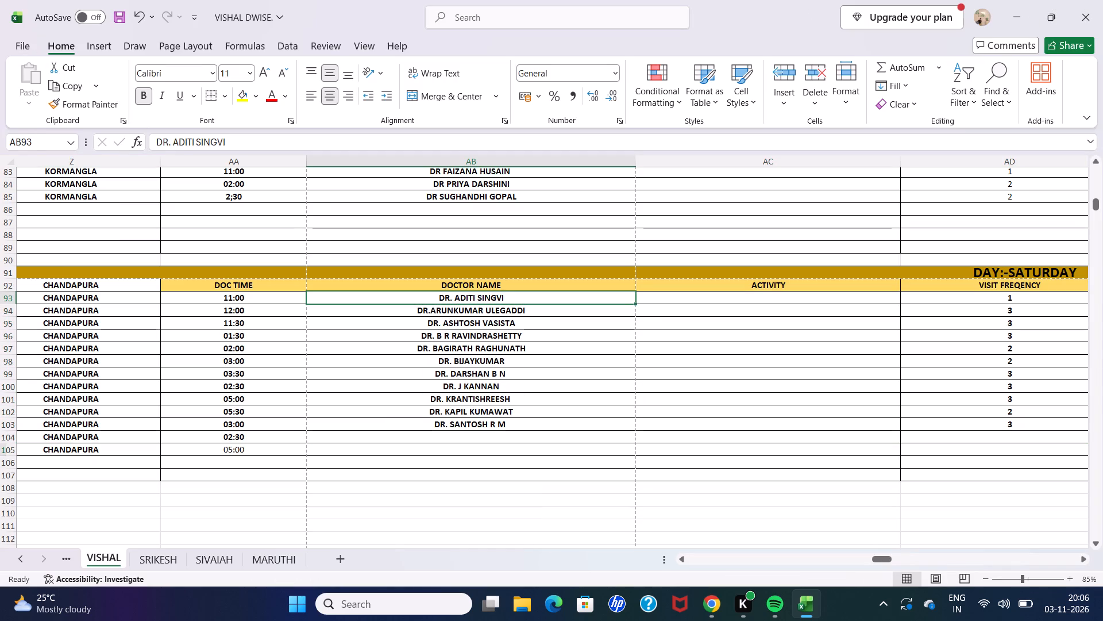
left_click_drag(334, 298, 425, 340)
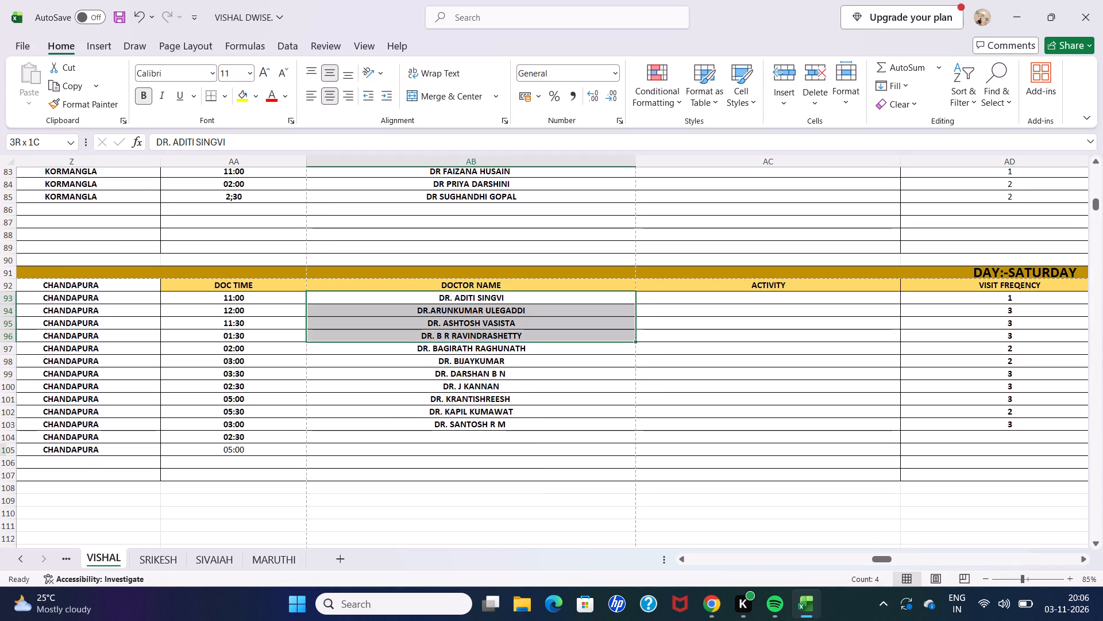
left_click_drag(425, 340, 946, 436)
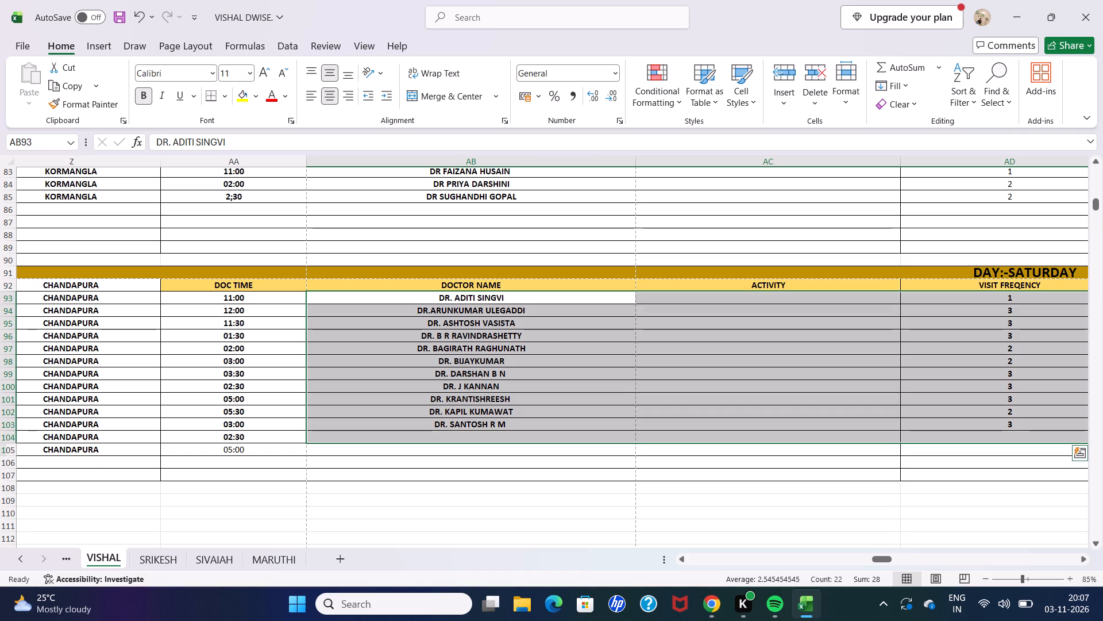
key("shift+p")
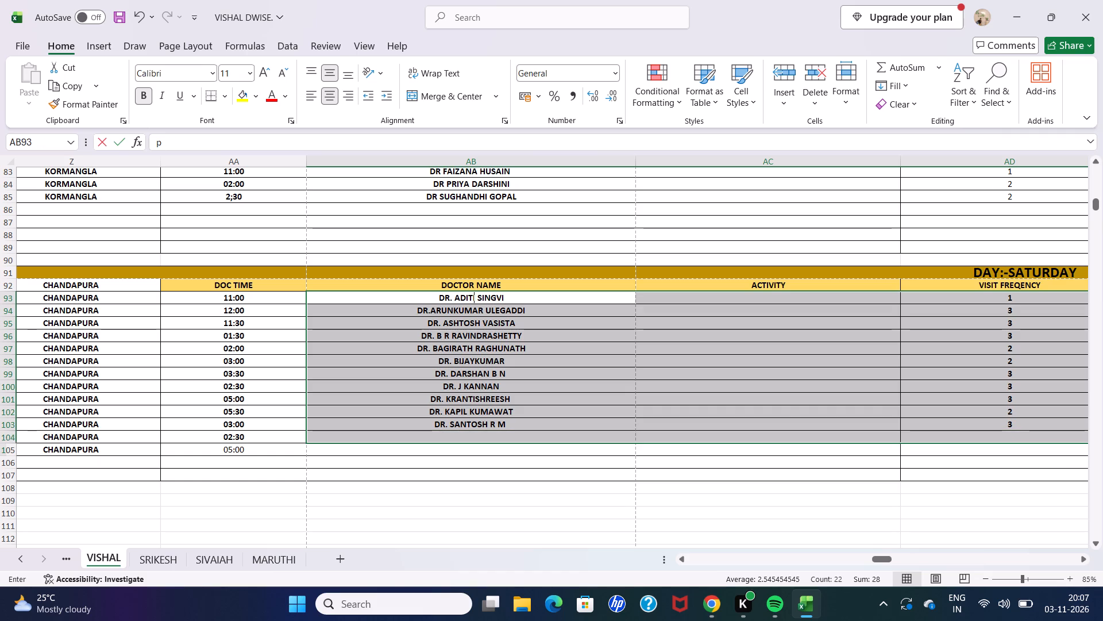
key("BackSpace")
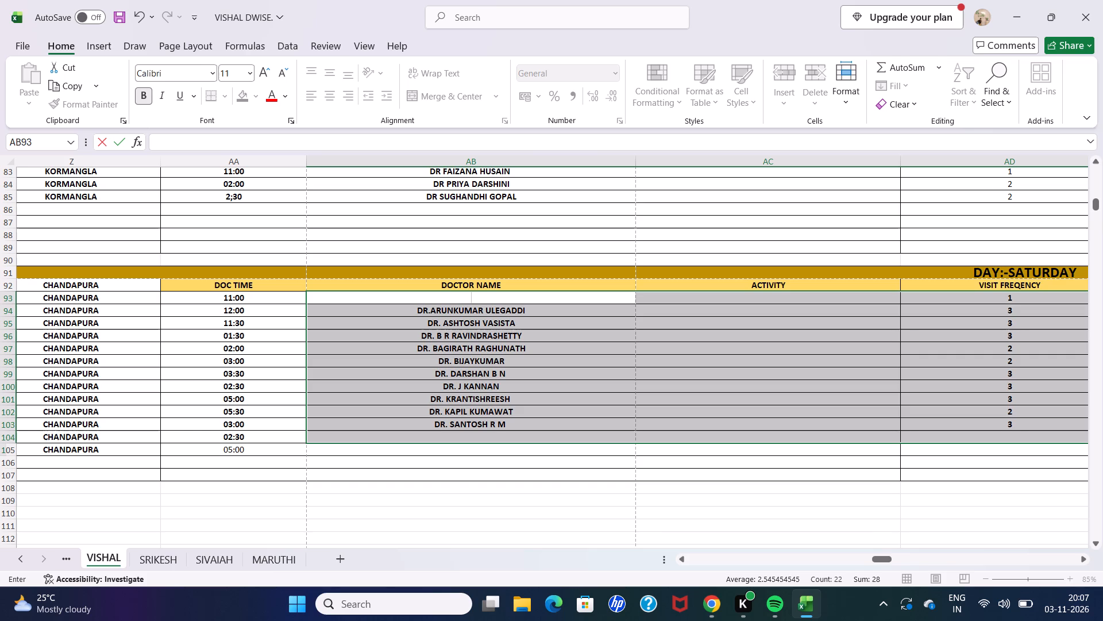
key("shift+p")
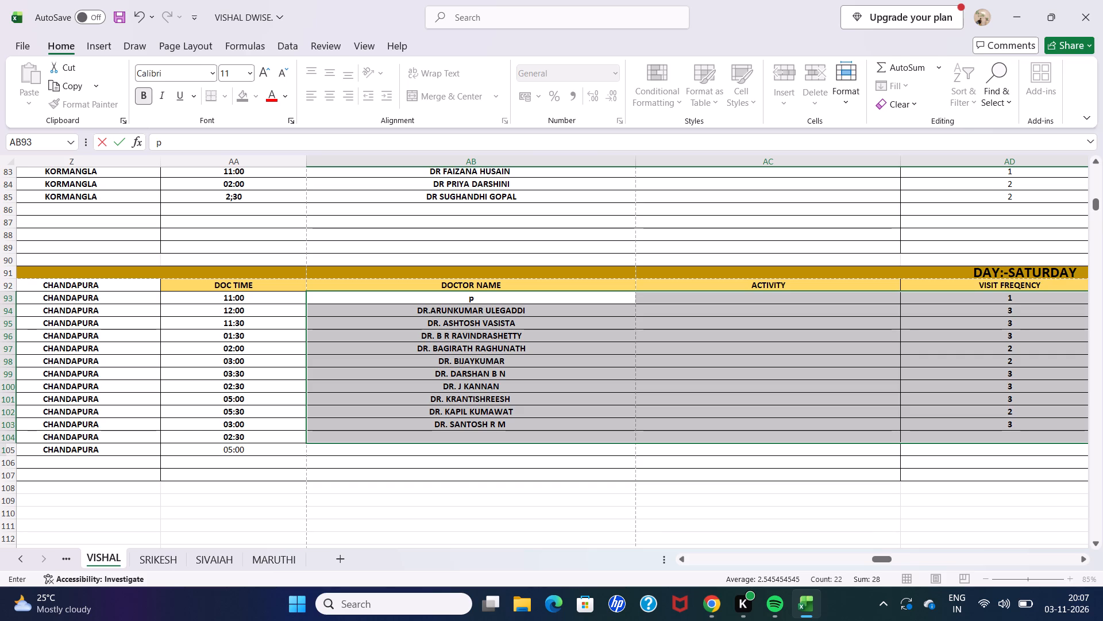
key("BackSpace")
left_click(877, 459)
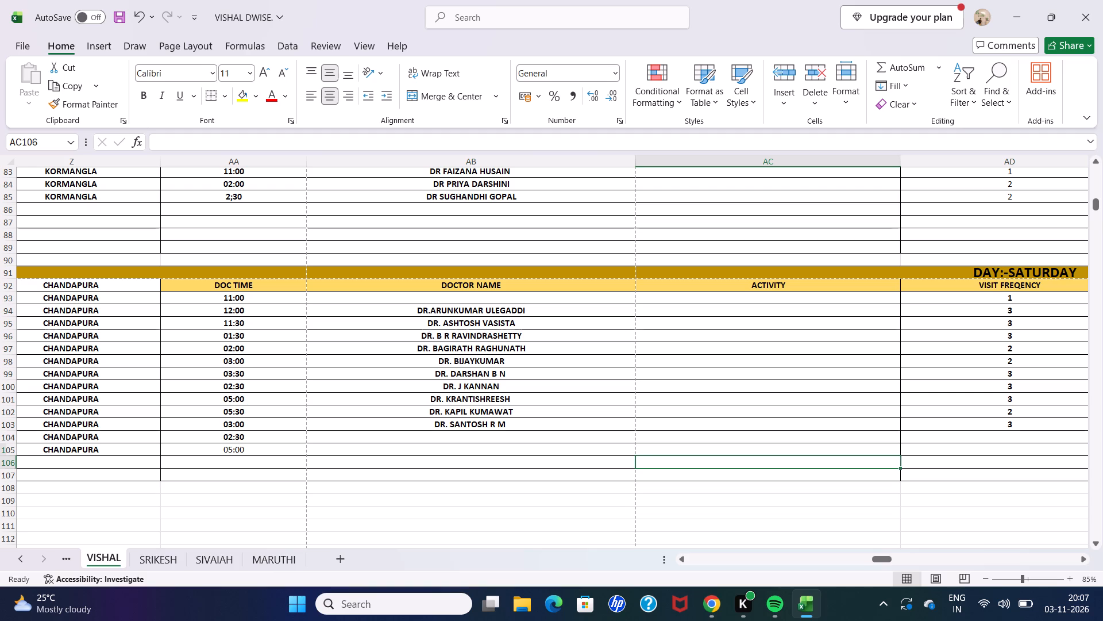
Clear the doctor names in AB94 through AB97 of the CHANDAPURA Saturday table.
left_click(431, 314)
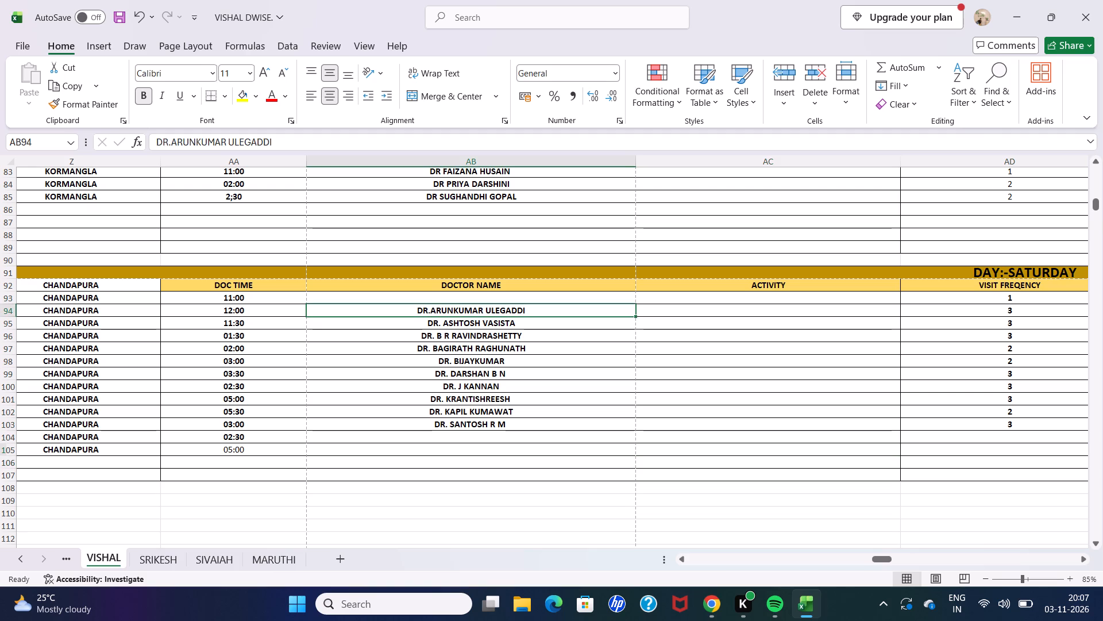
key("BackSpace")
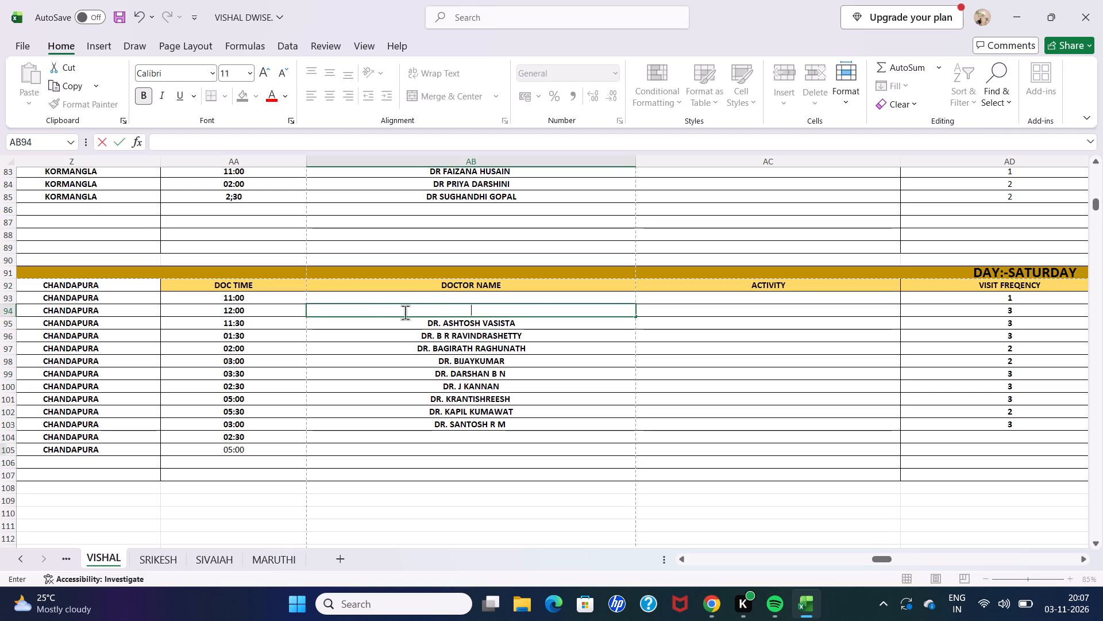
left_click(424, 325)
key("BackSpace")
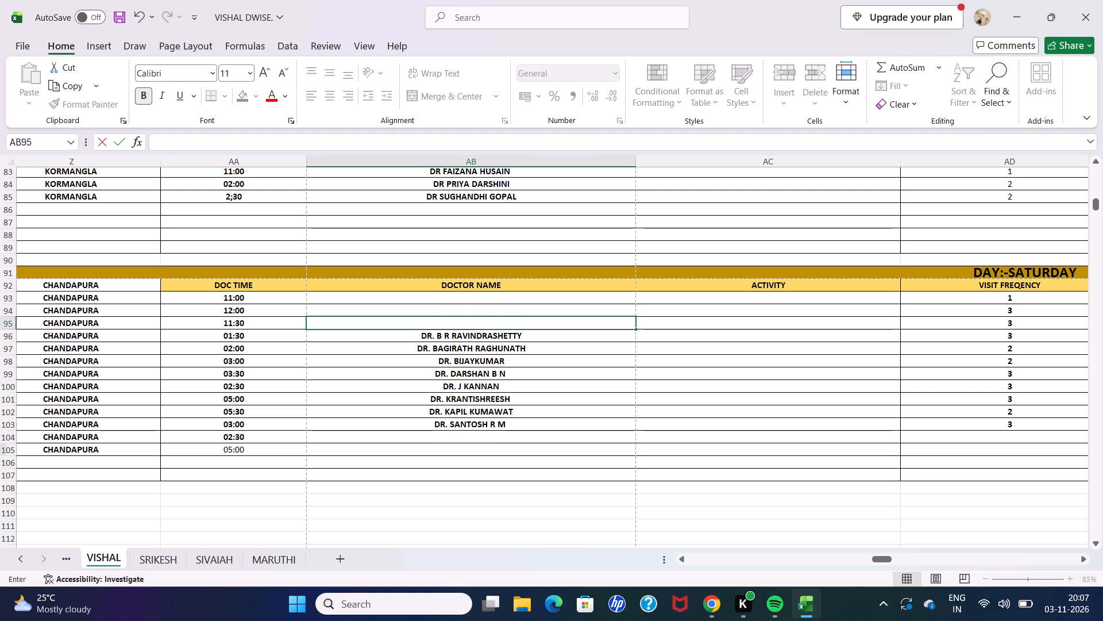
left_click(428, 333)
key("BackSpace")
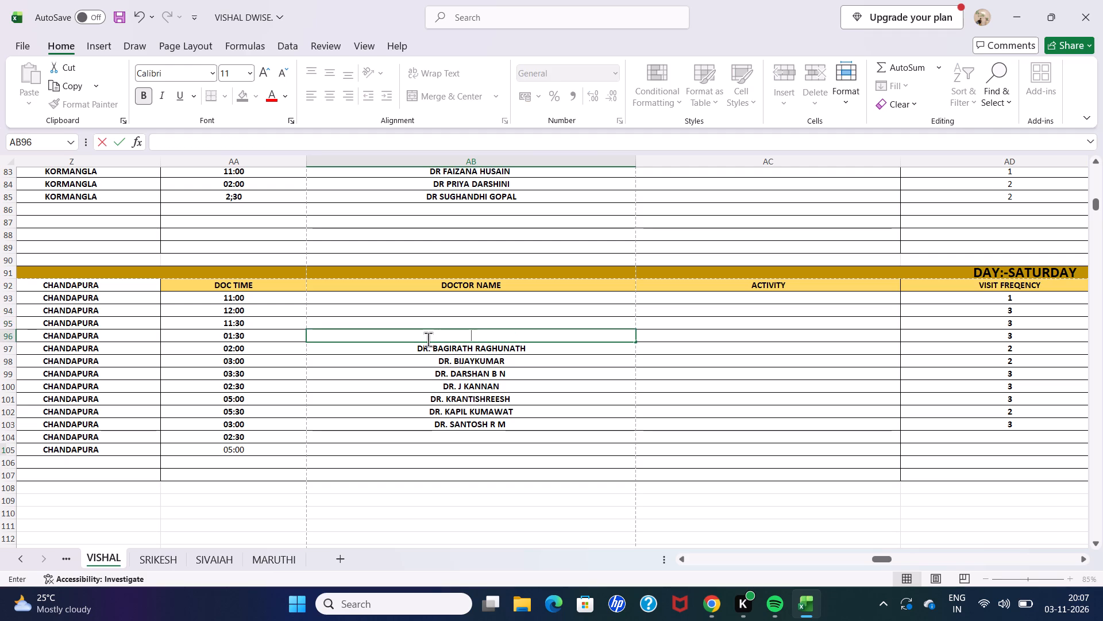
left_click(427, 352)
left_click(427, 352)
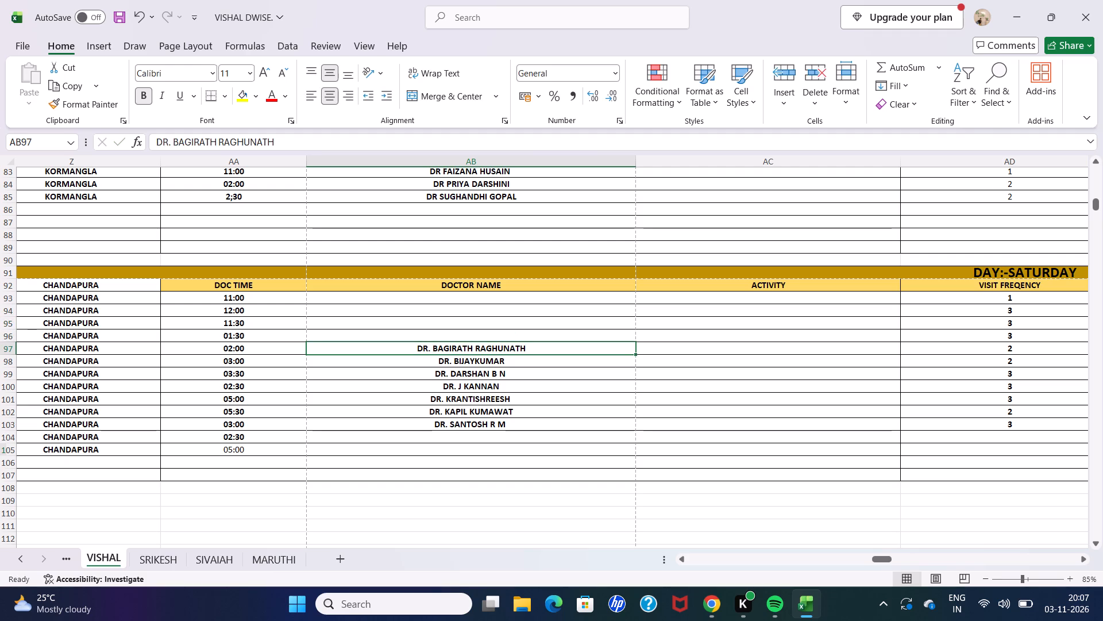
left_click(427, 352)
key("BackSpace")
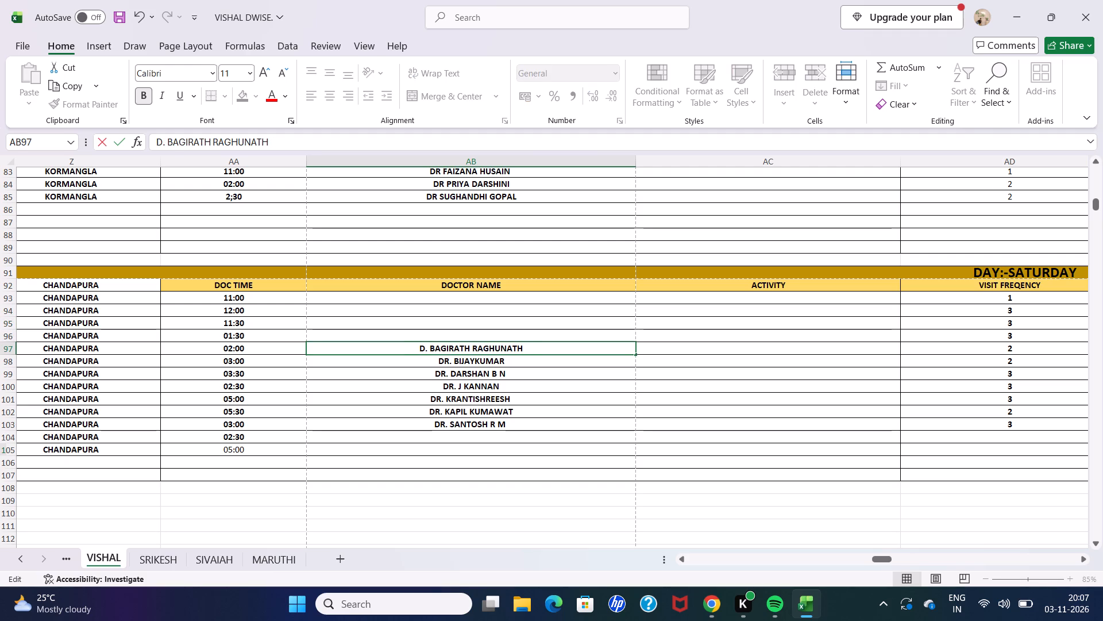
left_click(450, 355)
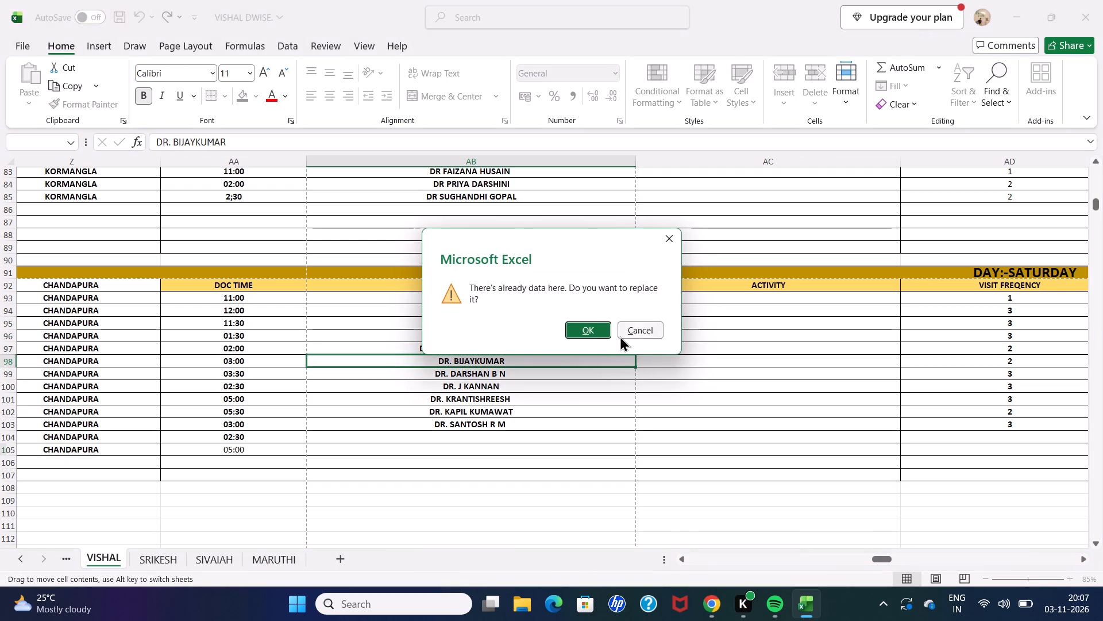
left_click(631, 329)
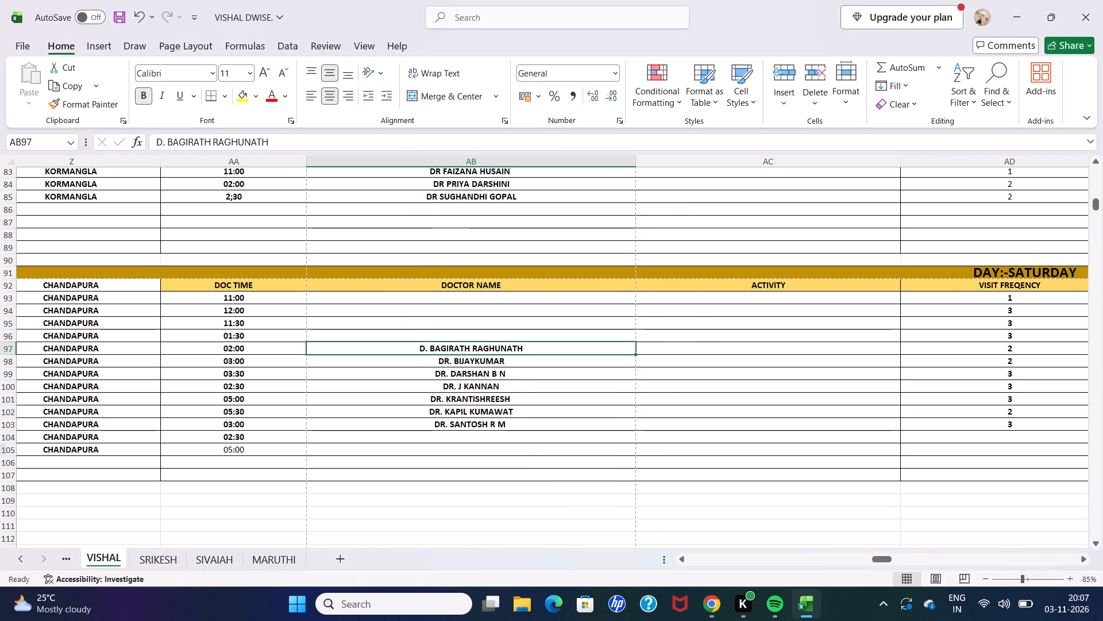
key("BackSpace")
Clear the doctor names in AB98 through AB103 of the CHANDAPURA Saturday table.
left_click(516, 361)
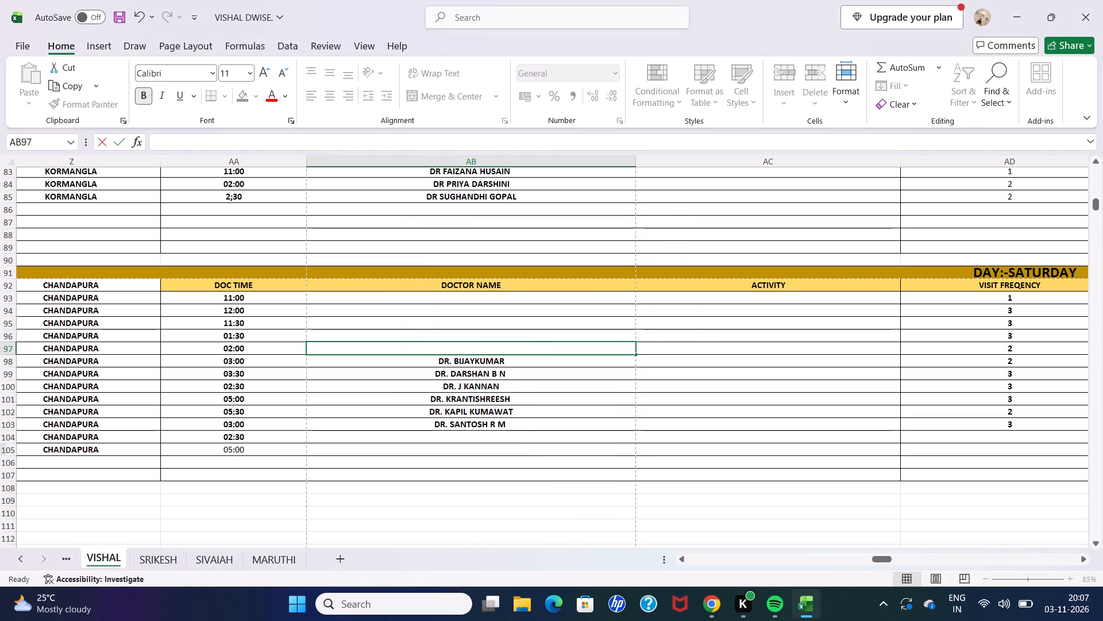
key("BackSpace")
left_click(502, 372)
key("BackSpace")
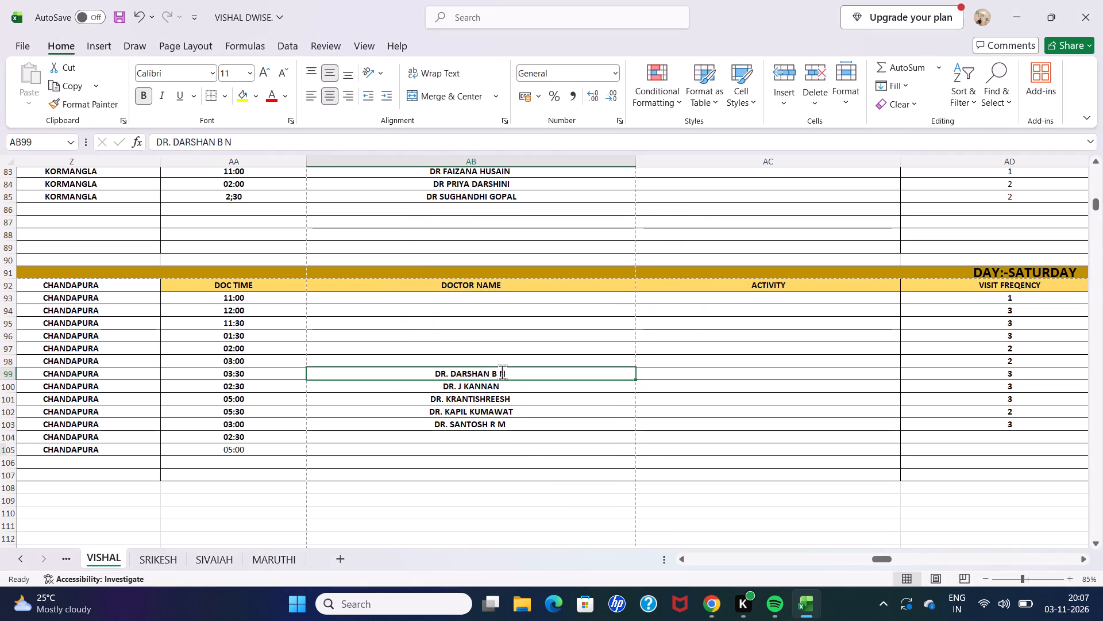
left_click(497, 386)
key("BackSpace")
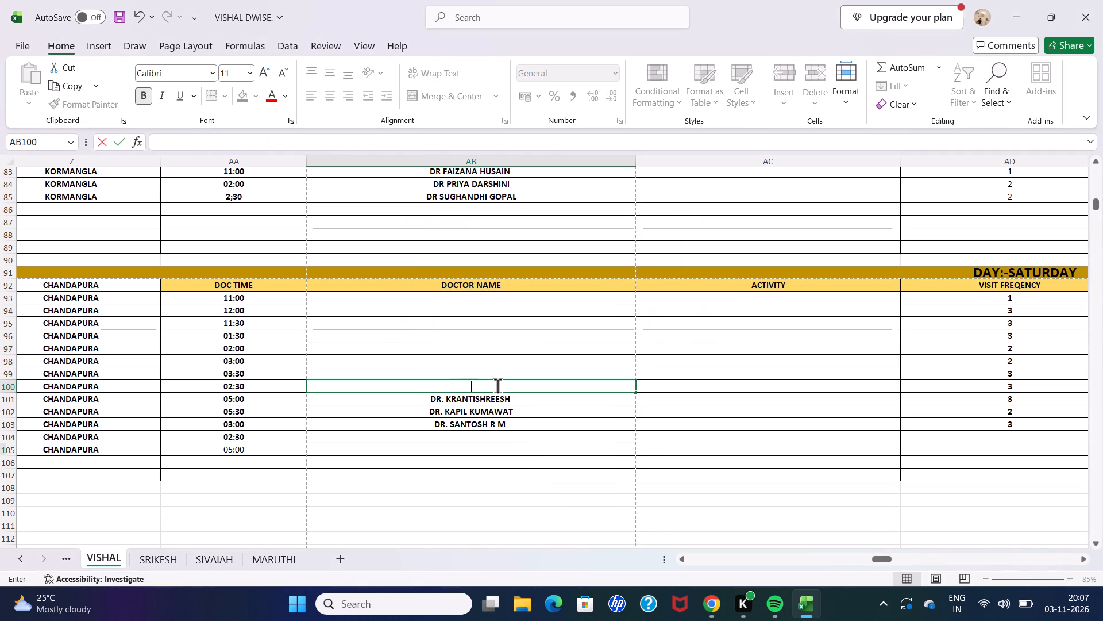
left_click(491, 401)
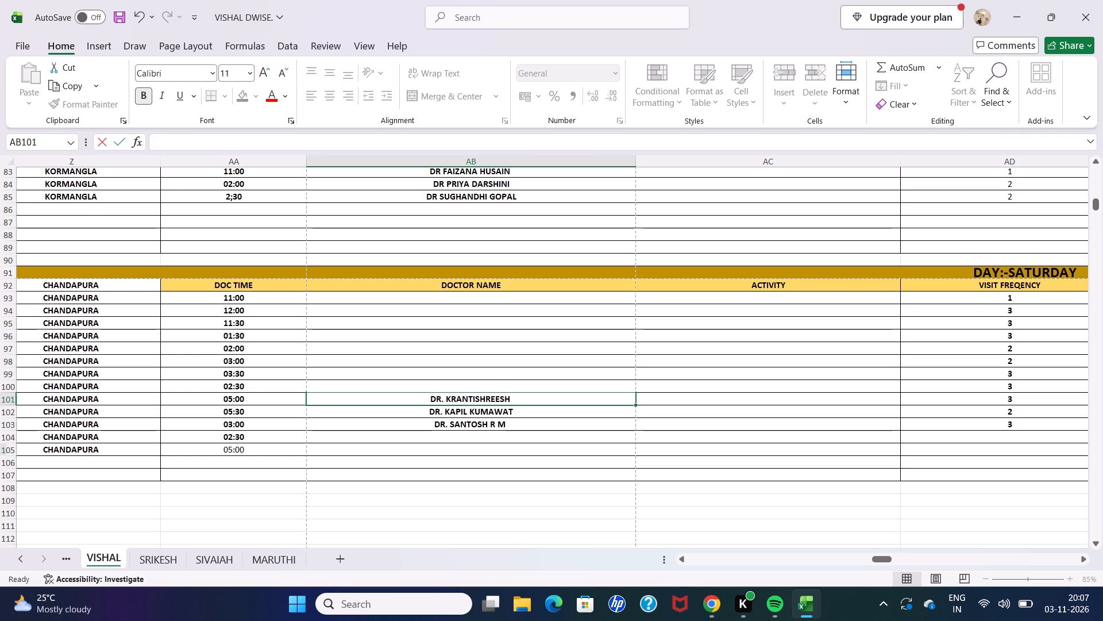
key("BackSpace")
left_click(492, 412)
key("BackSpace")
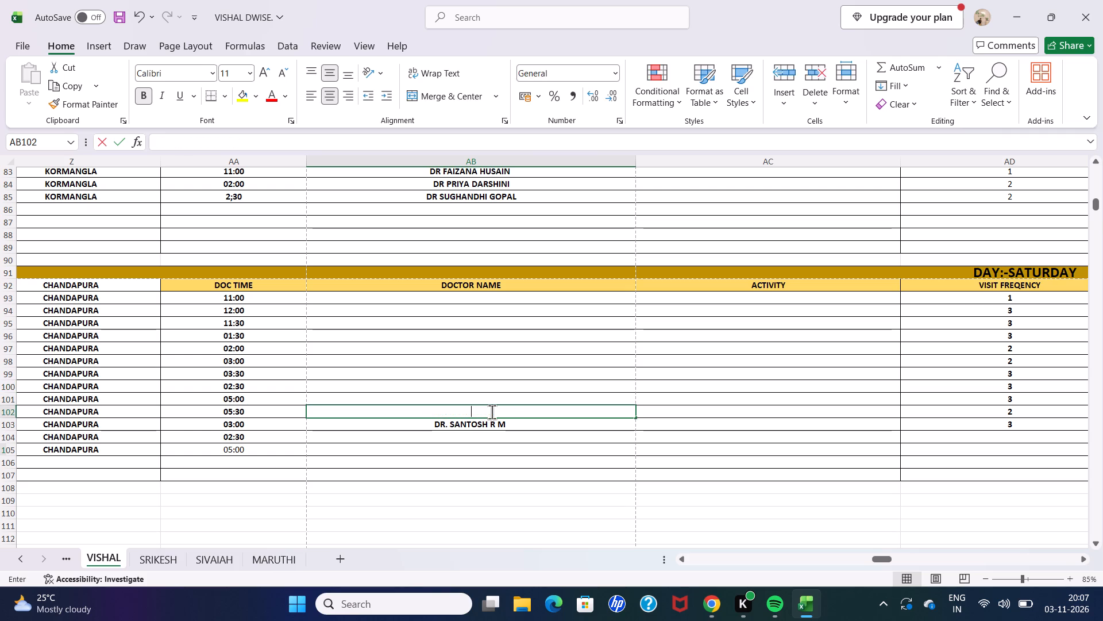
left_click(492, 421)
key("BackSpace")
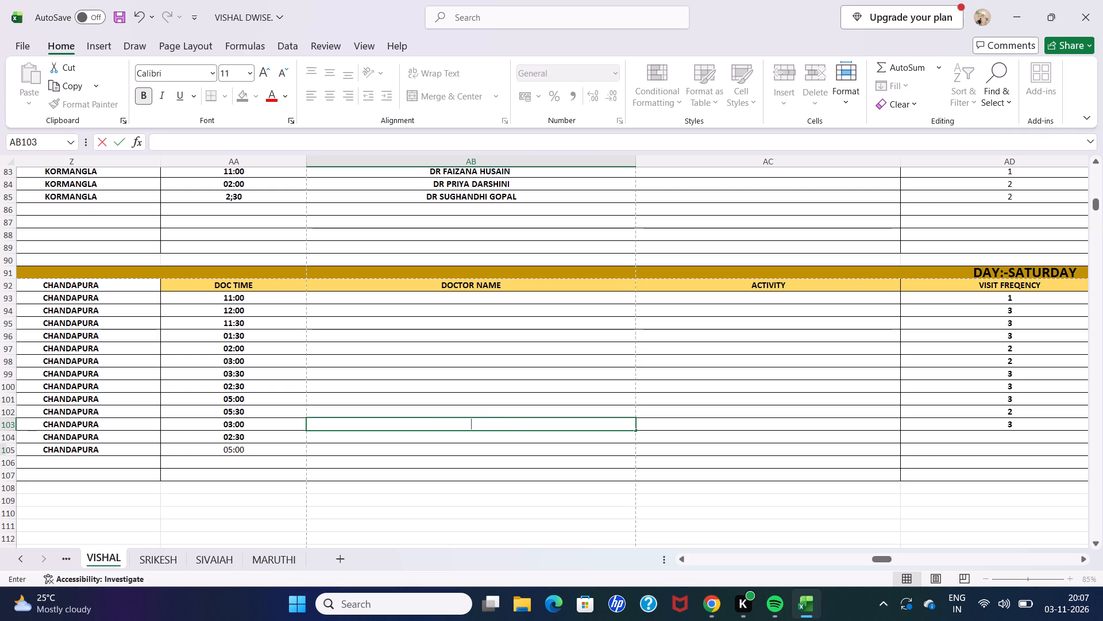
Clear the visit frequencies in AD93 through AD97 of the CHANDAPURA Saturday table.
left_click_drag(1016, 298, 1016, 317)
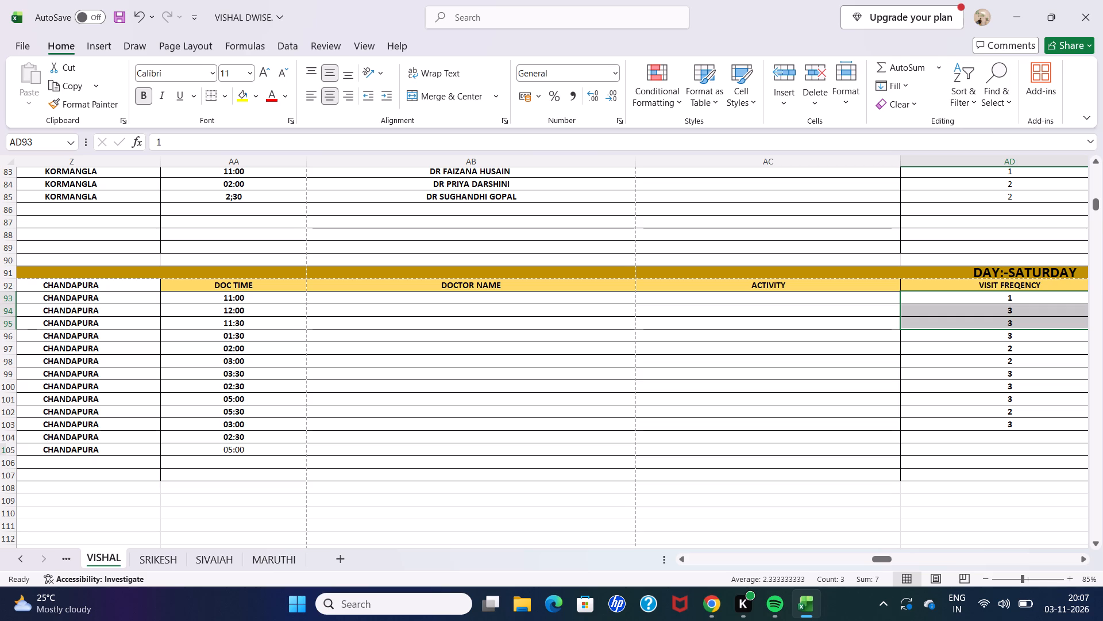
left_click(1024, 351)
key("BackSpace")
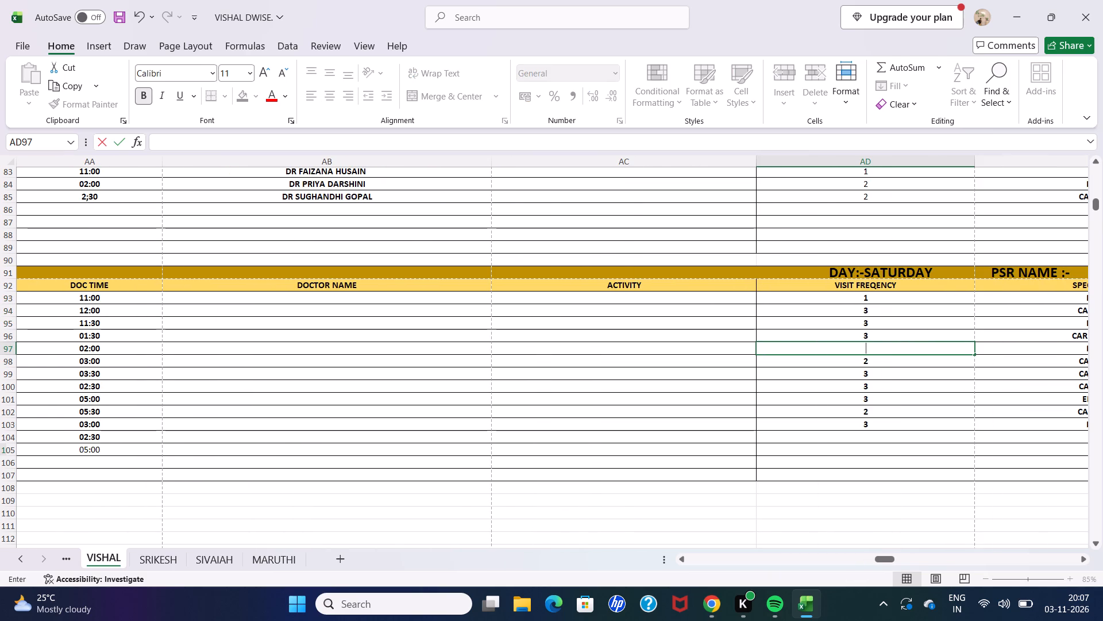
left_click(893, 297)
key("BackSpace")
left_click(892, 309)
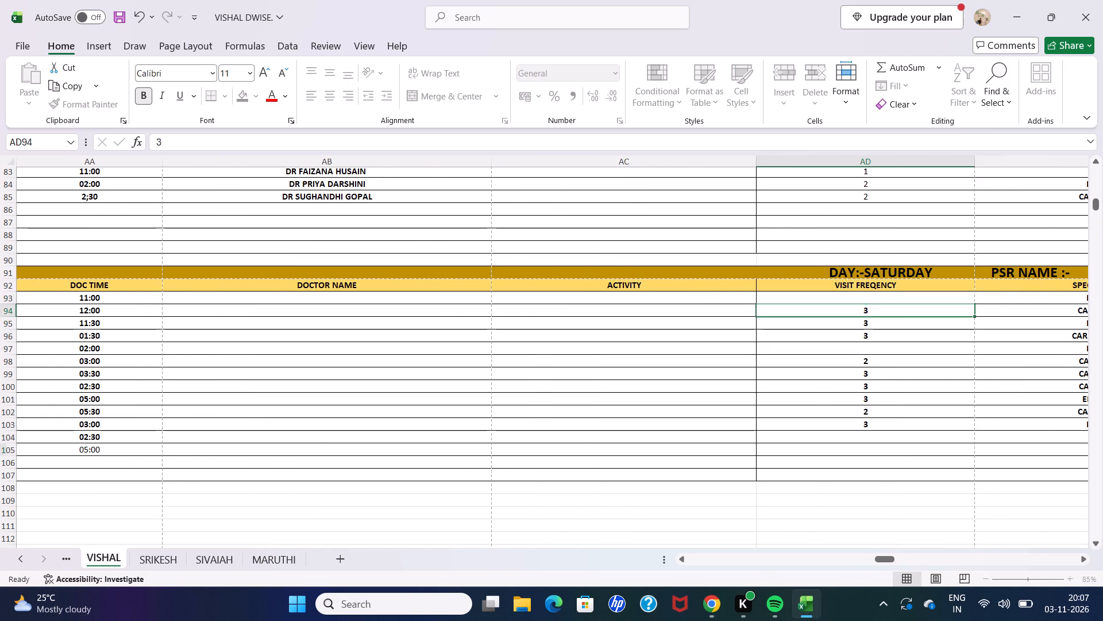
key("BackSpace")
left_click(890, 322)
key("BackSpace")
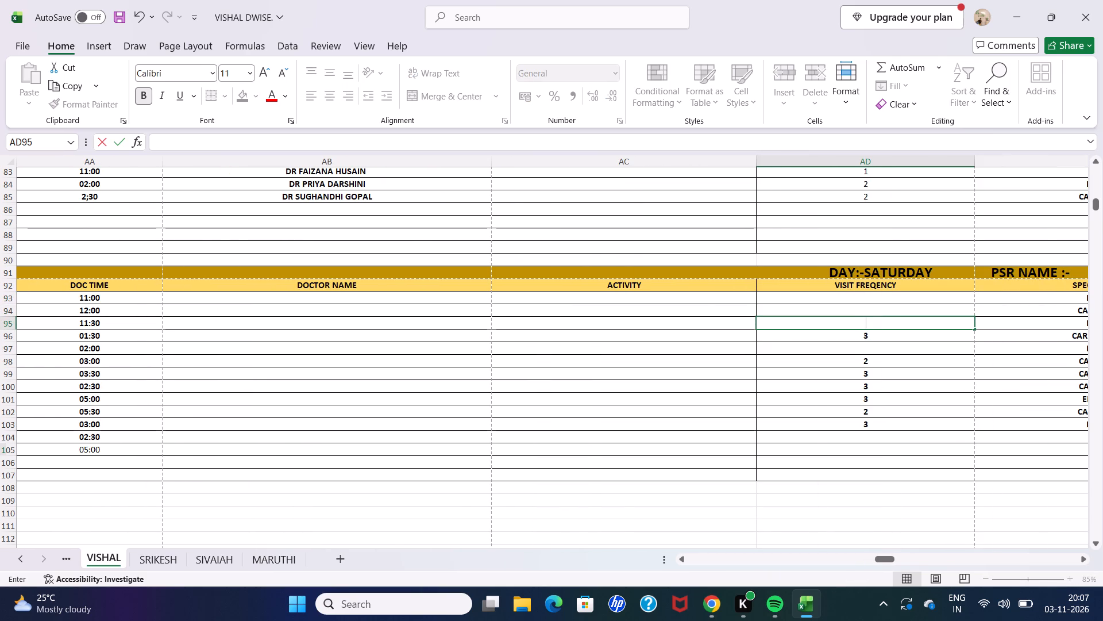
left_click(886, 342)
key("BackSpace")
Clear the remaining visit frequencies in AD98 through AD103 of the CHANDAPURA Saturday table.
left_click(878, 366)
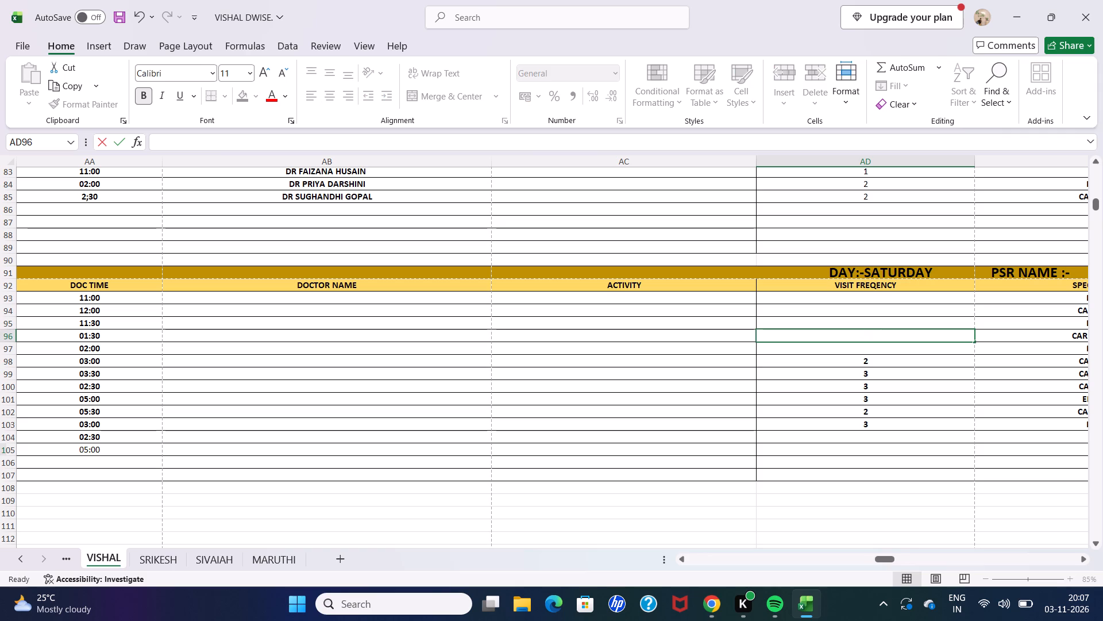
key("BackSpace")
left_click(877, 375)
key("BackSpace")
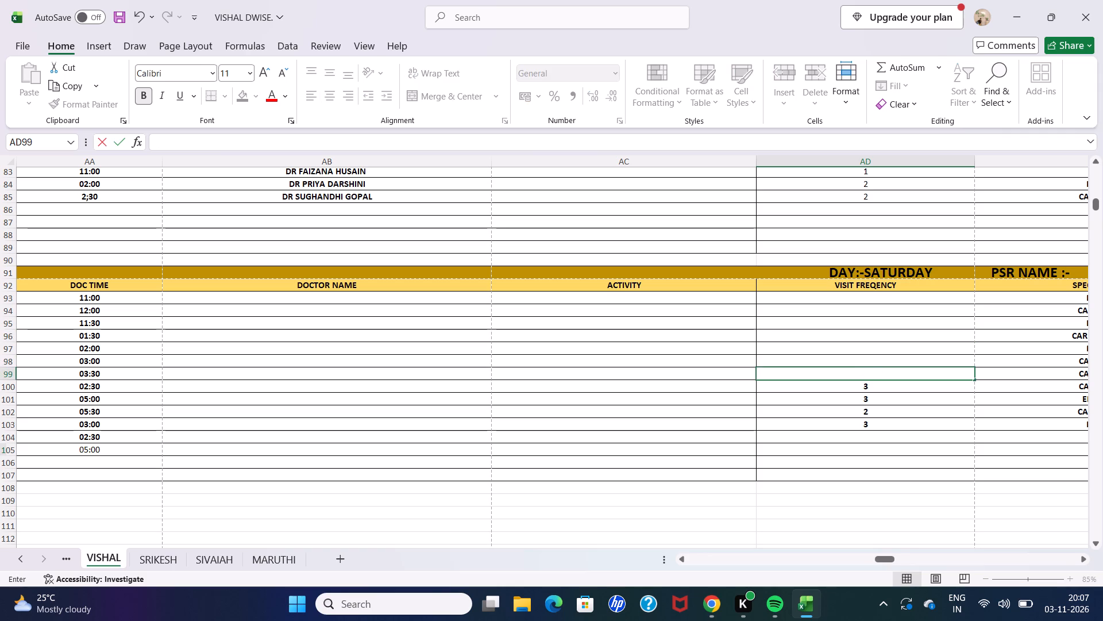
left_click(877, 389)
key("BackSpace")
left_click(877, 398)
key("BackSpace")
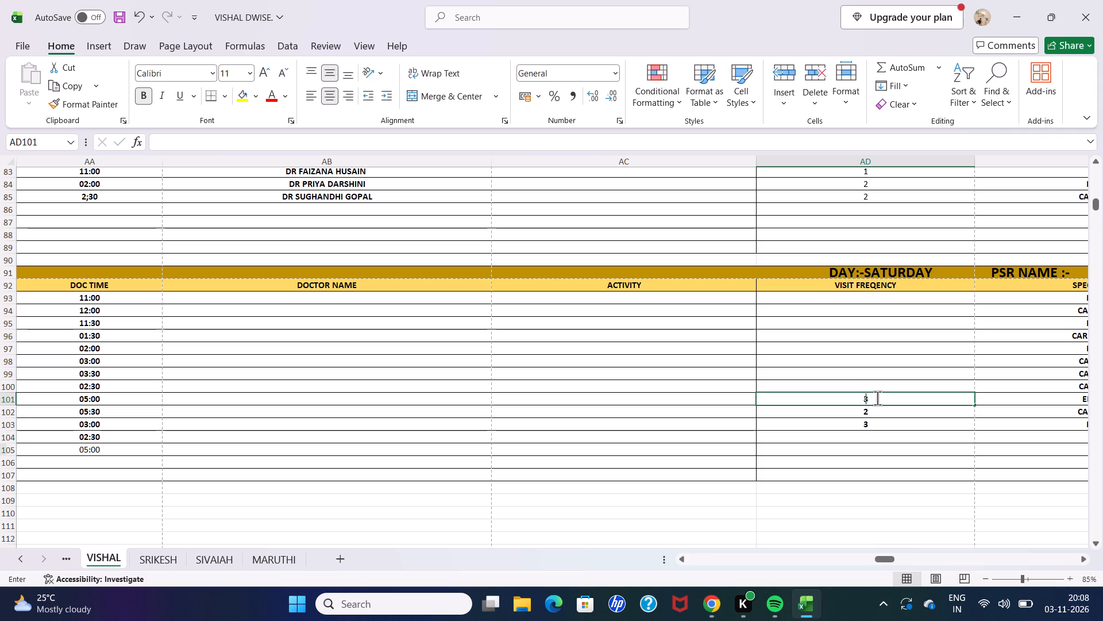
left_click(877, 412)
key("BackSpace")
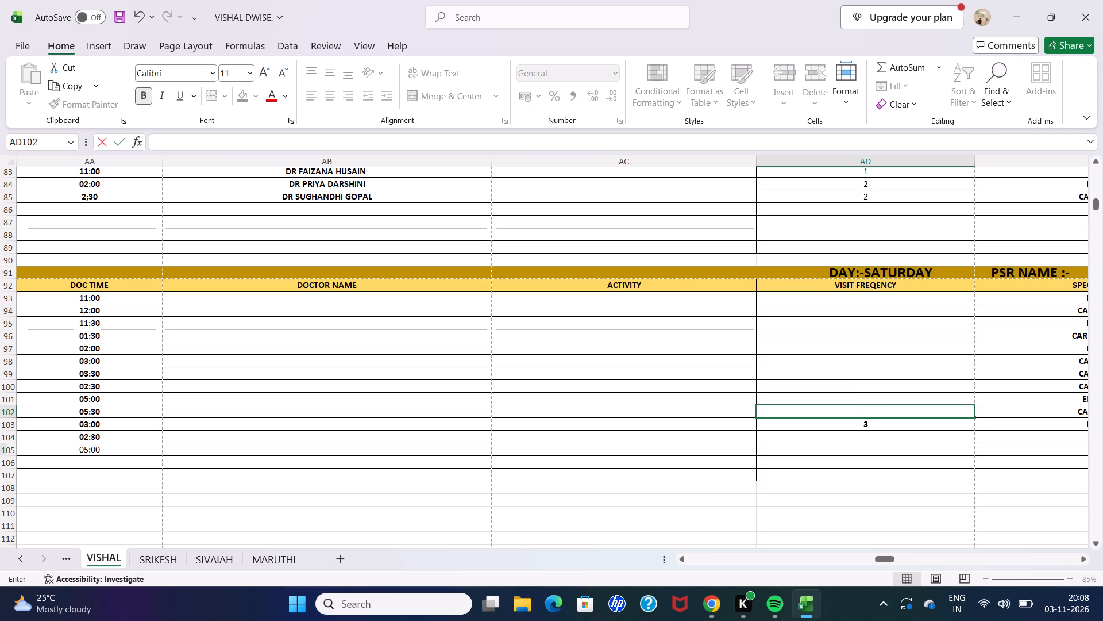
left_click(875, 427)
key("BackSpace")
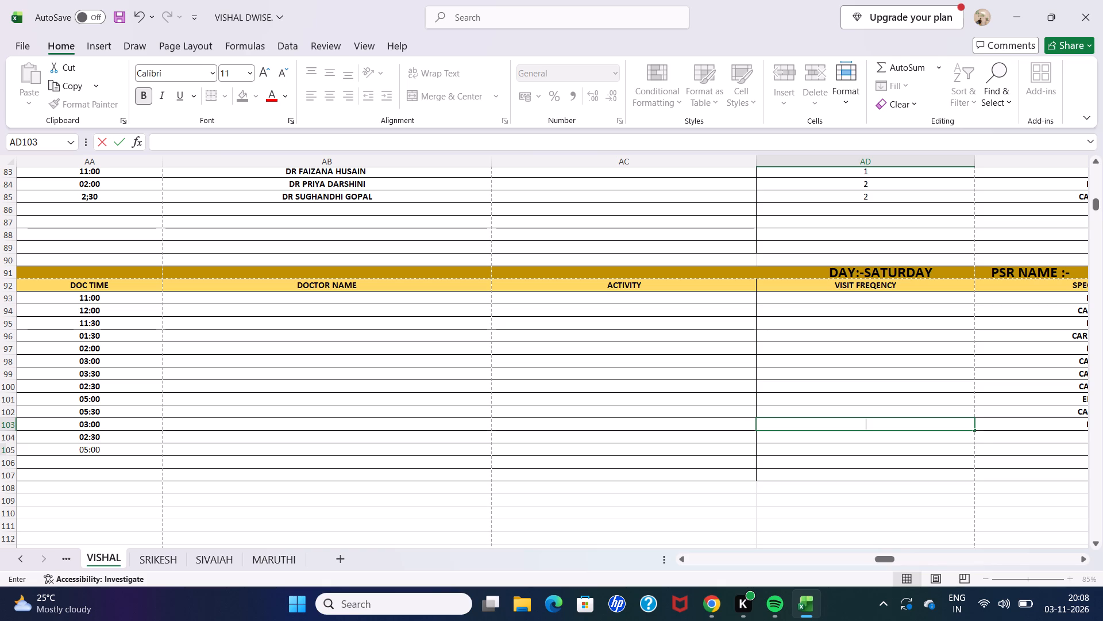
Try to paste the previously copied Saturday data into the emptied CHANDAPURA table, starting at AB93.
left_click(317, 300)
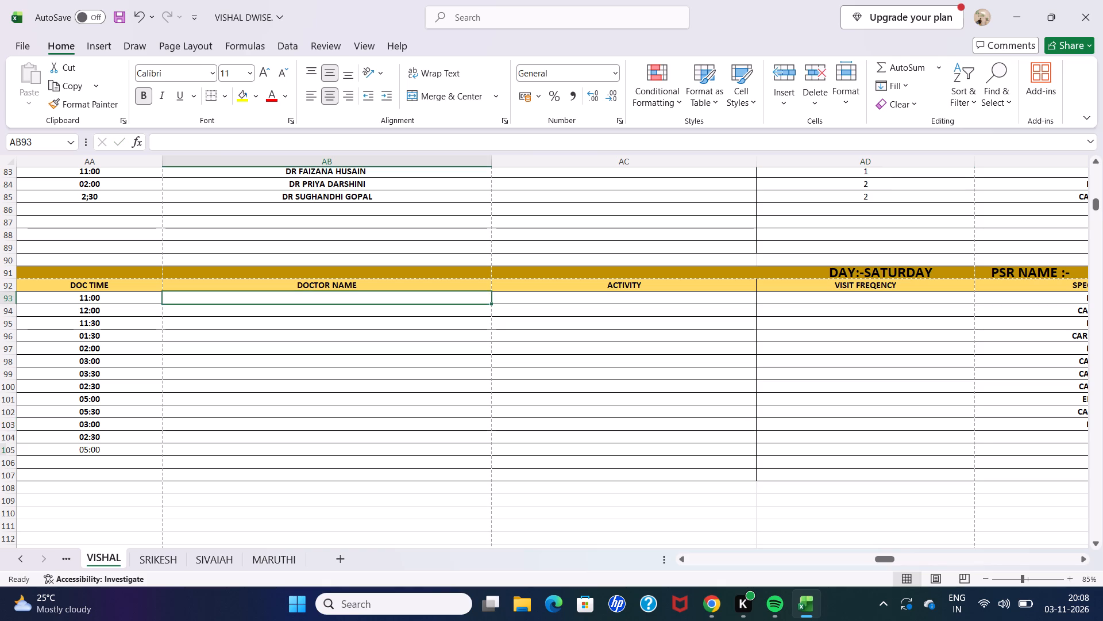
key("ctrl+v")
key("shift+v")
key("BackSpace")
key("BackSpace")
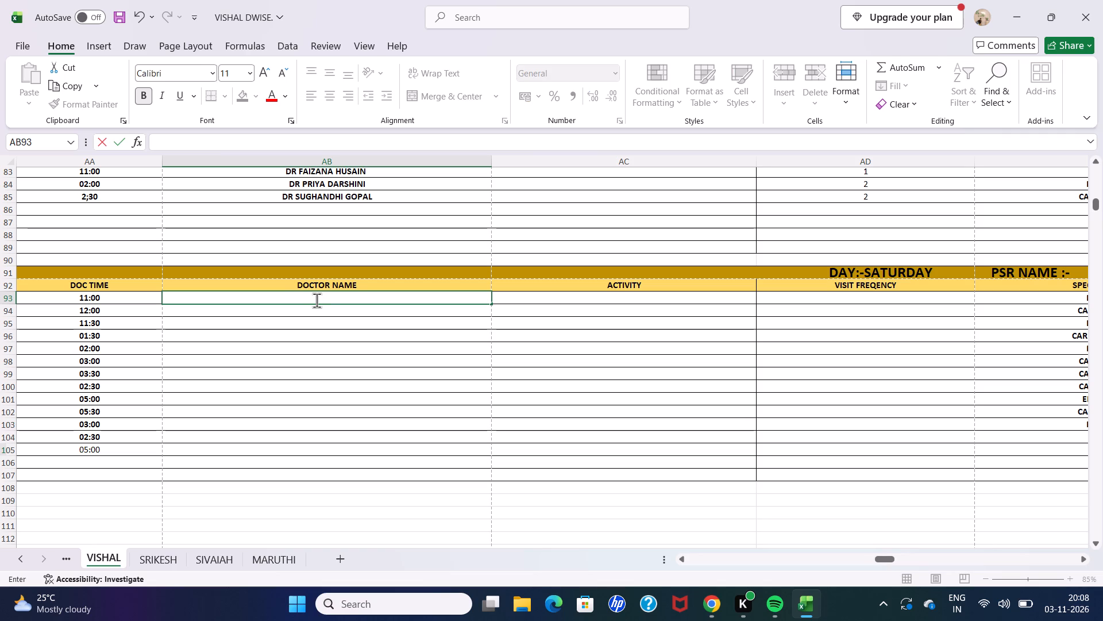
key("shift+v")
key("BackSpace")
Copy the doctor names, activity cells and visit frequencies in D93:F103 of the first Saturday table.
scroll(325, 425, "right", 6)
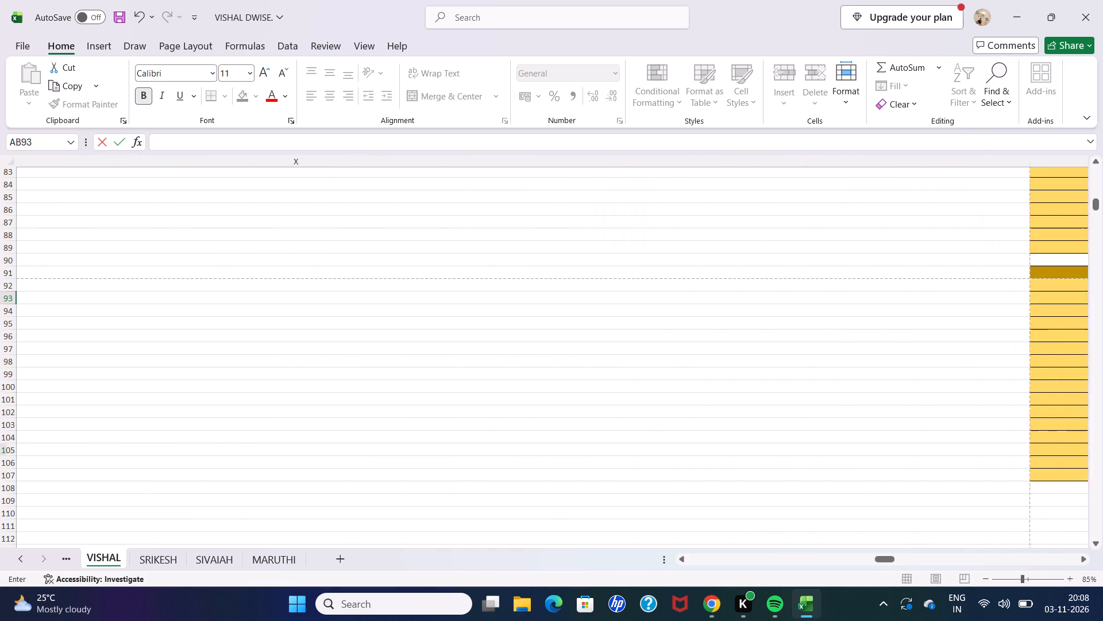
scroll(325, 425, "right", 20)
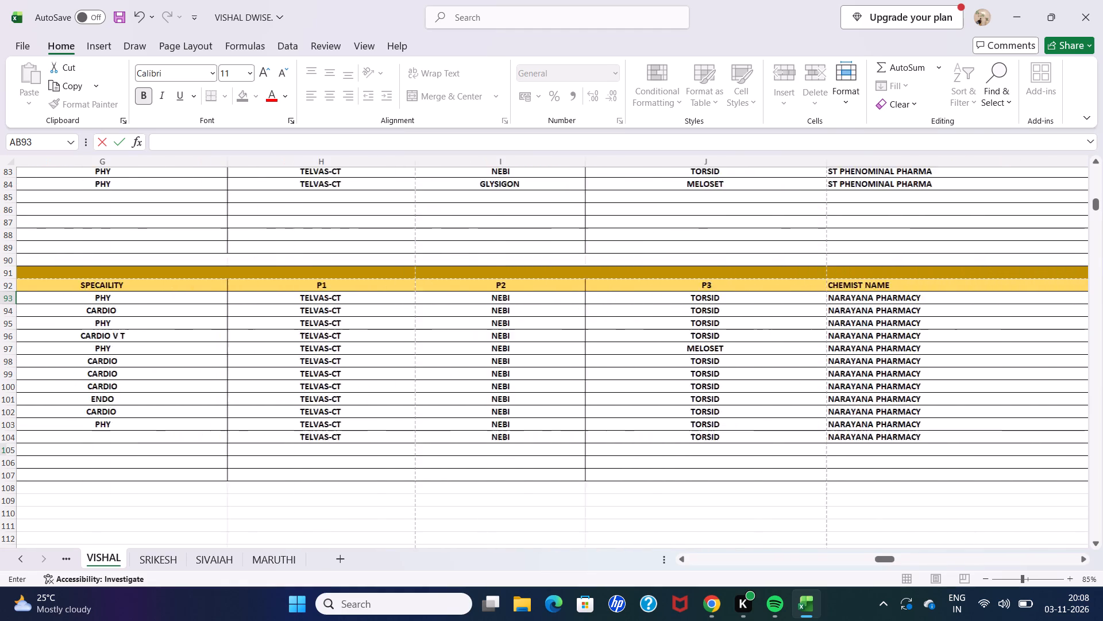
scroll(325, 425, "right", 5)
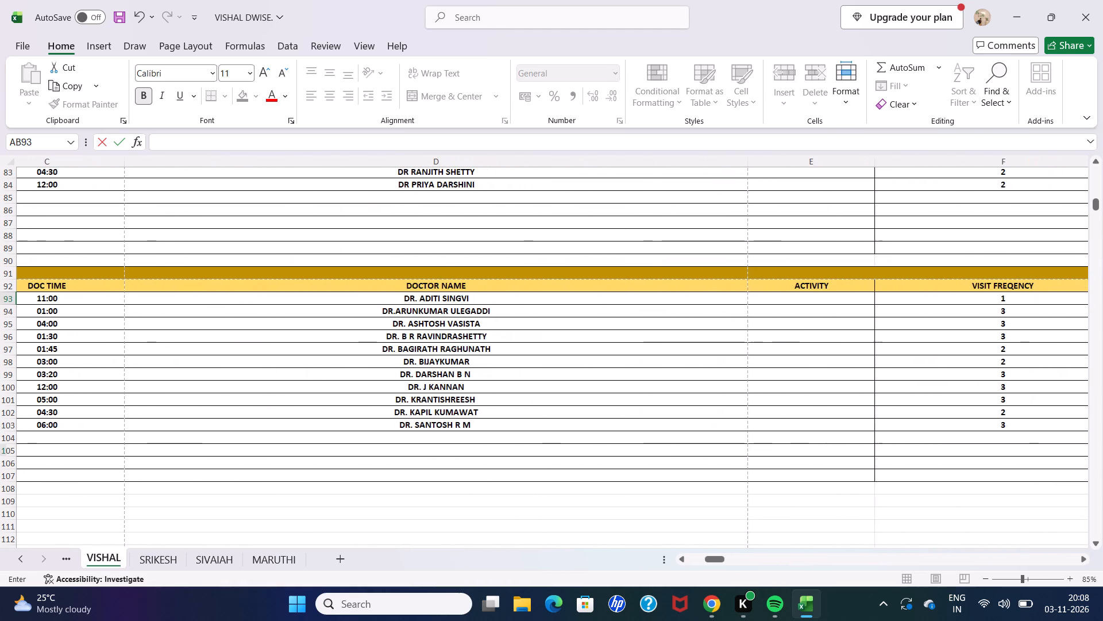
left_click(199, 301)
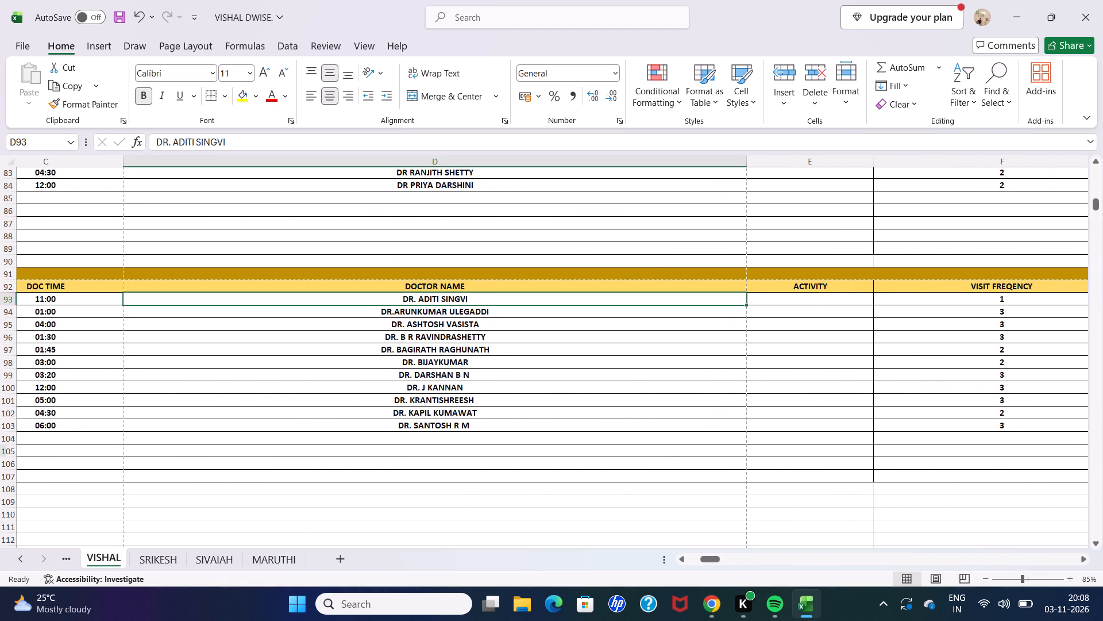
left_click_drag(199, 301, 988, 423)
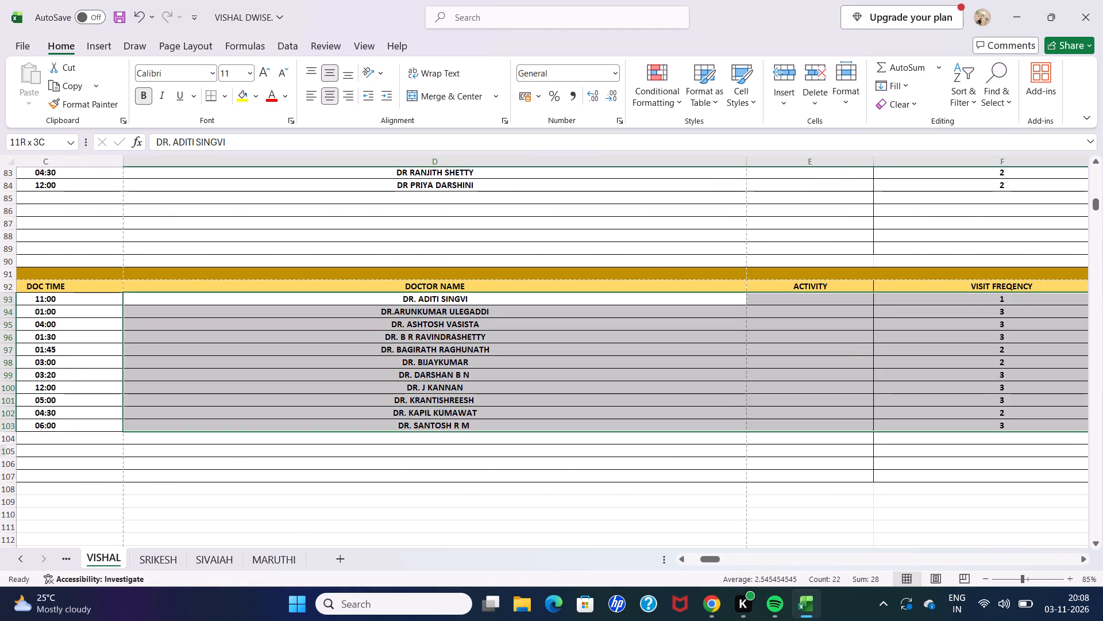
left_click_drag(988, 423, 990, 425)
scroll(990, 425, "left", 3)
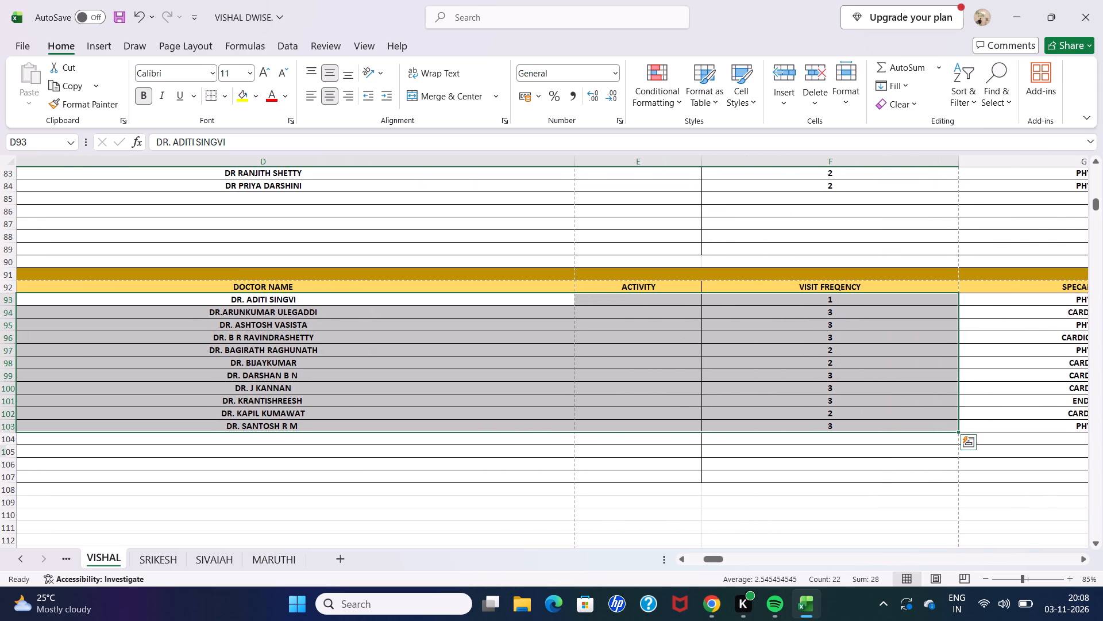
key("ctrl+c")
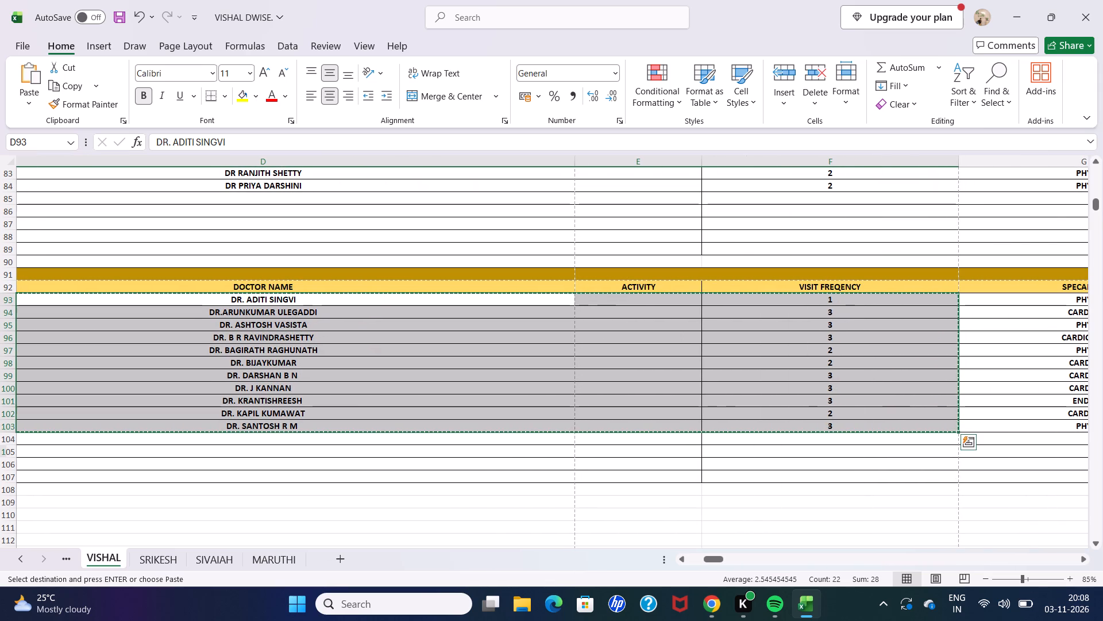
left_click(904, 446)
Paste the copied doctor names, activity cells and visit frequencies into the CHANDAPURA Saturday table, starting at AB93.
scroll(1102, 385, "left", 11)
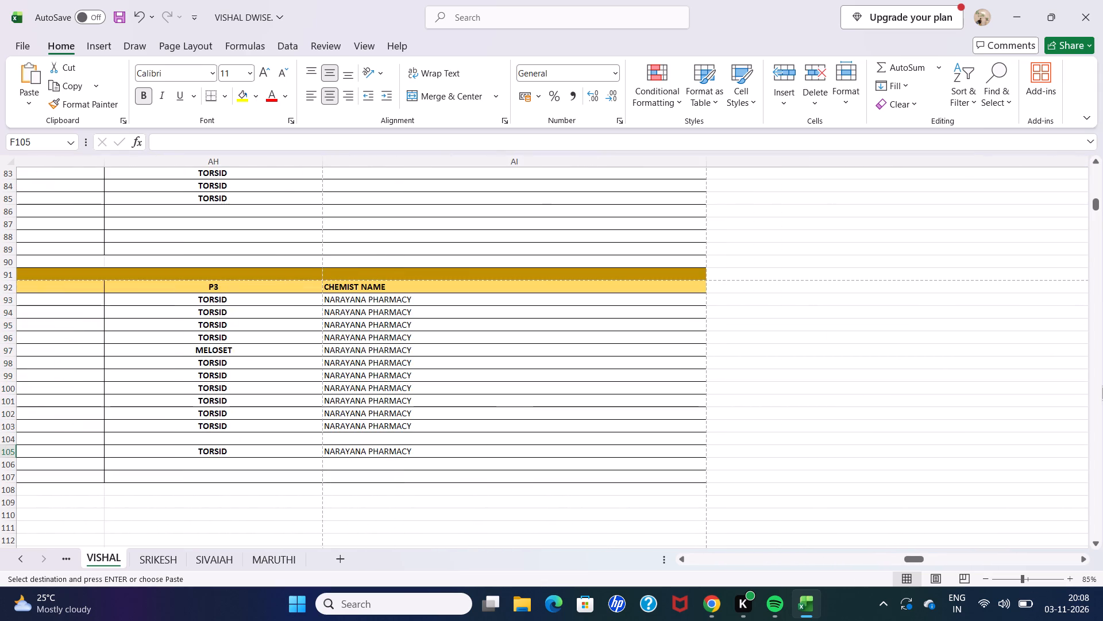
scroll(1102, 385, "left", 6)
scroll(1102, 385, "right", 1)
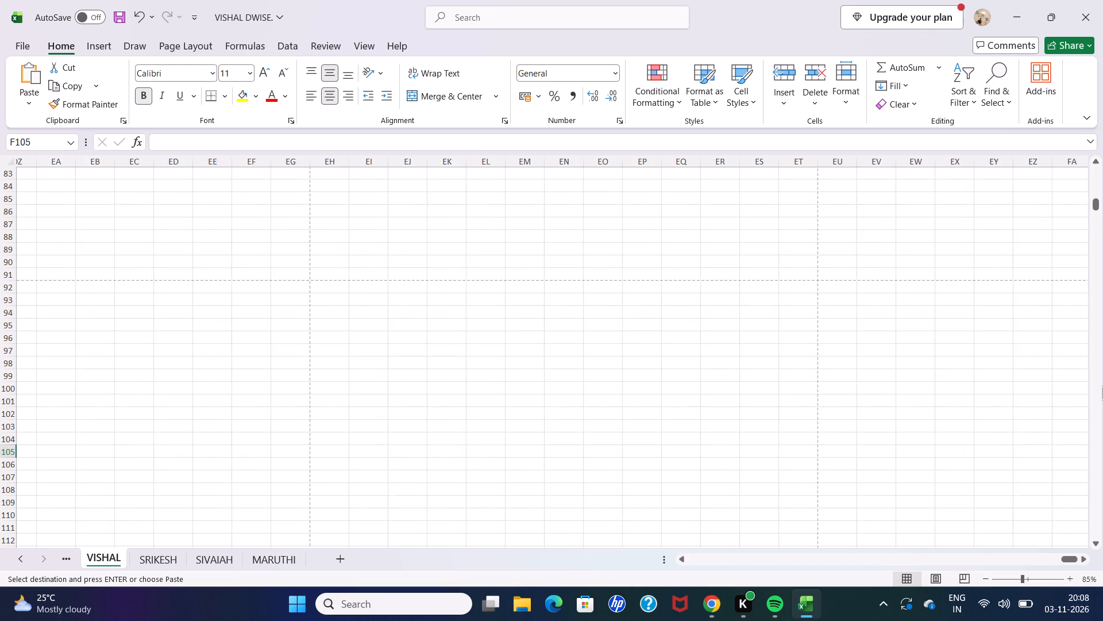
scroll(1102, 385, "right", 8)
scroll(1102, 385, "left", 1)
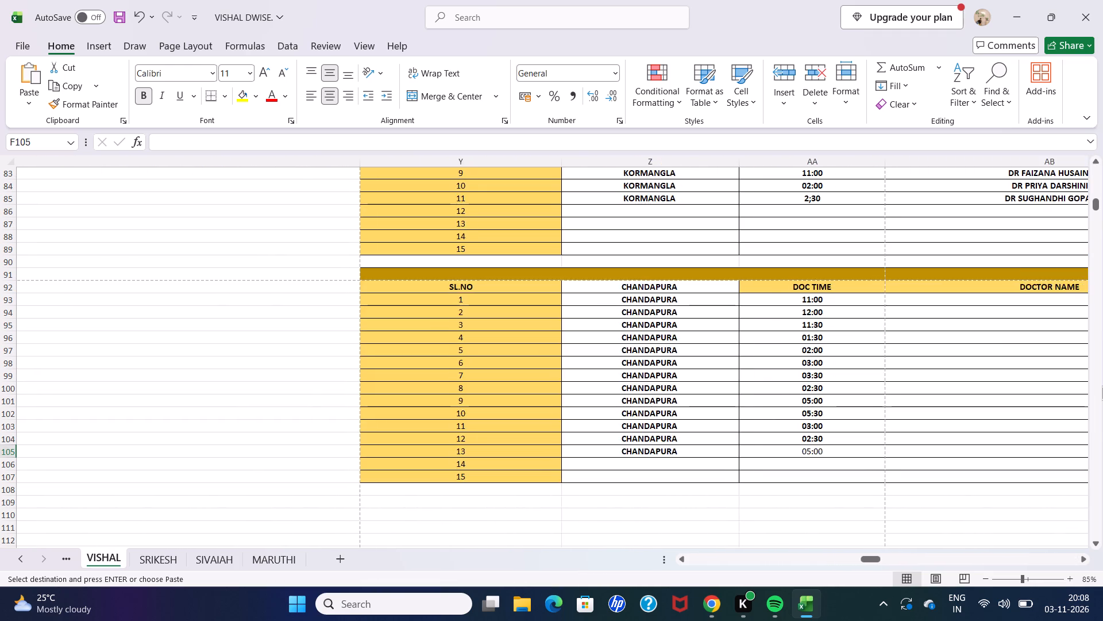
scroll(1102, 385, "left", 1)
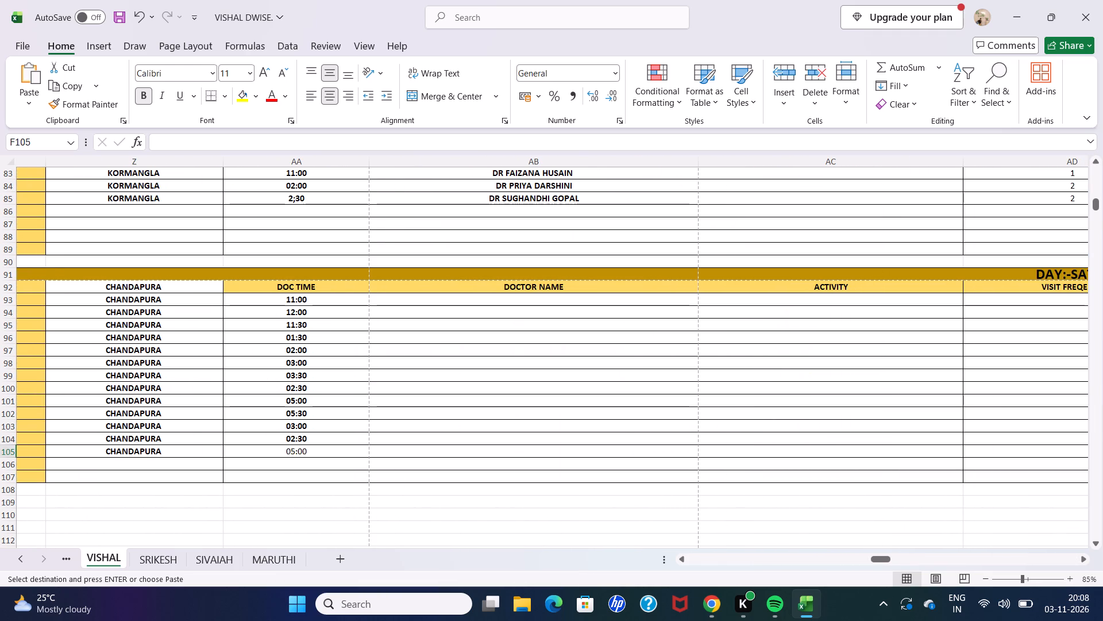
left_click(479, 302)
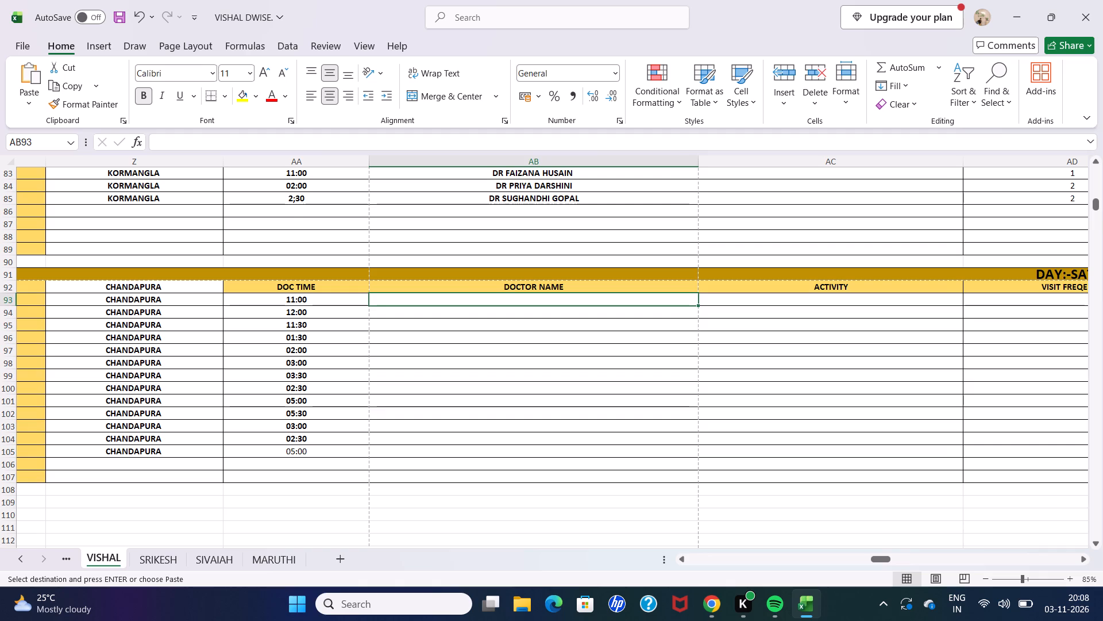
key("ctrl+v")
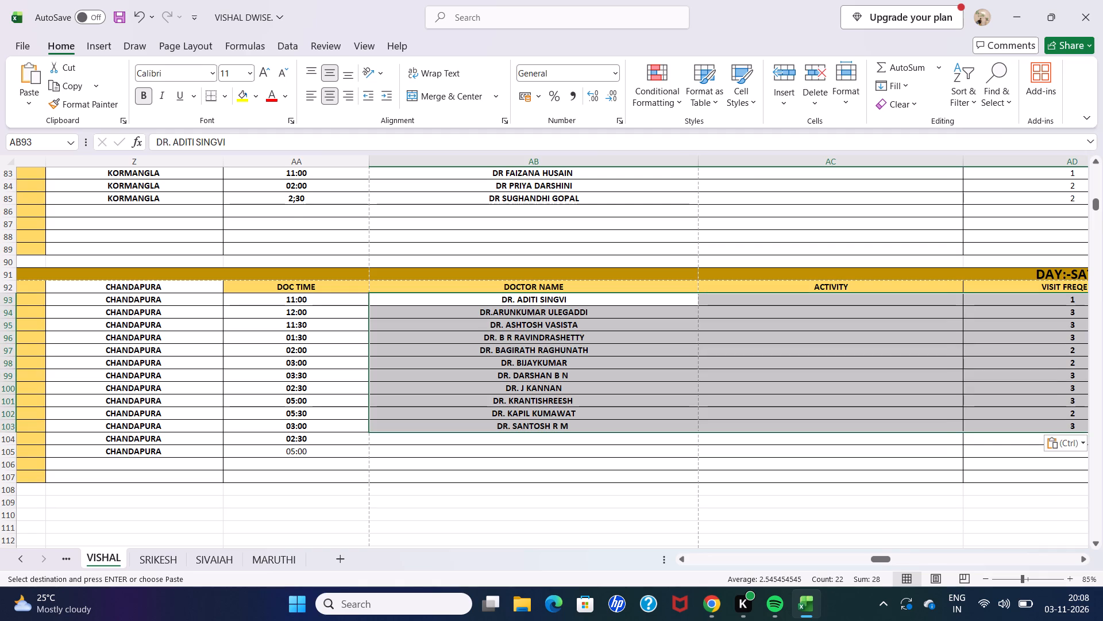
Clear the leftover area names and doctor times in Z104:AA105, below the last doctor of the CHANDAPURA Saturday table.
left_click(294, 439)
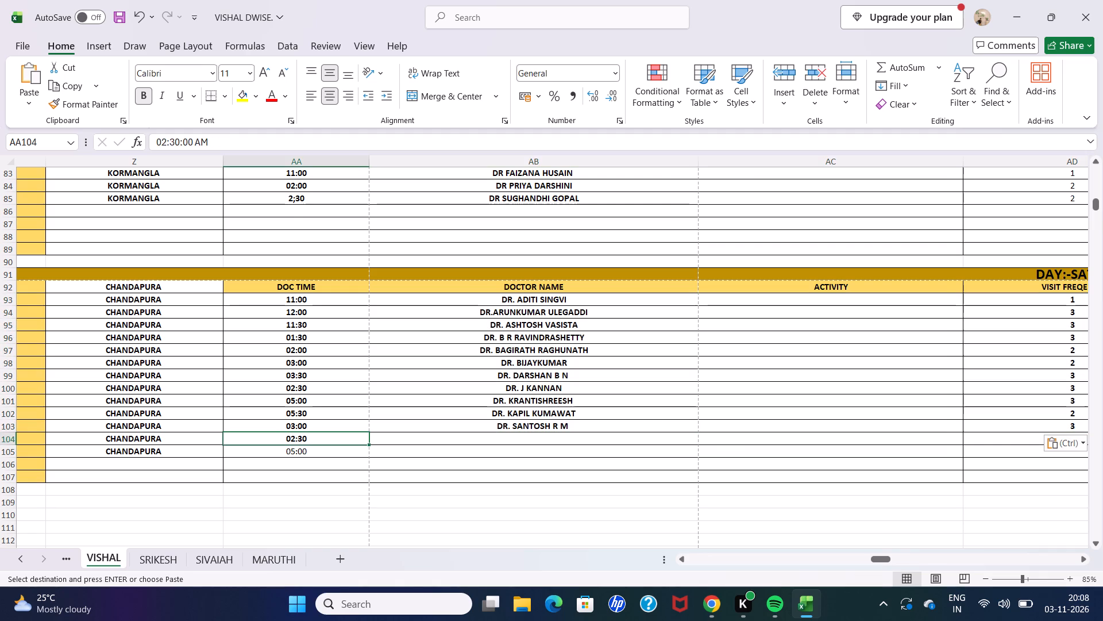
key("BackSpace")
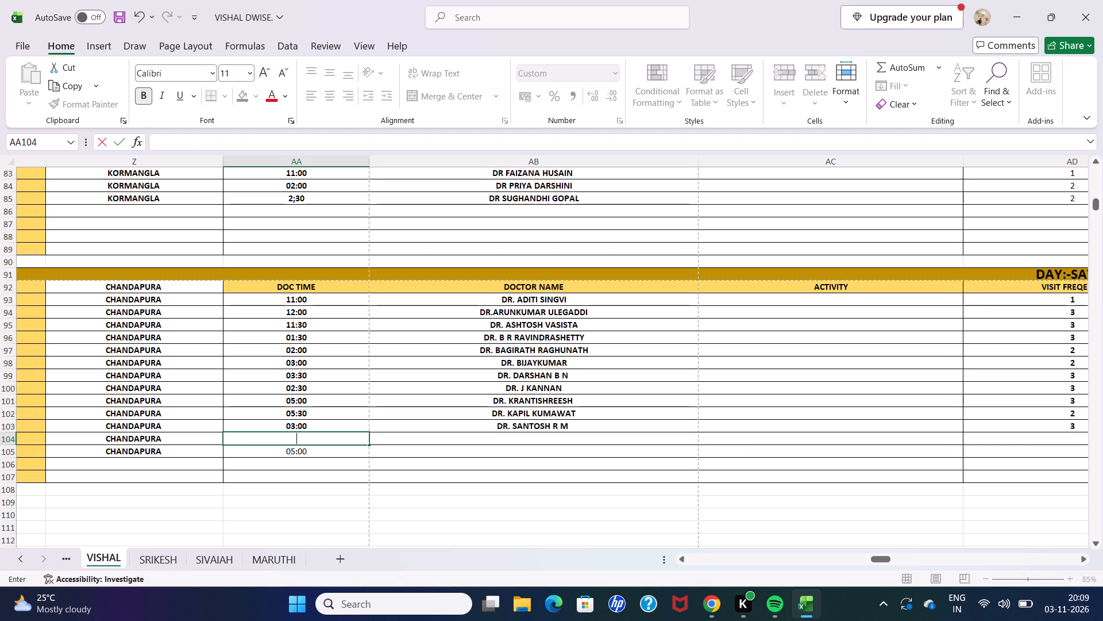
left_click(175, 436)
key("BackSpace")
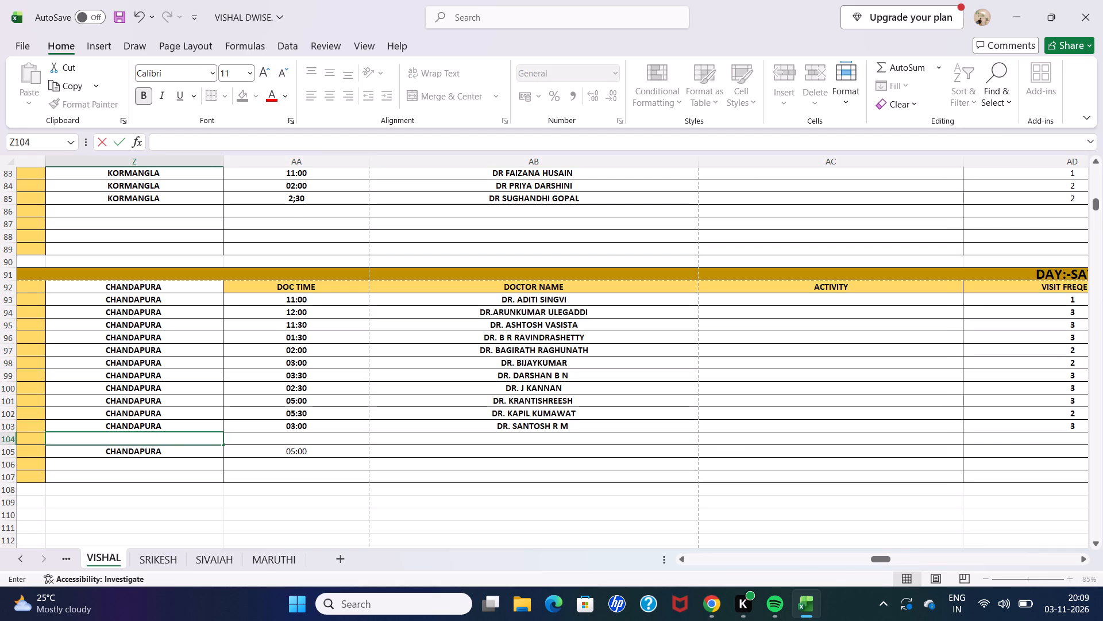
left_click(171, 453)
key("BackSpace")
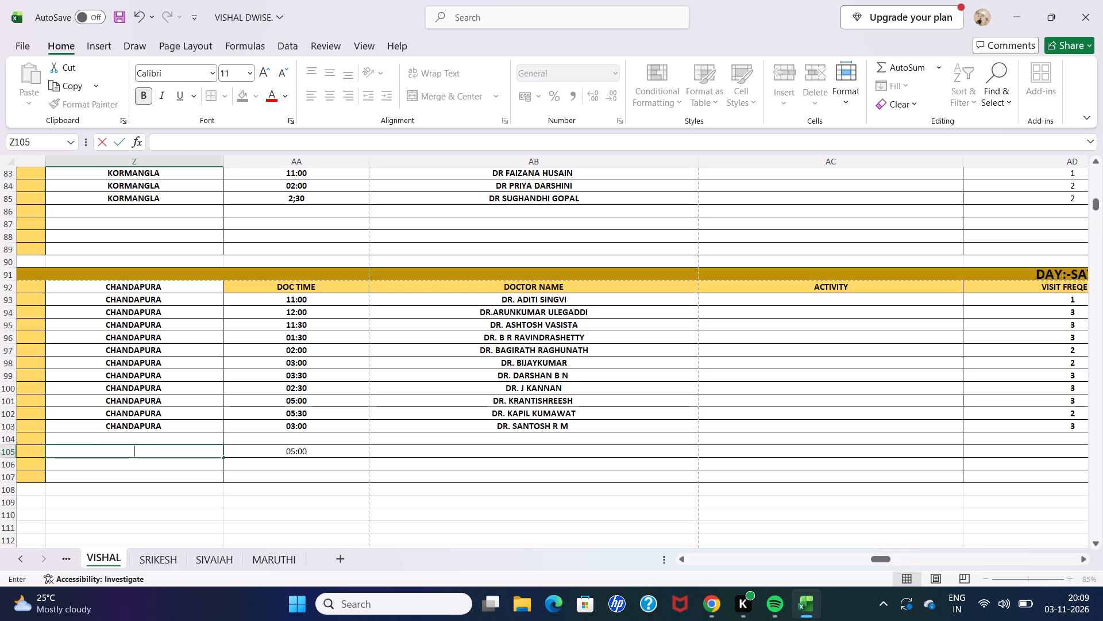
left_click(295, 451)
key("BackSpace")
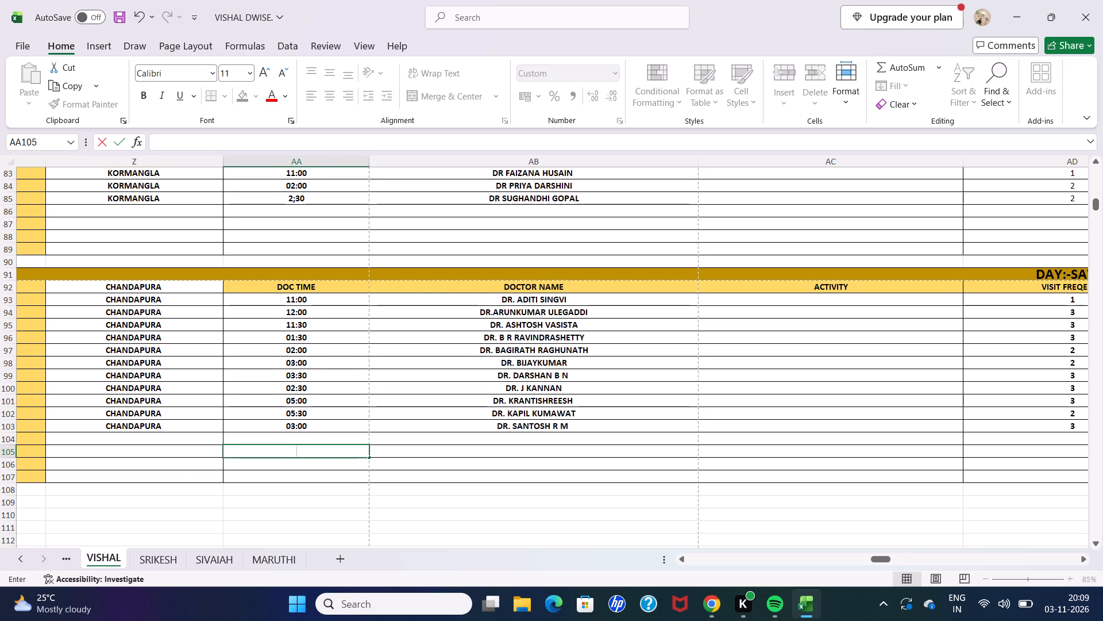
Save the workbook.
scroll(547, 413, "left", 5)
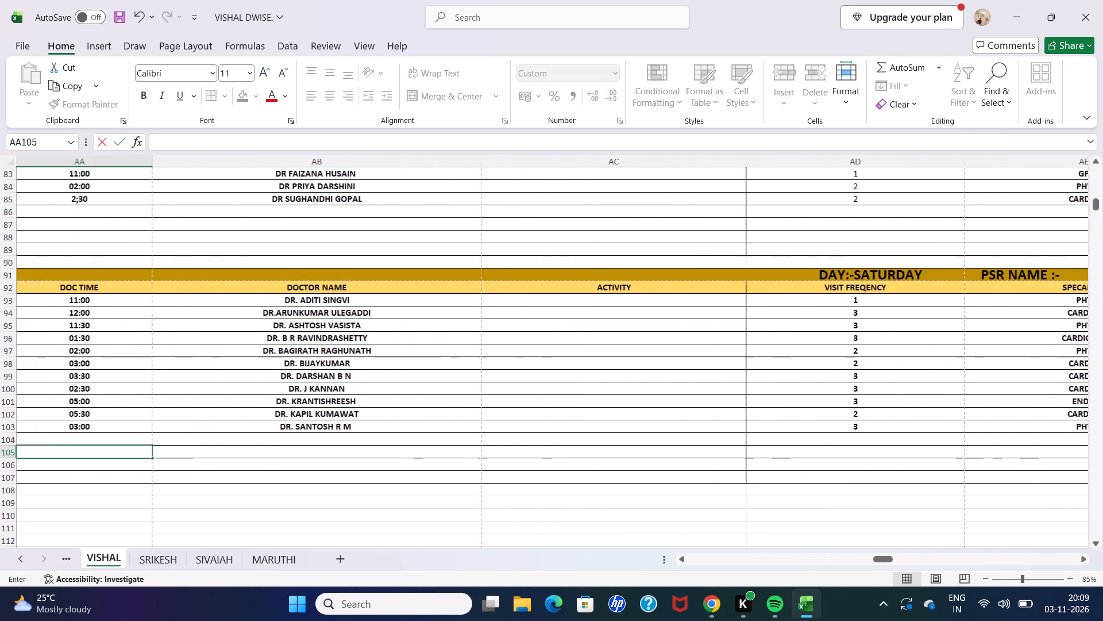
scroll(547, 413, "left", 2)
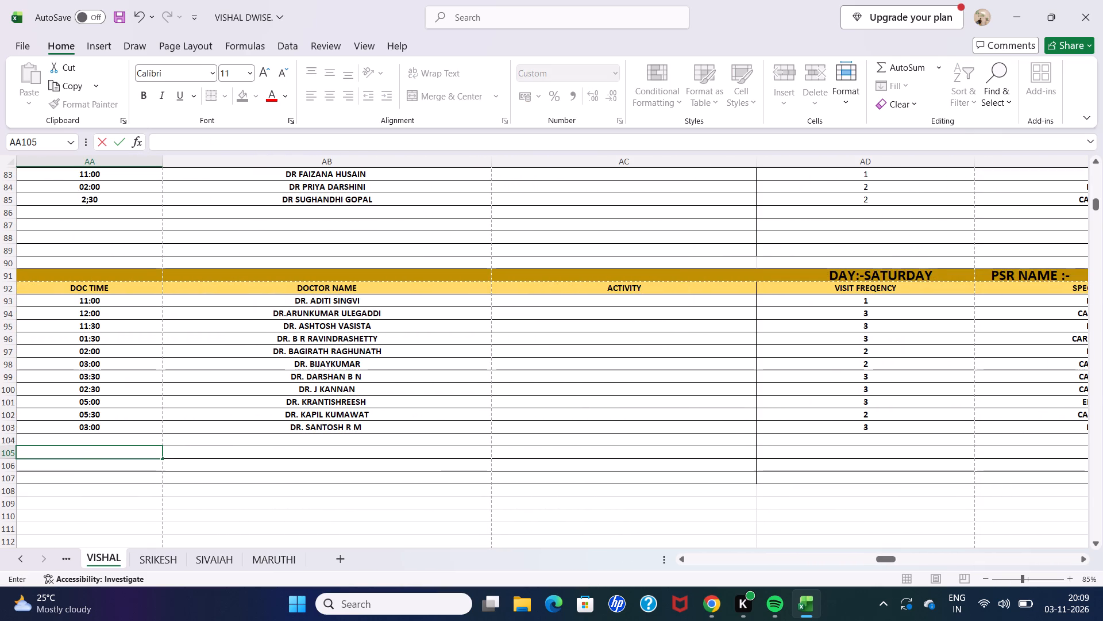
left_click(119, 11)
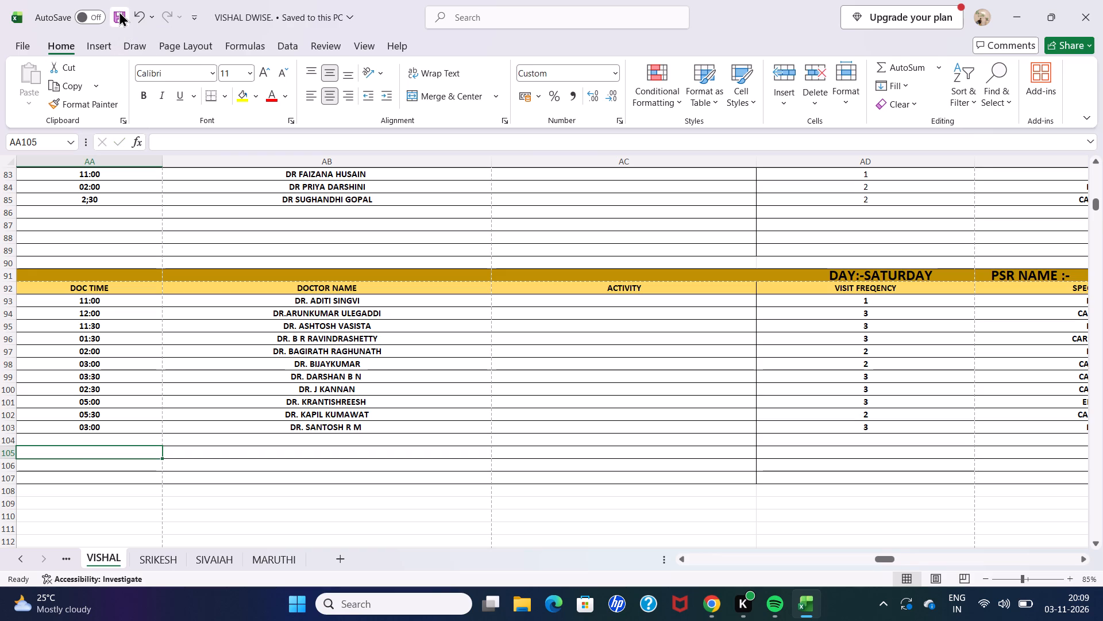
Clear the leftover P1, P3 and chemist name entries in AF105, AH105 and AI105 of the CHANDAPURA Saturday table.
scroll(119, 11, "left", 2)
scroll(317, 279, "left", 4)
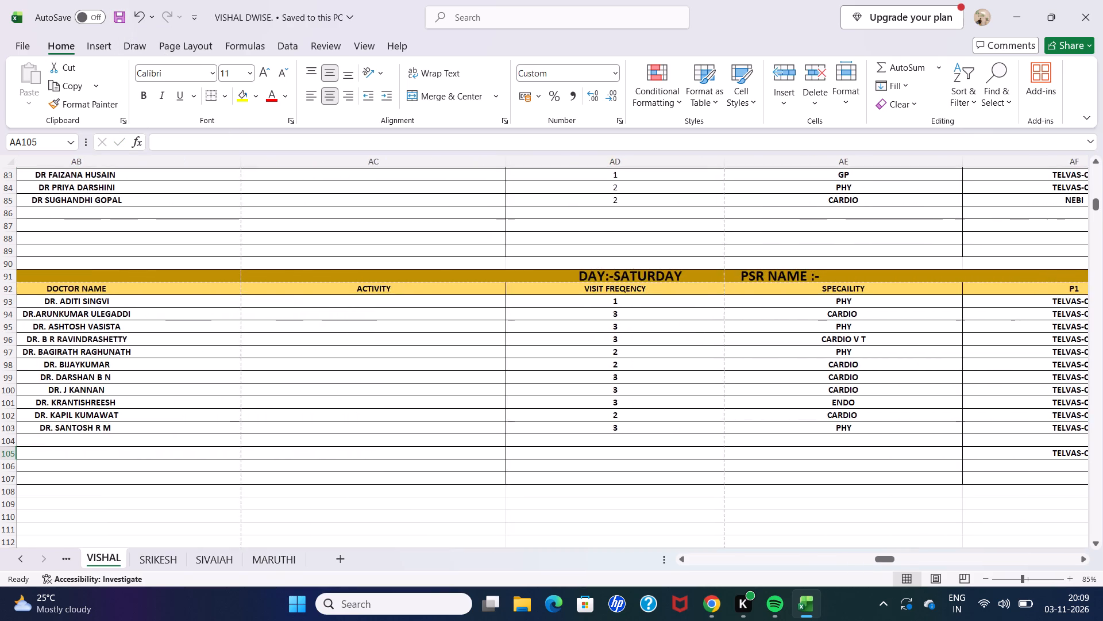
scroll(317, 279, "left", 3)
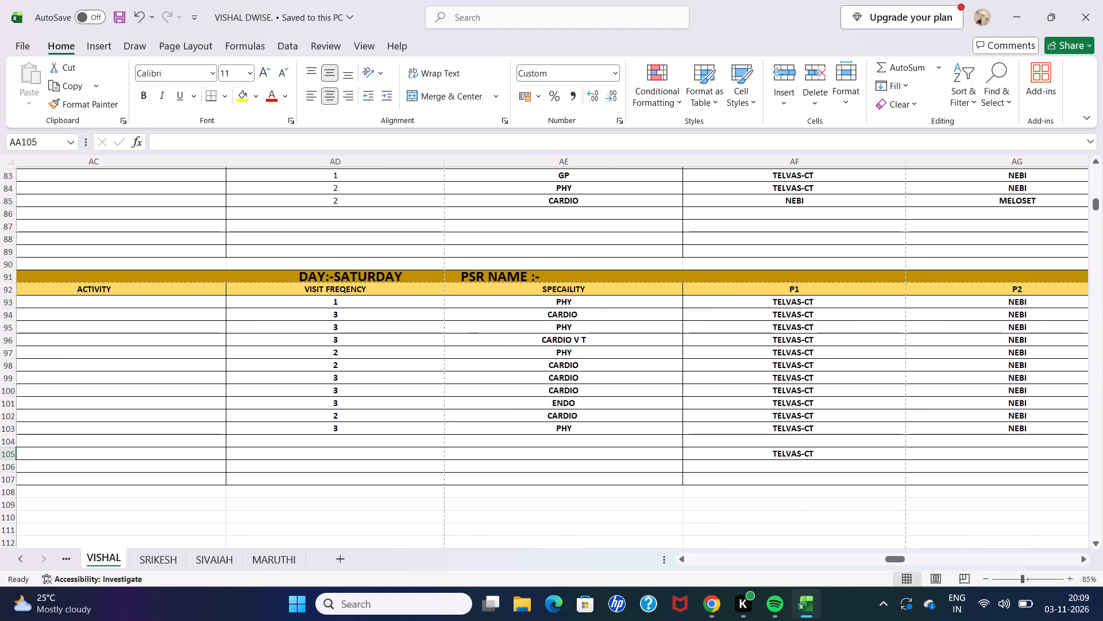
left_click(777, 456)
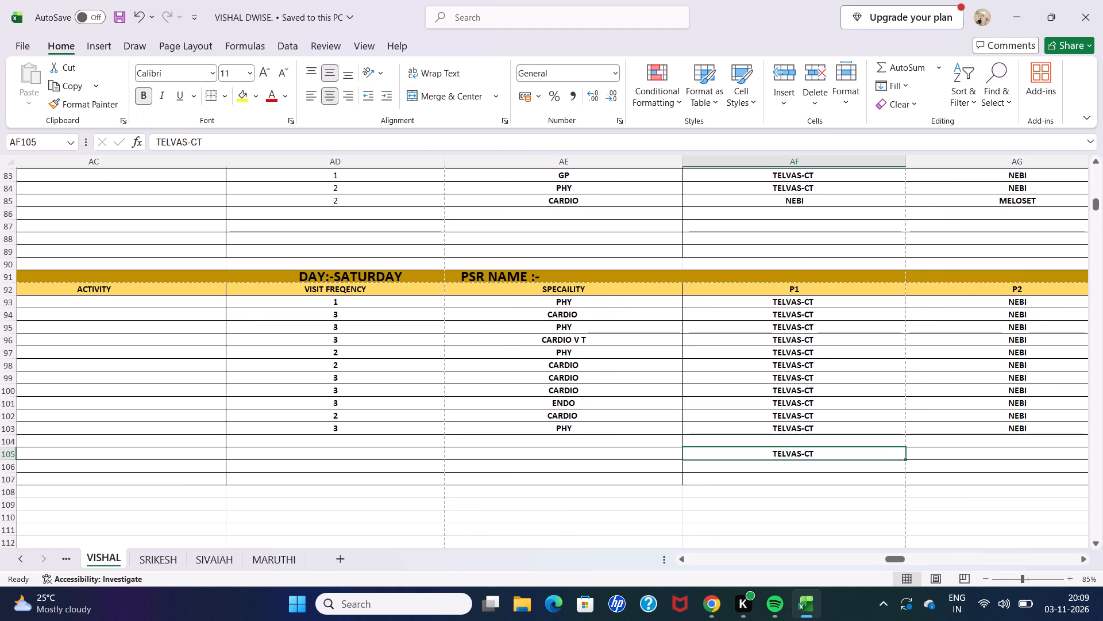
key("BackSpace")
scroll(683, 450, "left", 3)
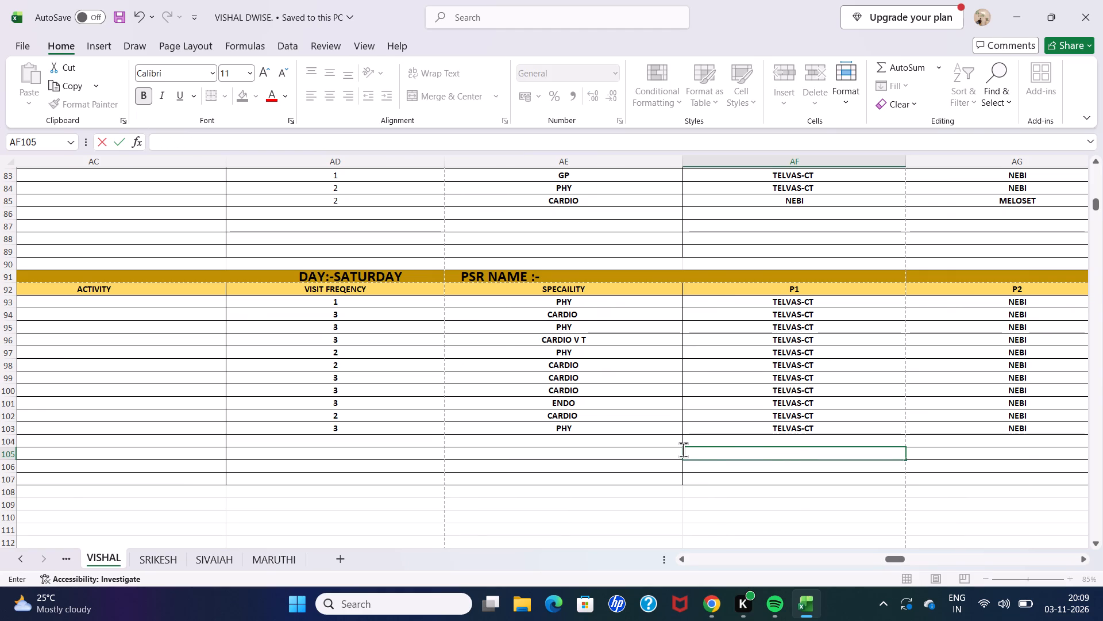
left_click(778, 477)
scroll(778, 477, "left", 6)
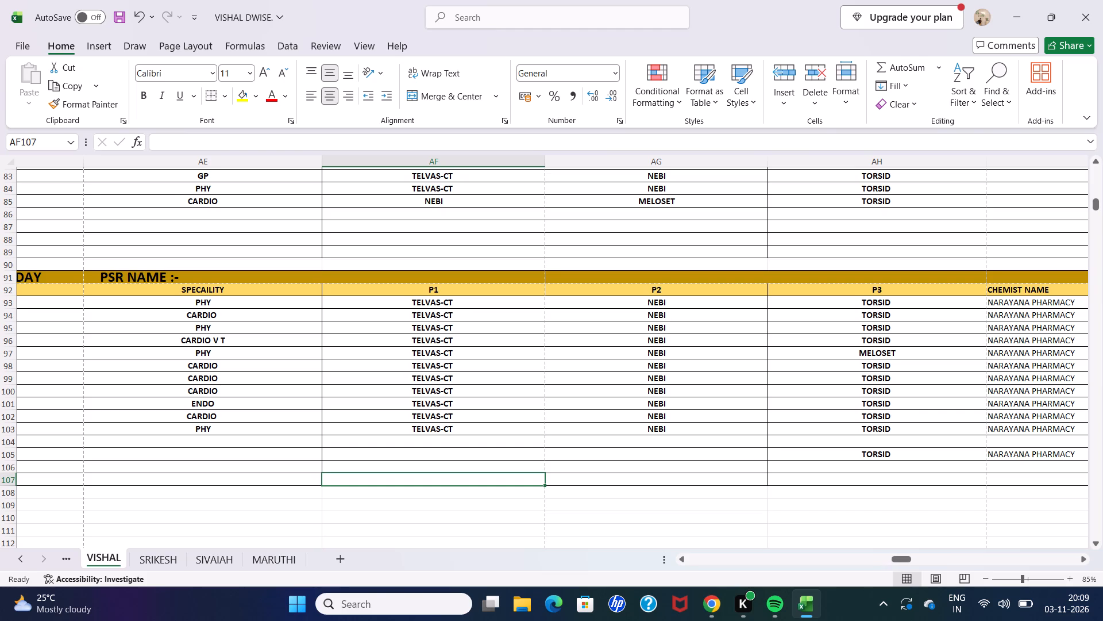
left_click(887, 459)
key("BackSpace")
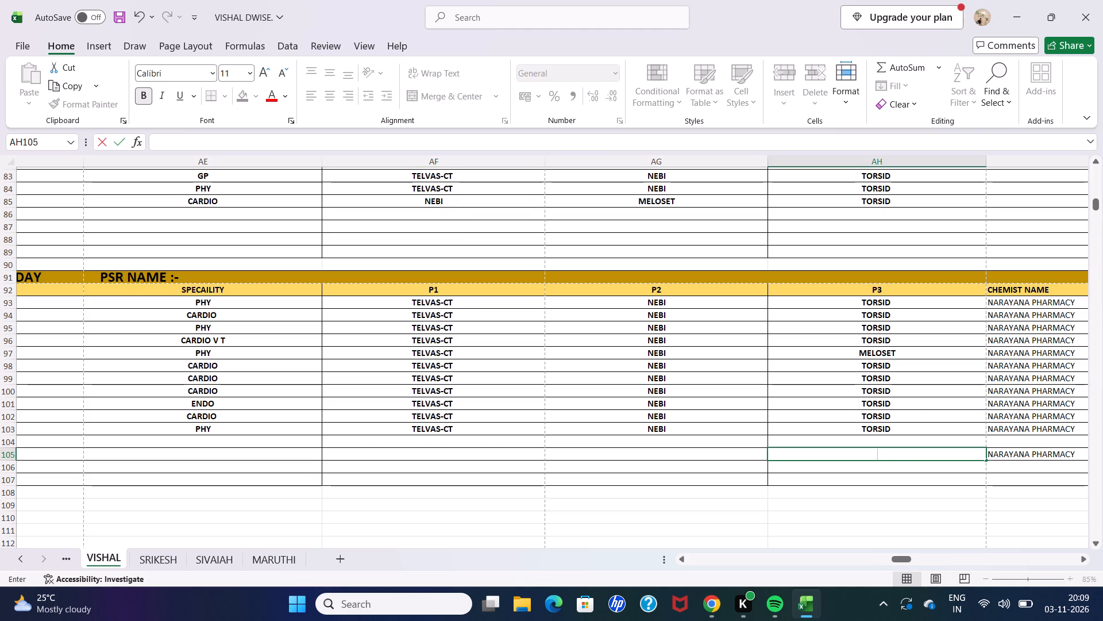
left_click(1037, 457)
key("BackSpace")
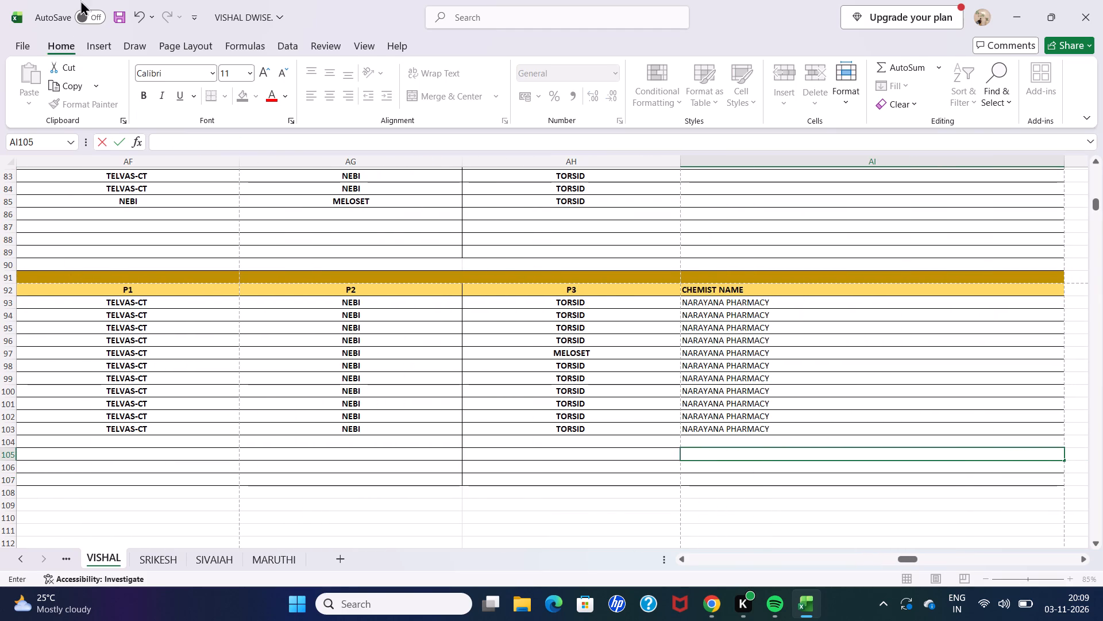
Save the workbook with the cleaned CHANDAPURA Saturday table.
left_click(120, 14)
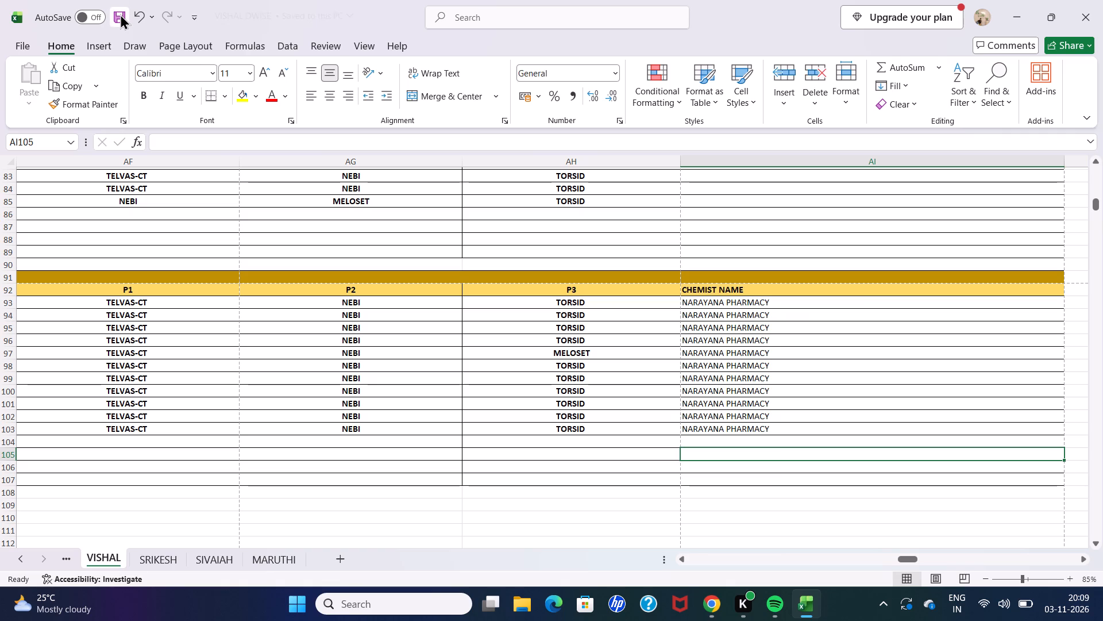
Check the tables starting at row 37 across the VISHAL sheet, from the HSR table to the CHANDAPURA table, for leftover entries.
scroll(120, 14, "right", 1)
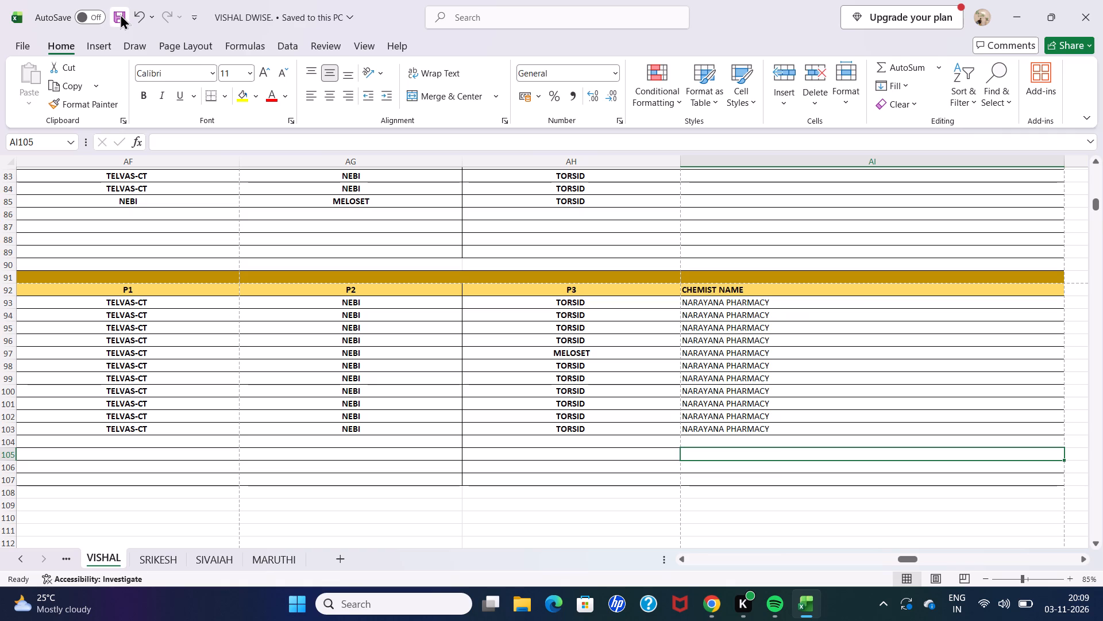
scroll(120, 14, "right", 1)
scroll(167, 188, "up", 1)
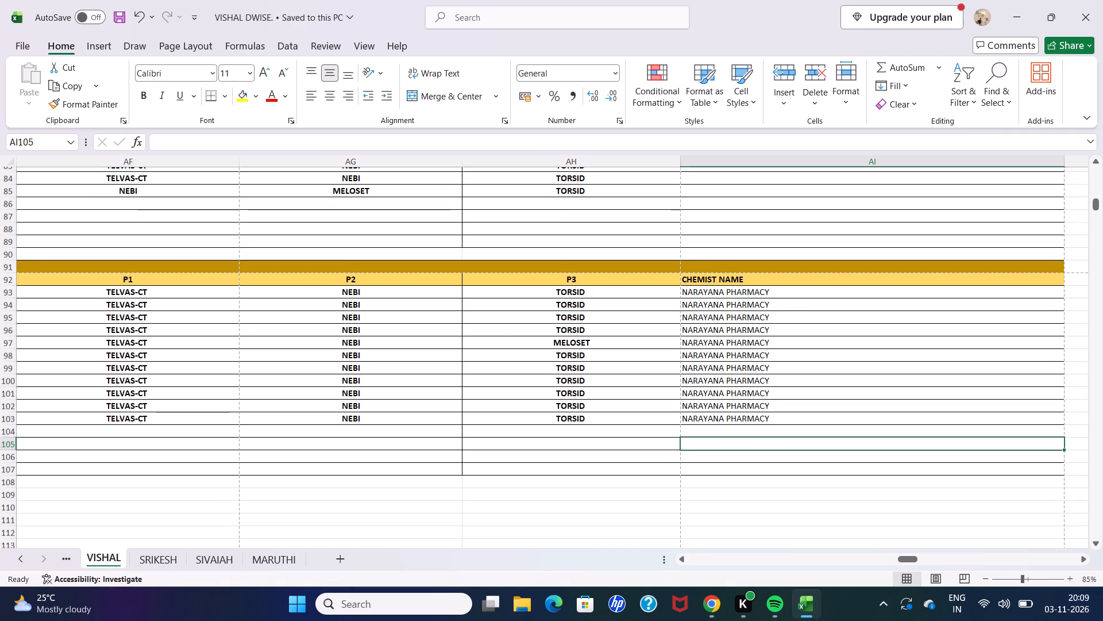
scroll(167, 188, "up", 3)
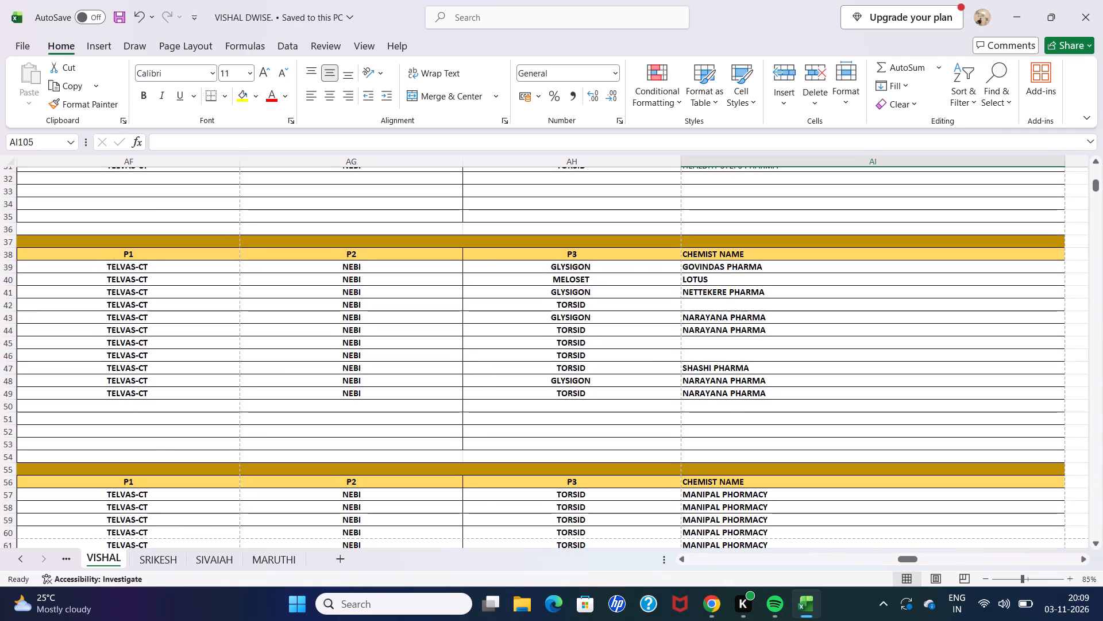
scroll(167, 188, "left", 5)
scroll(167, 188, "right", 11)
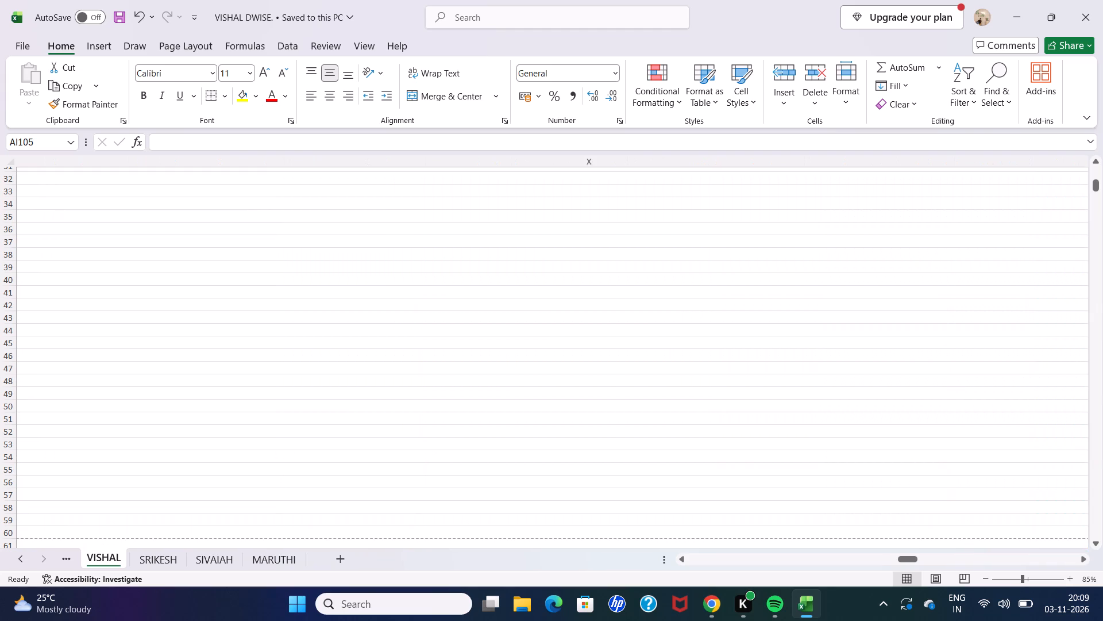
scroll(167, 188, "right", 17)
scroll(167, 188, "right", 19)
scroll(167, 188, "right", 4)
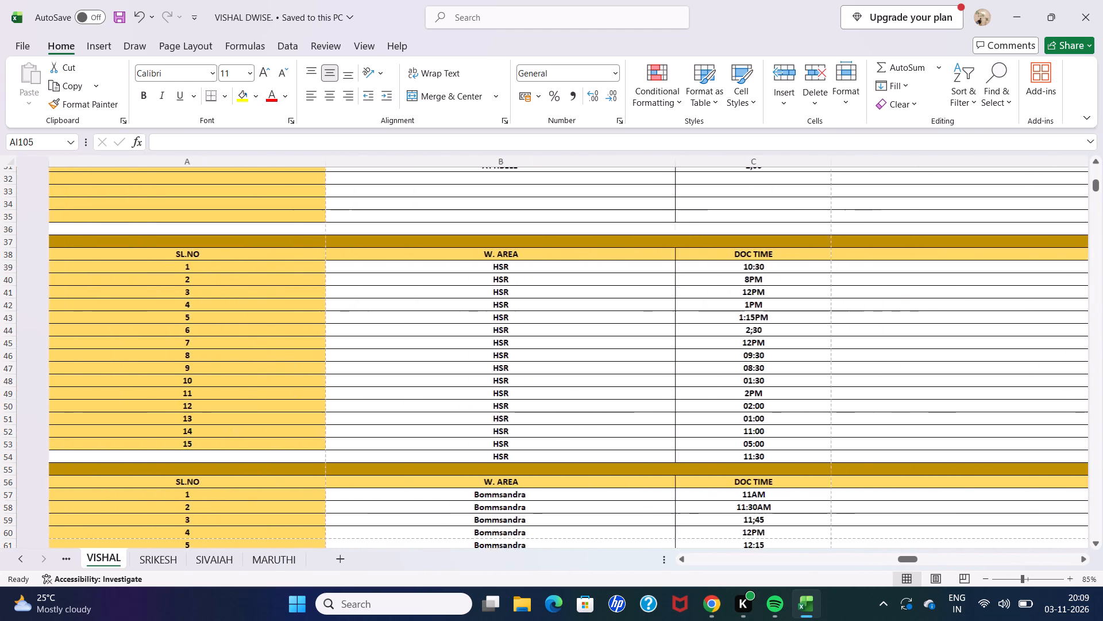
scroll(167, 188, "right", 5)
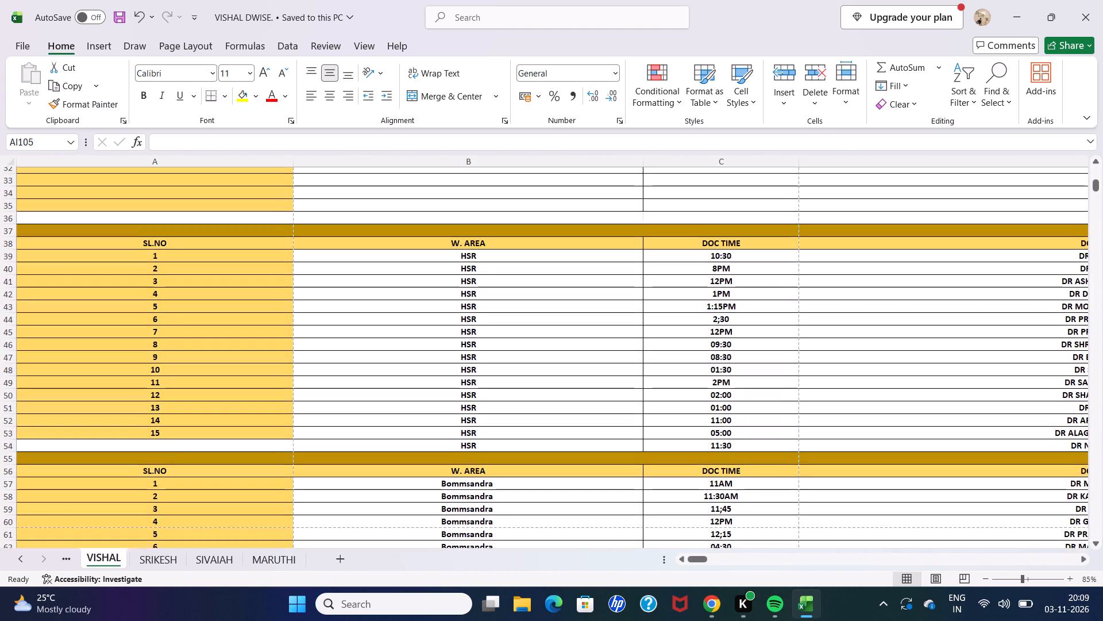
scroll(167, 188, "left", 8)
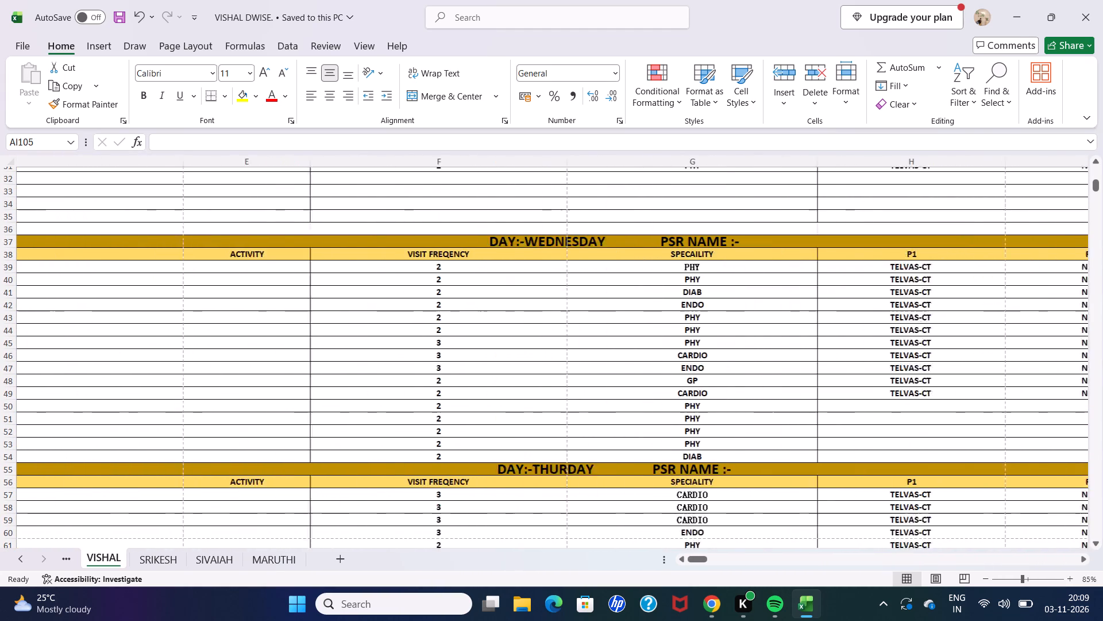
scroll(167, 188, "left", 3)
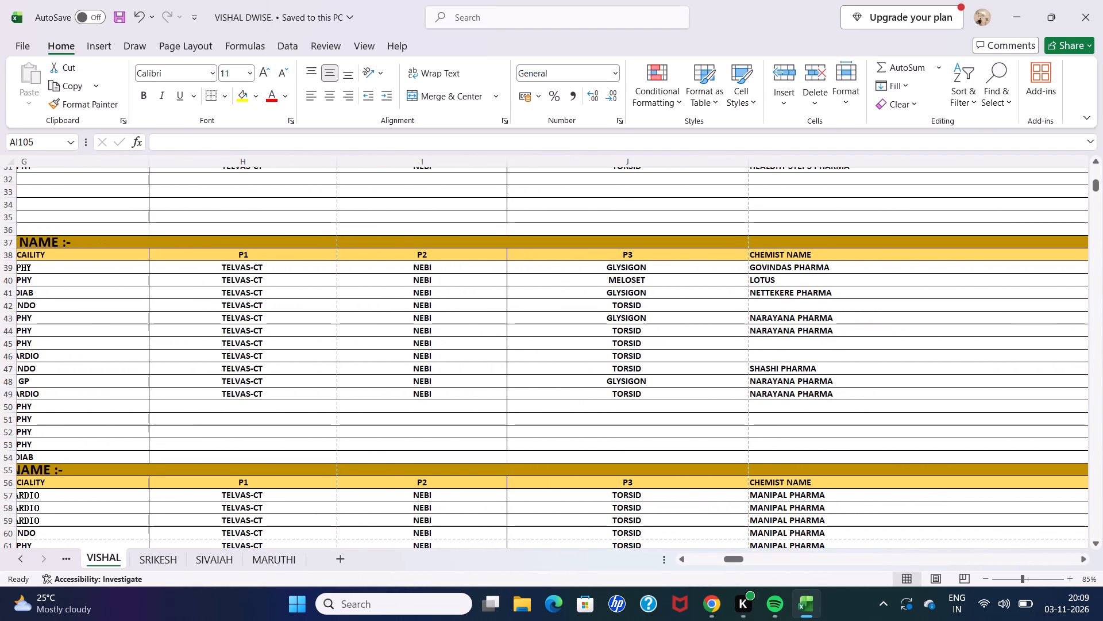
scroll(167, 188, "left", 5)
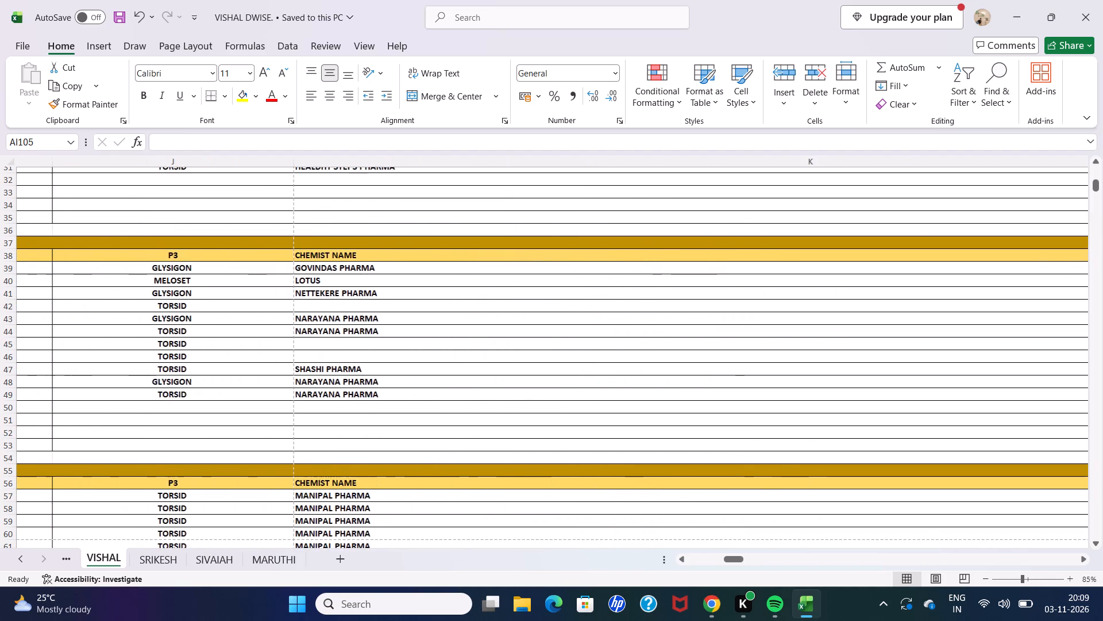
scroll(167, 188, "left", 3)
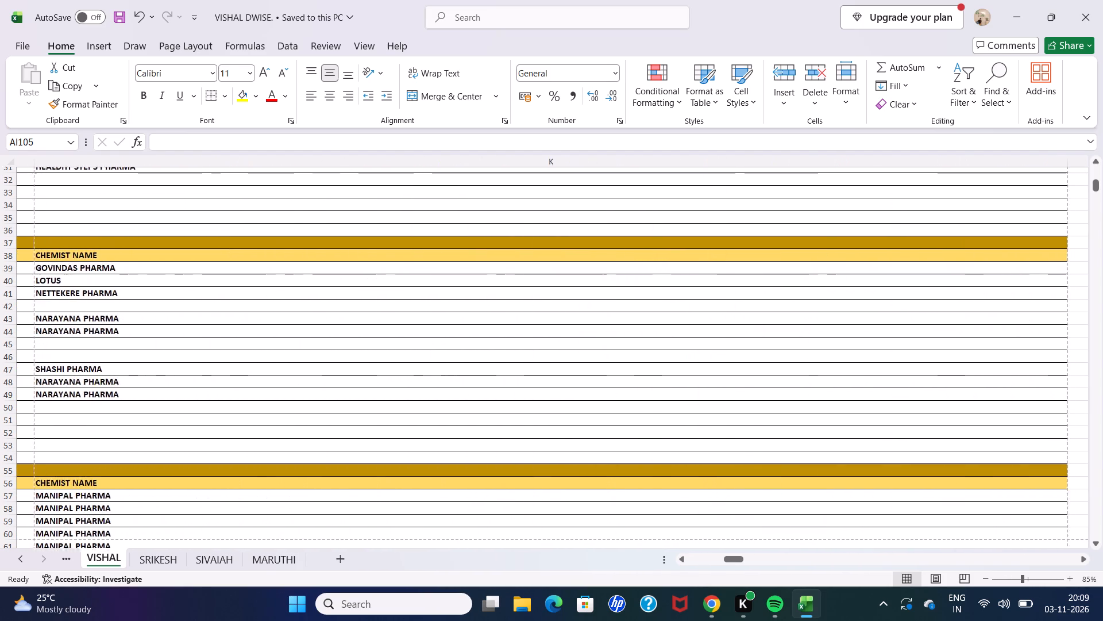
scroll(167, 188, "left", 10)
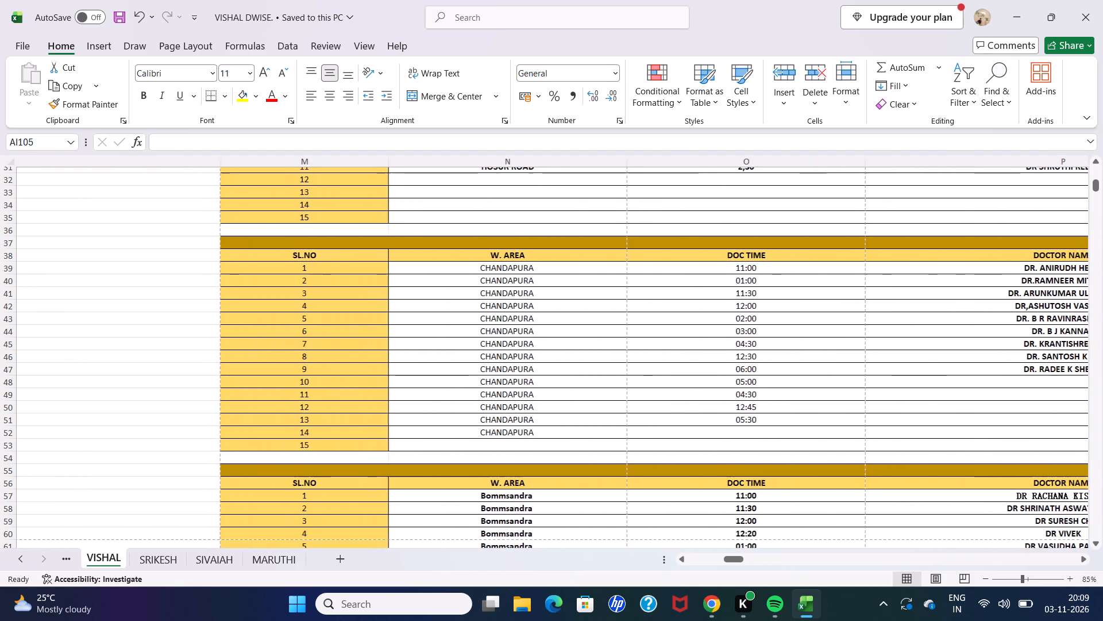
scroll(167, 188, "left", 5)
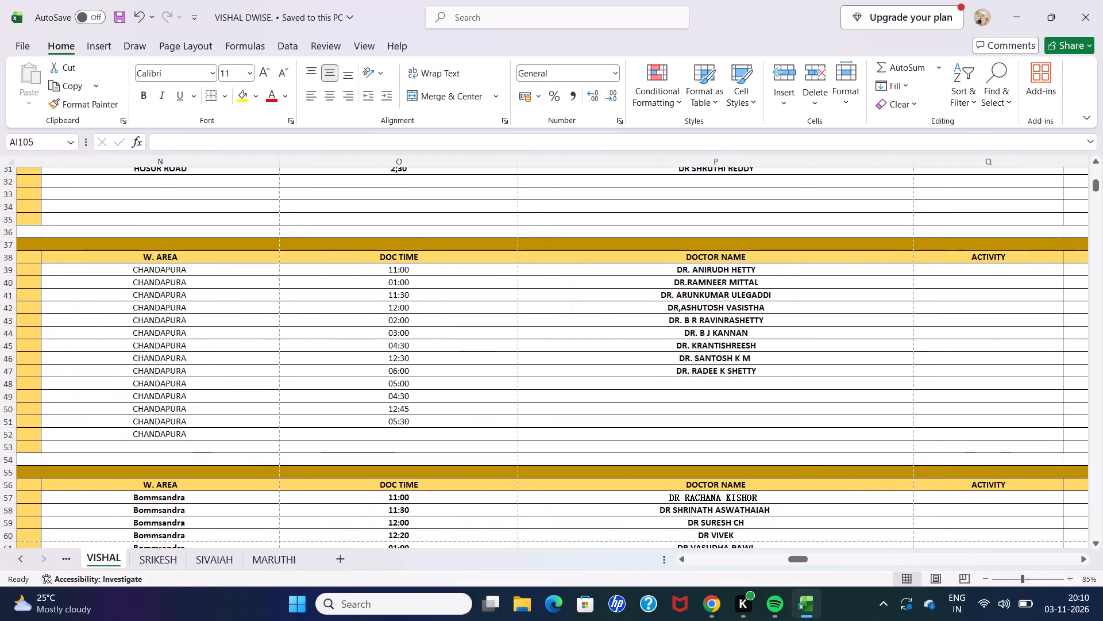
Clear the leftover CHANDAPURA area names in N48 through N51, below the last doctor of the table starting at row 37.
left_click(168, 388)
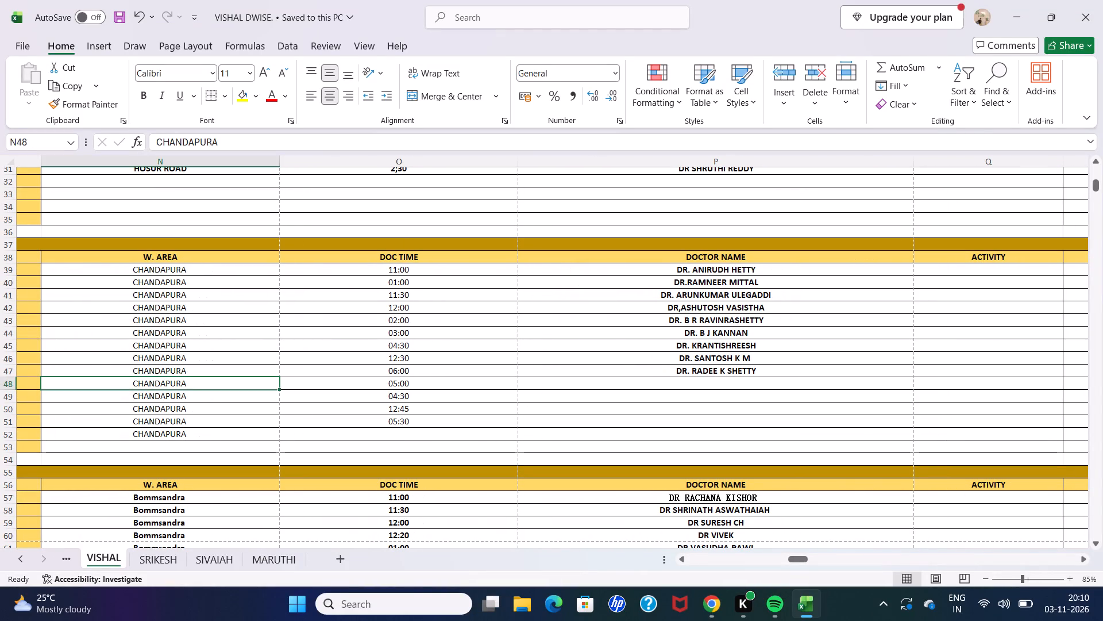
key("BackSpace")
left_click(169, 394)
key("BackSpace")
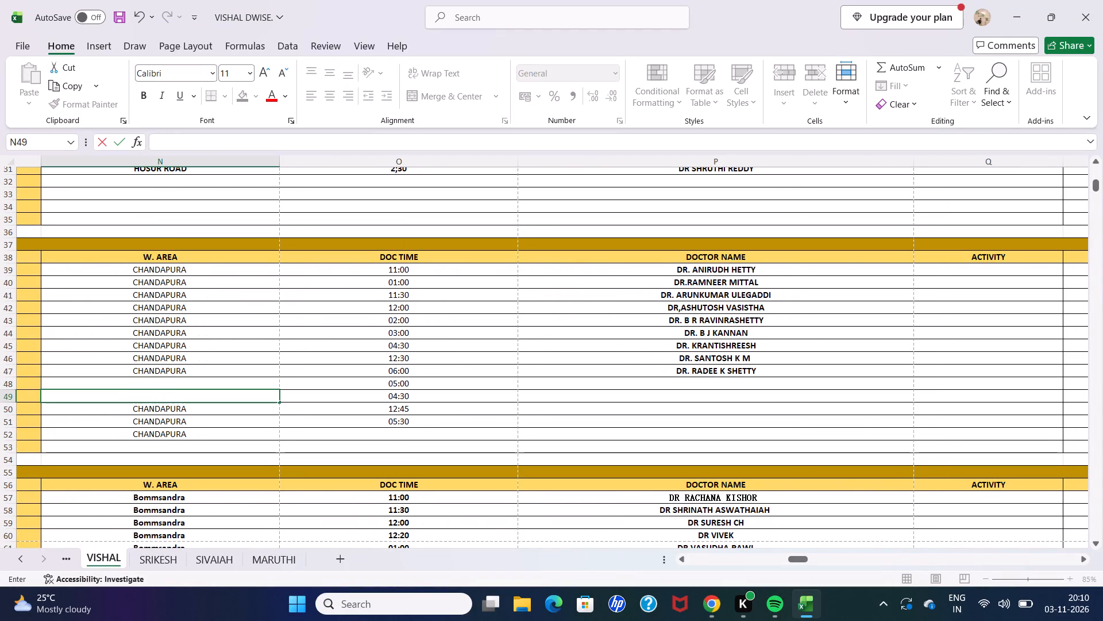
left_click(167, 415)
key("BackSpace")
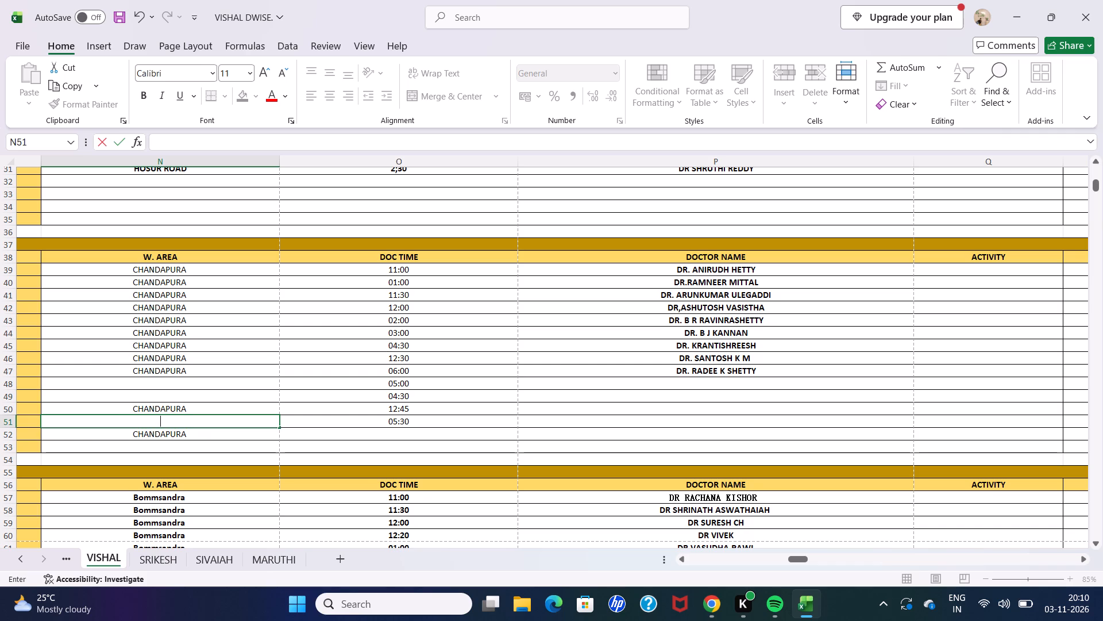
left_click(167, 408)
key("BackSpace")
left_click(168, 434)
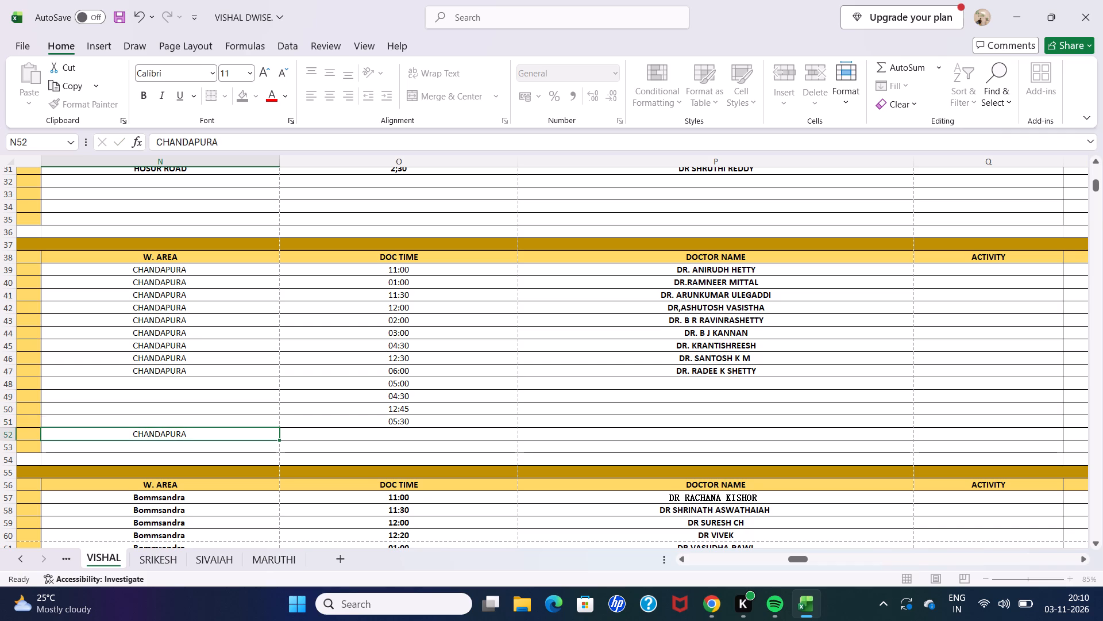
Clear the leftover doctor times in O48 through O51 and the leftover CHANDAPURA area name in N52.
left_click(369, 392)
key("BackSpace")
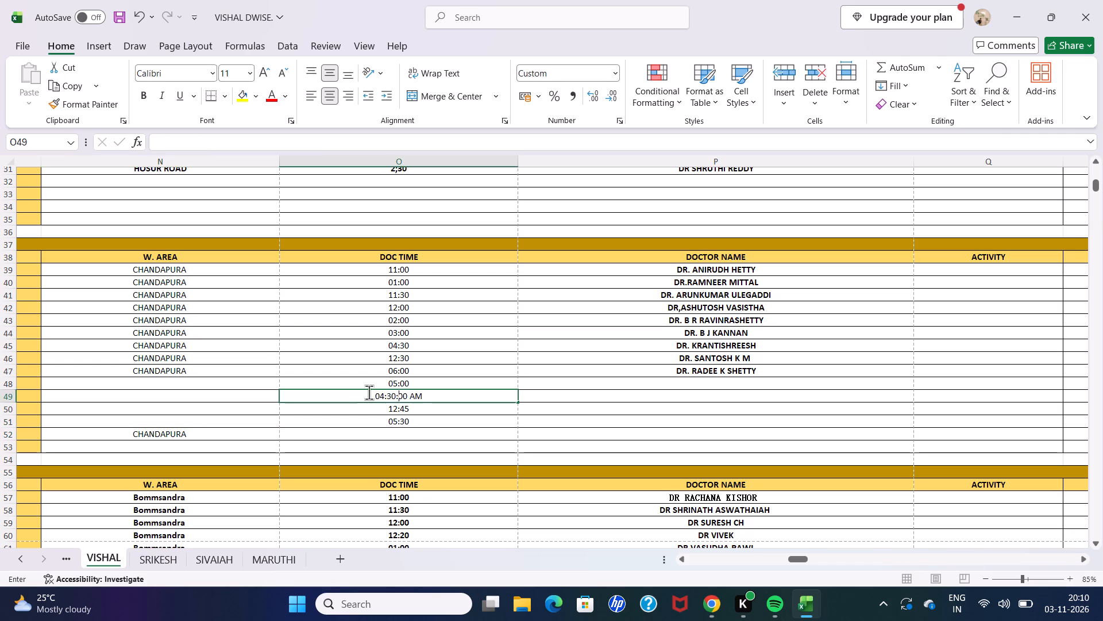
left_click(385, 382)
key("BackSpace")
left_click(393, 411)
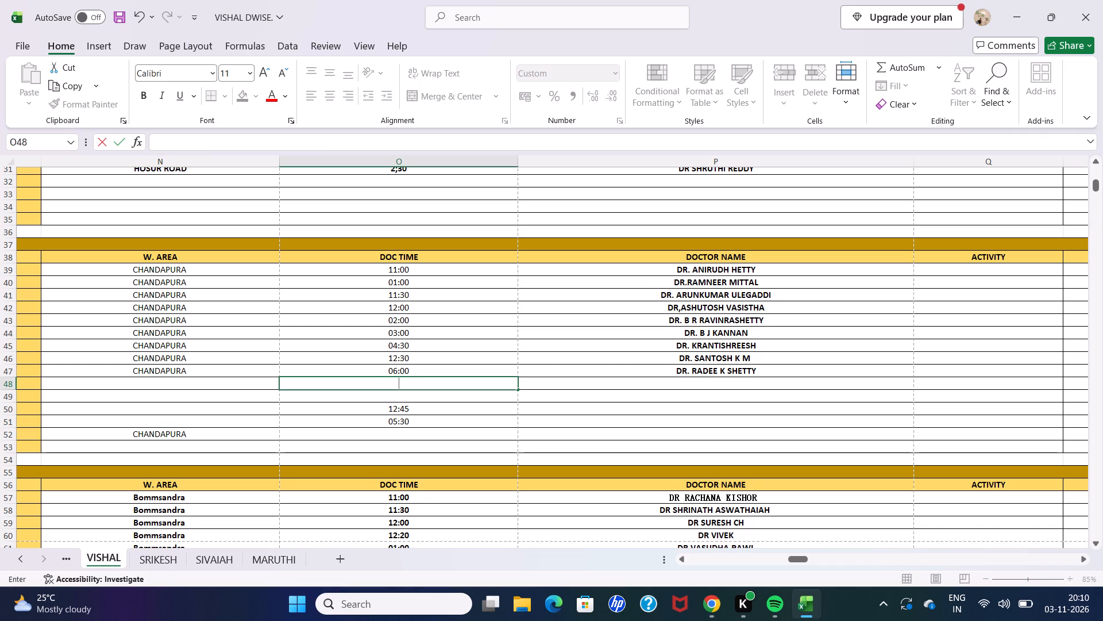
key("BackSpace")
left_click(394, 420)
left_click(394, 420)
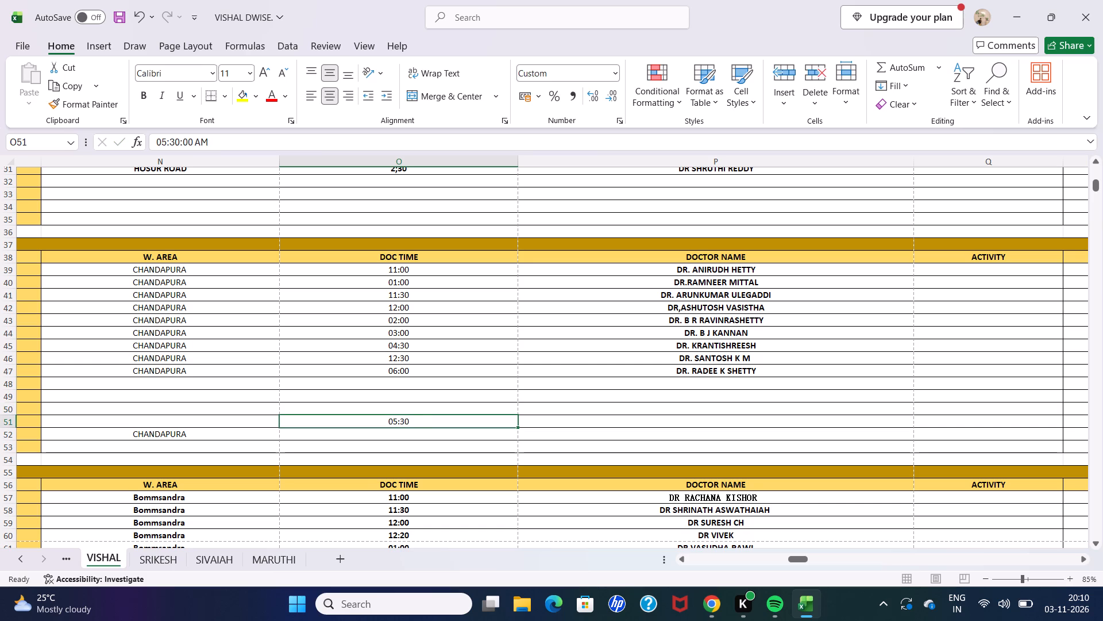
key("BackSpace")
left_click(225, 432)
key("BackSpace")
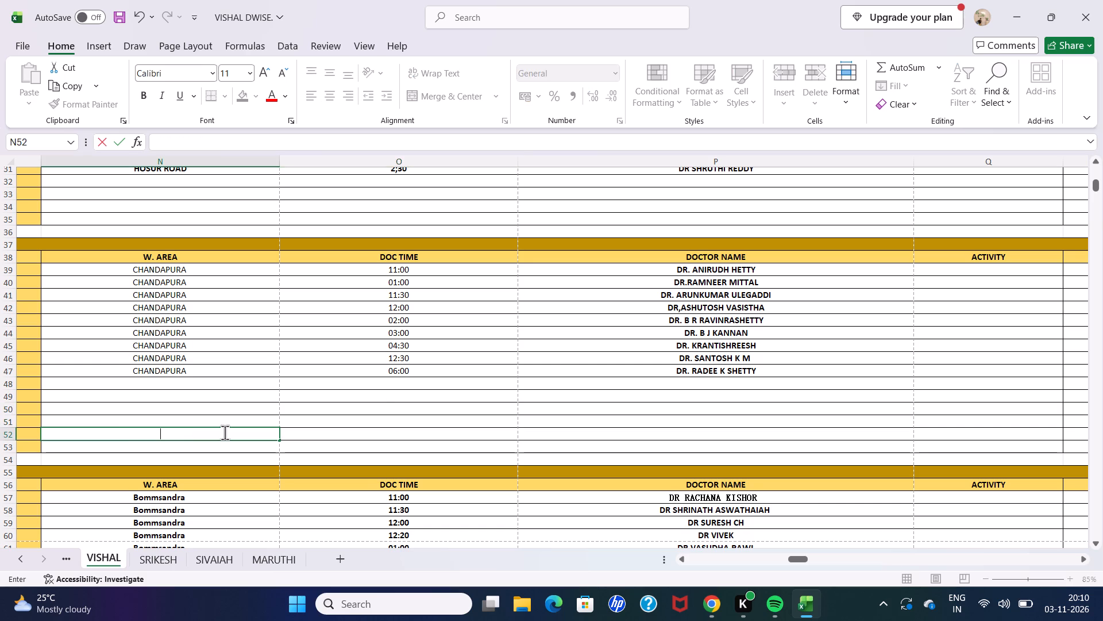
Set the visit frequency in the CHANDAPURA Wednesday table to 3 in R39, R41 and R43, and to 2 in R42.
scroll(649, 369, "left", 2)
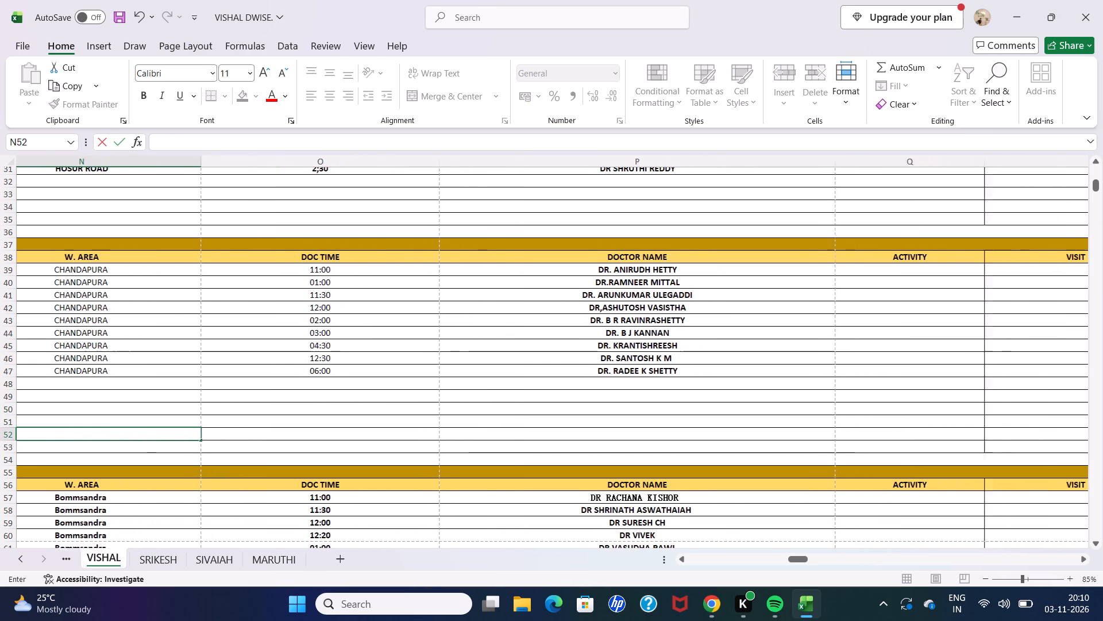
scroll(649, 369, "left", 6)
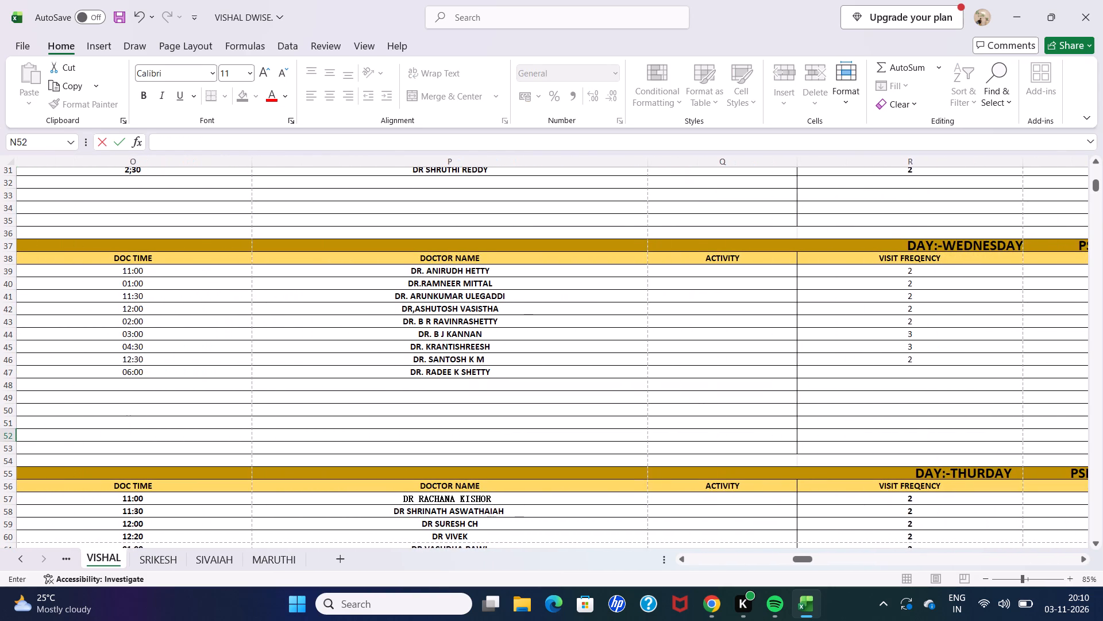
scroll(649, 369, "left", 1)
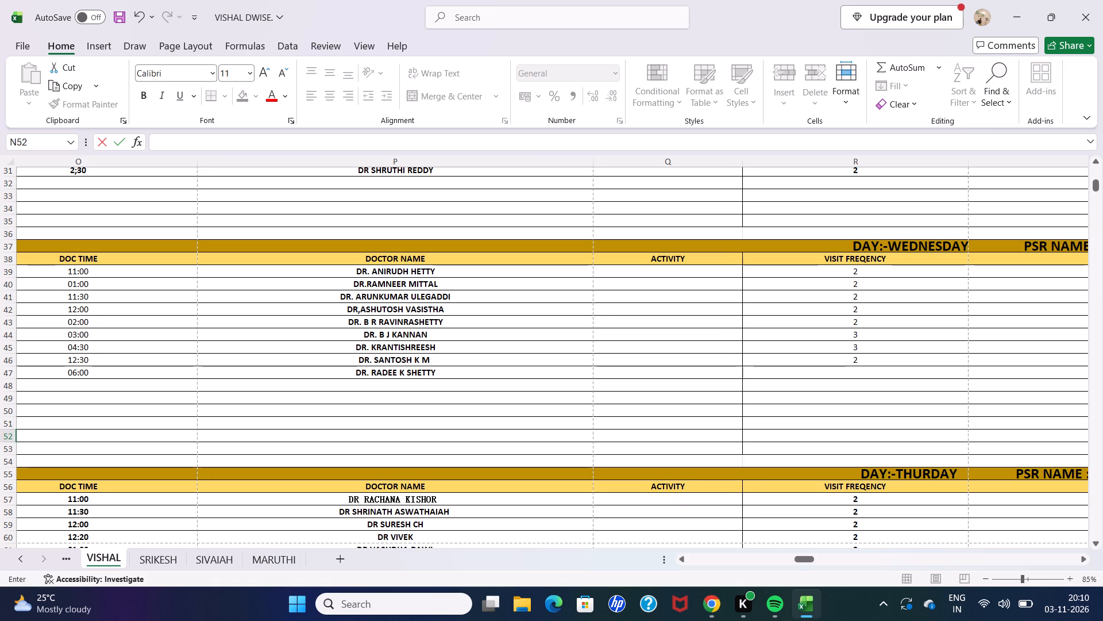
left_click(850, 272)
key("3")
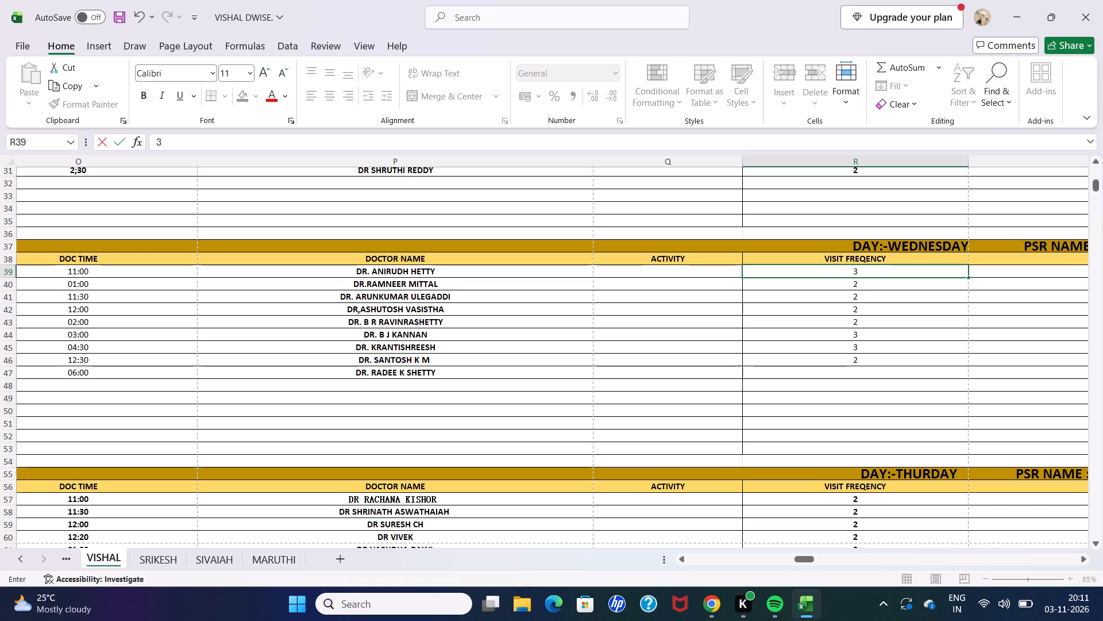
left_click(861, 296)
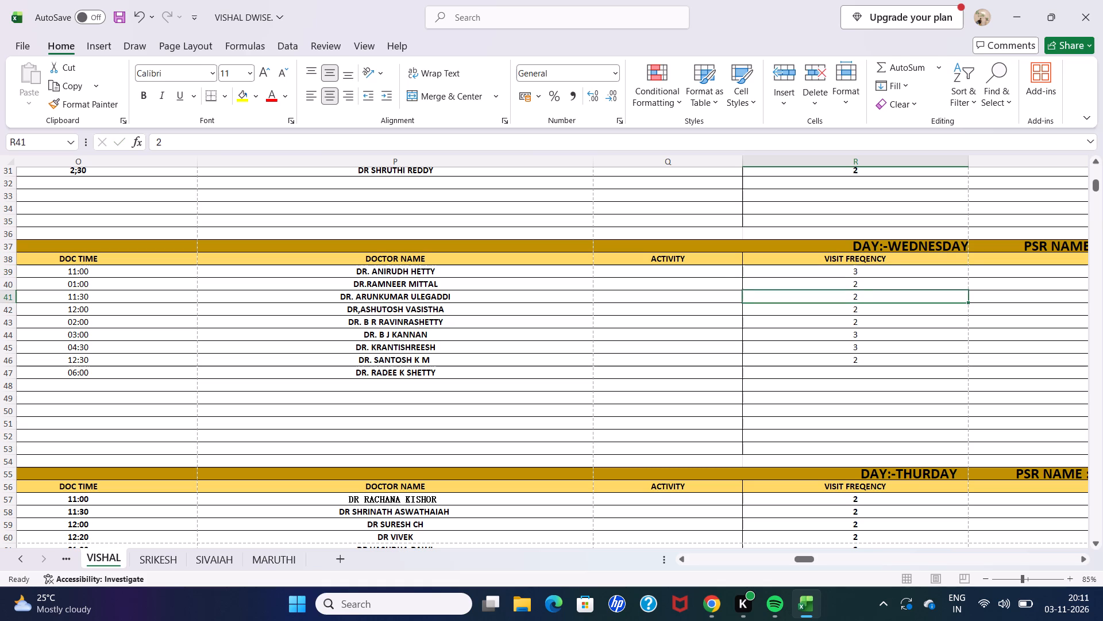
key("3")
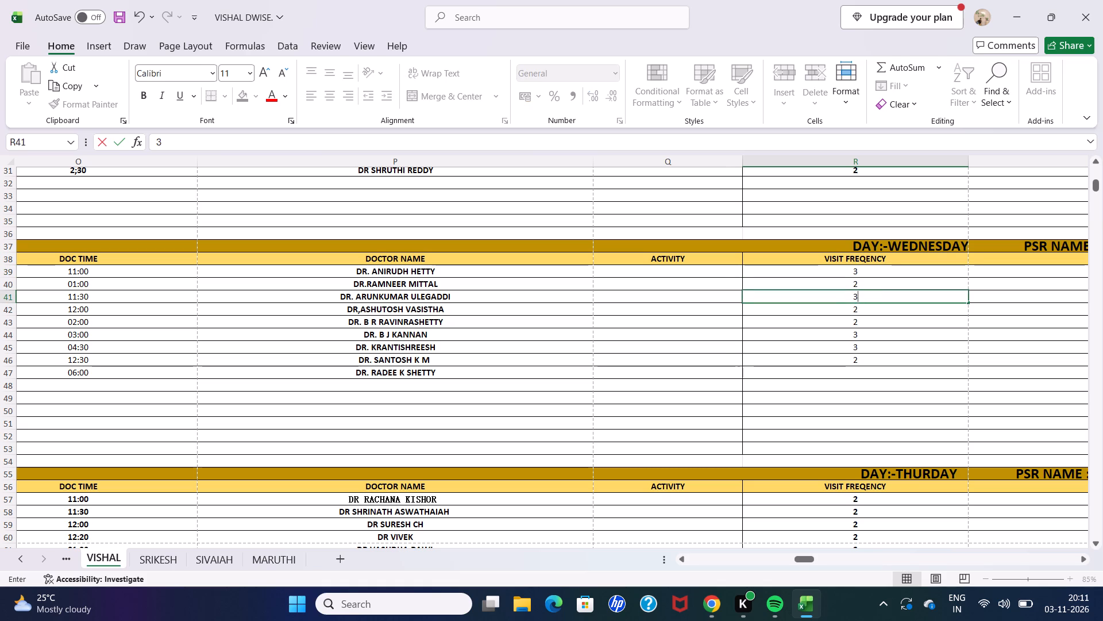
left_click(852, 310)
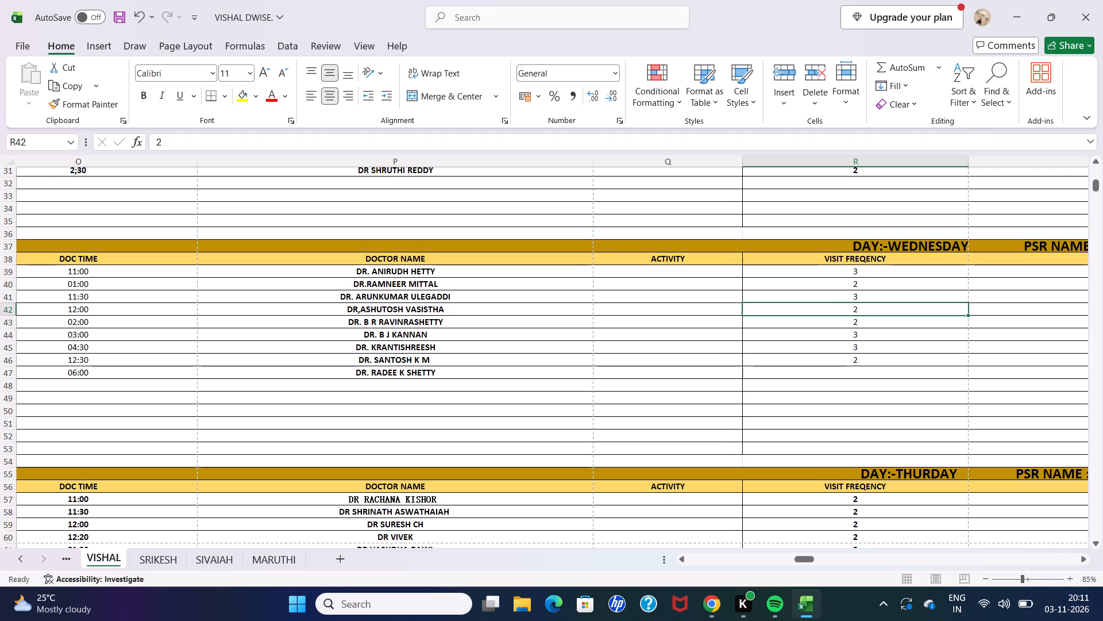
key("2")
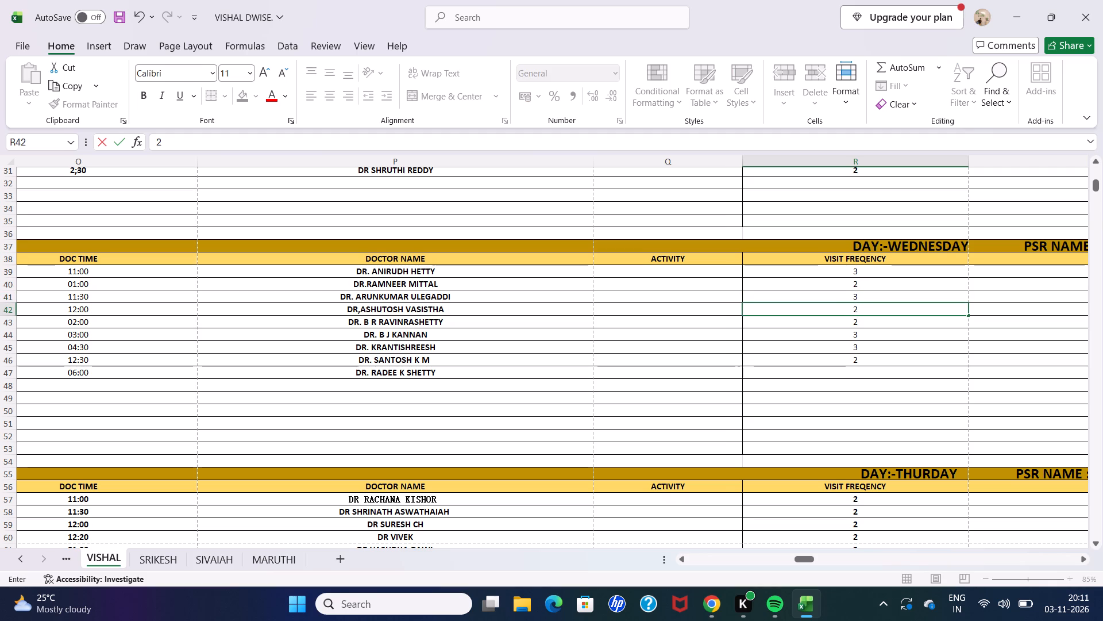
left_click(857, 323)
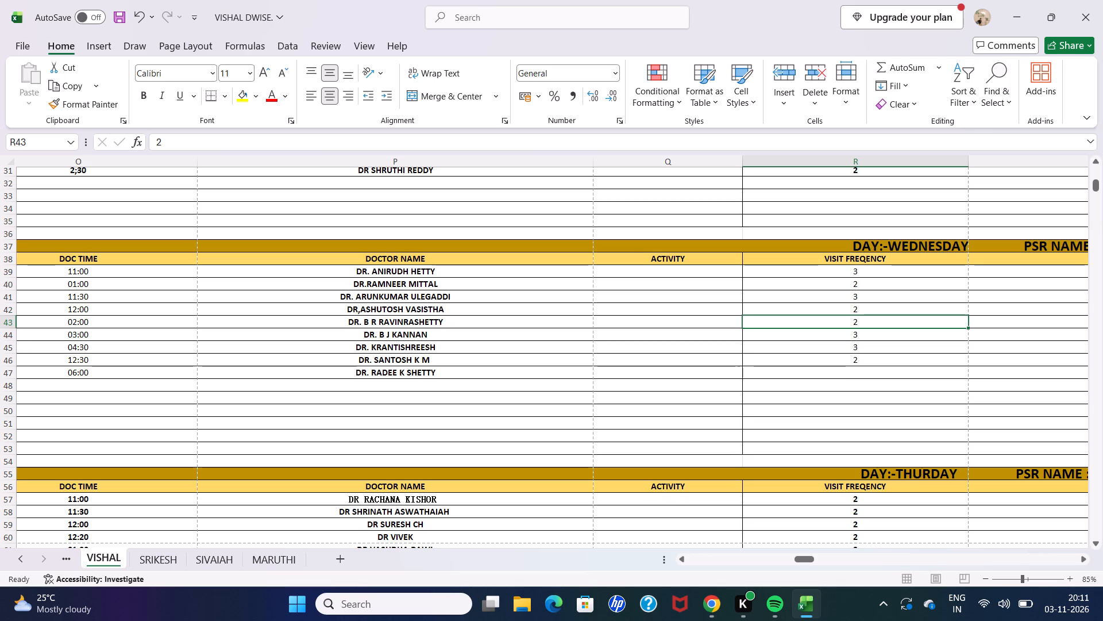
key("3")
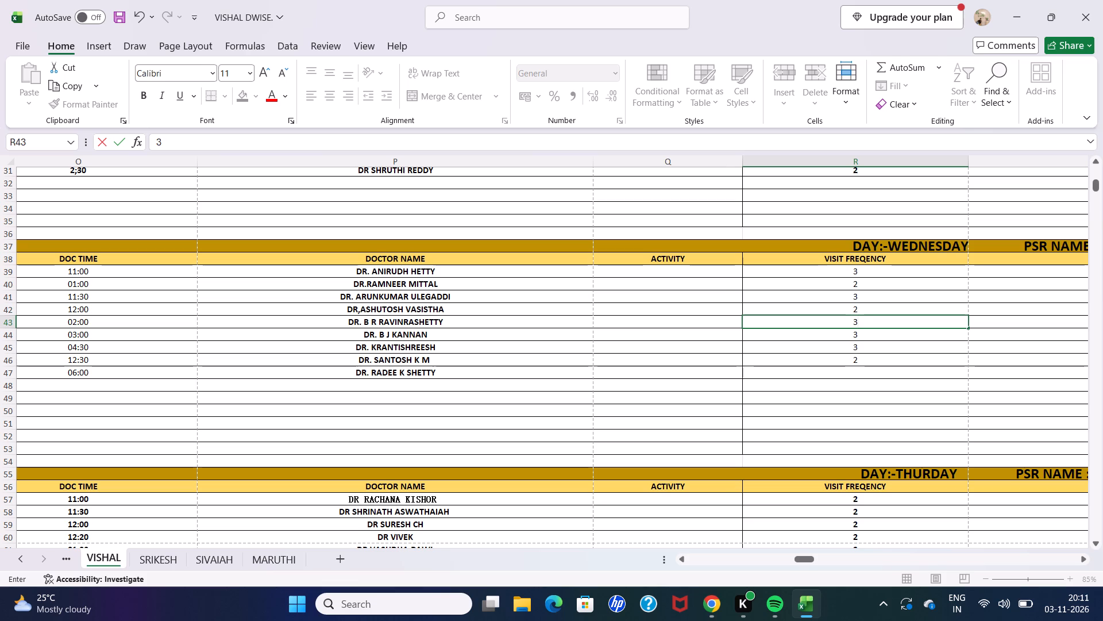
Set the visit frequency of the last doctor in the CHANDAPURA Wednesday table, R47, to 3.
left_click(854, 370)
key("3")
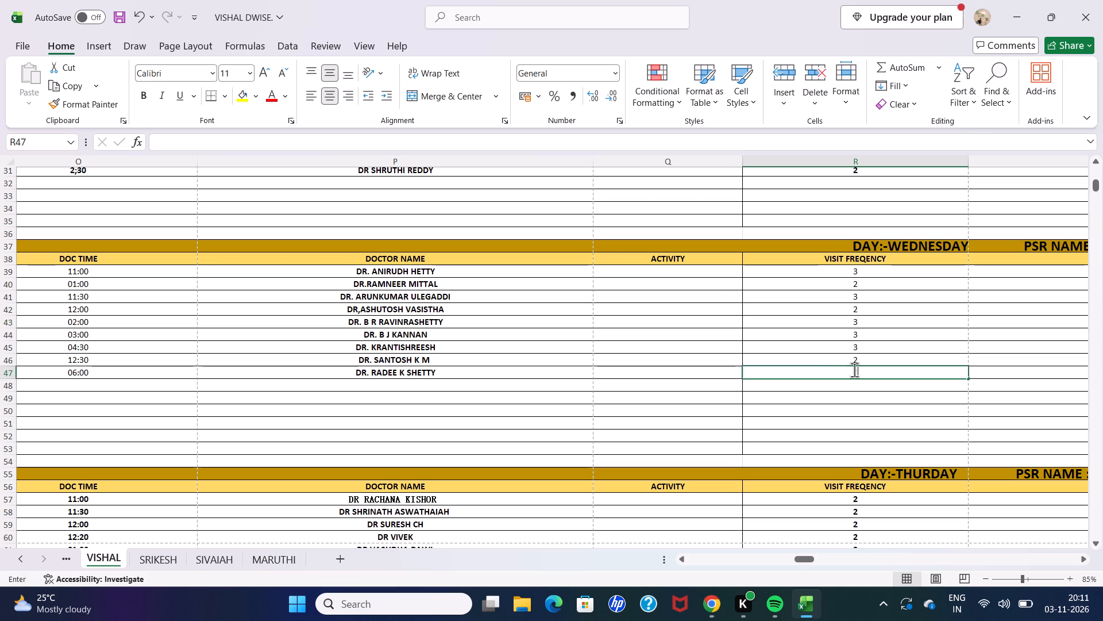
left_click(371, 372)
left_click(371, 372)
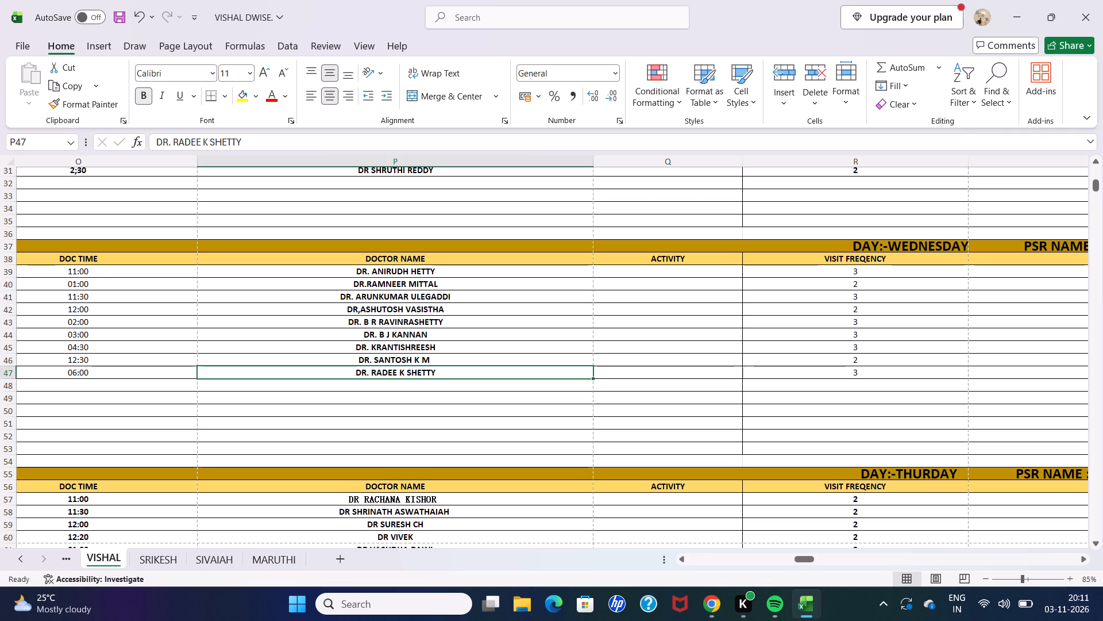
left_click(369, 369)
Set the speciality in the CHANDAPURA Wednesday table to ENDO in S39 and to CARDIO in S40 and S41.
scroll(736, 363, "left", 4)
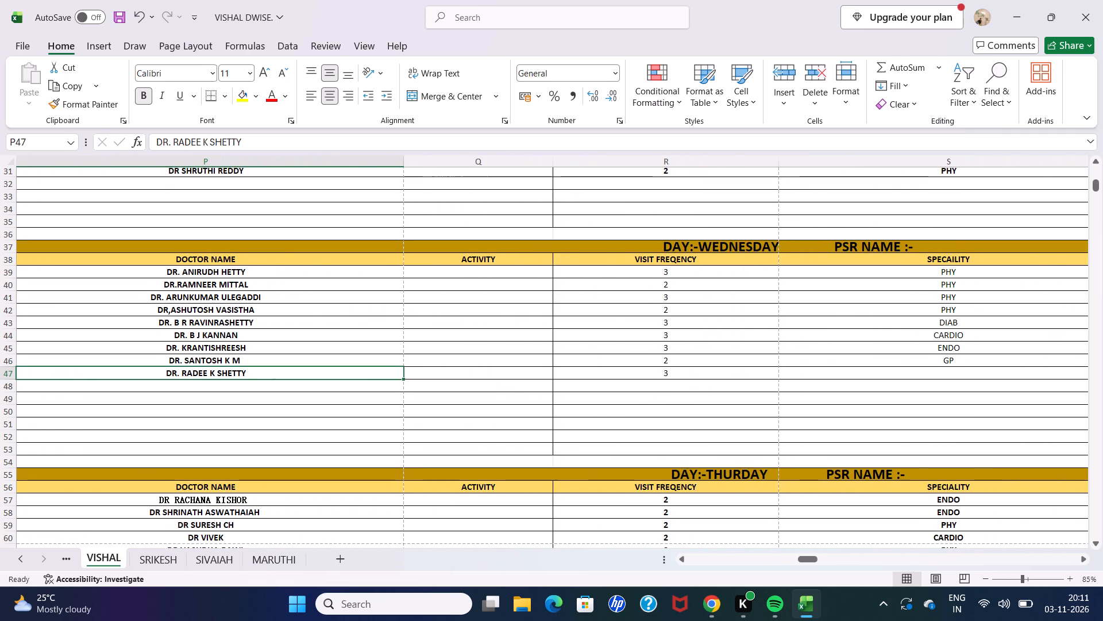
left_click(952, 273)
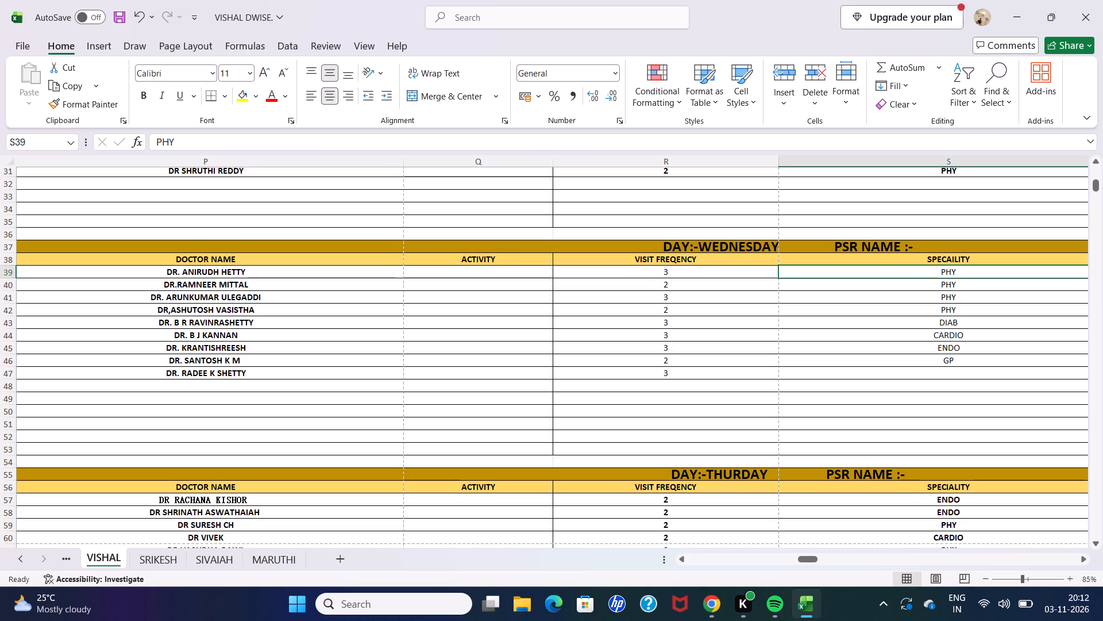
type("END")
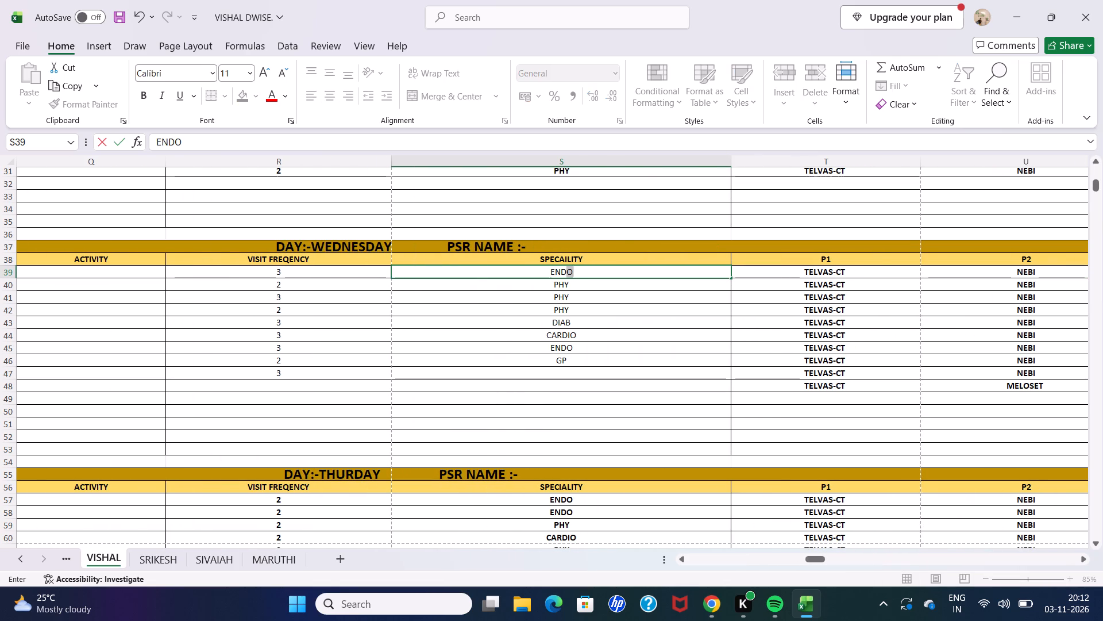
scroll(758, 324, "right", 4)
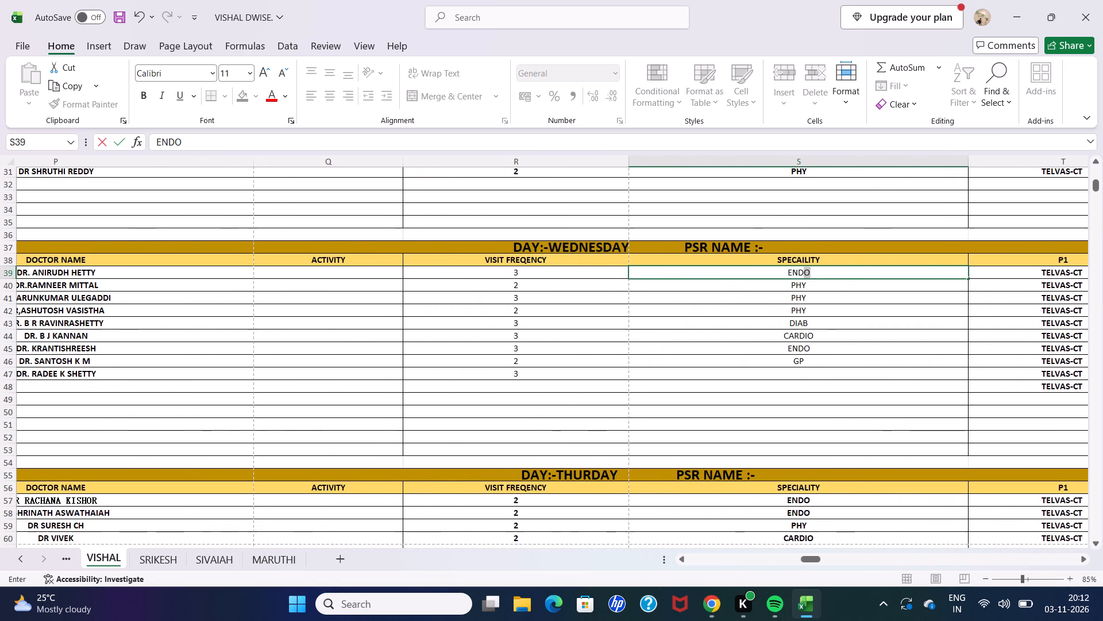
scroll(758, 324, "right", 1)
left_click(854, 287)
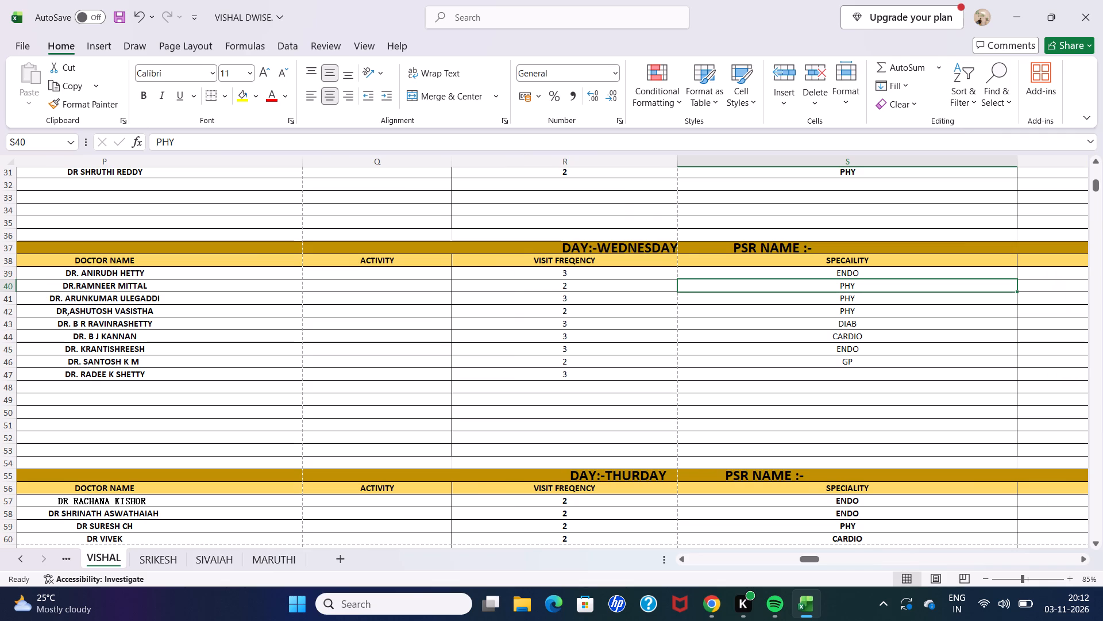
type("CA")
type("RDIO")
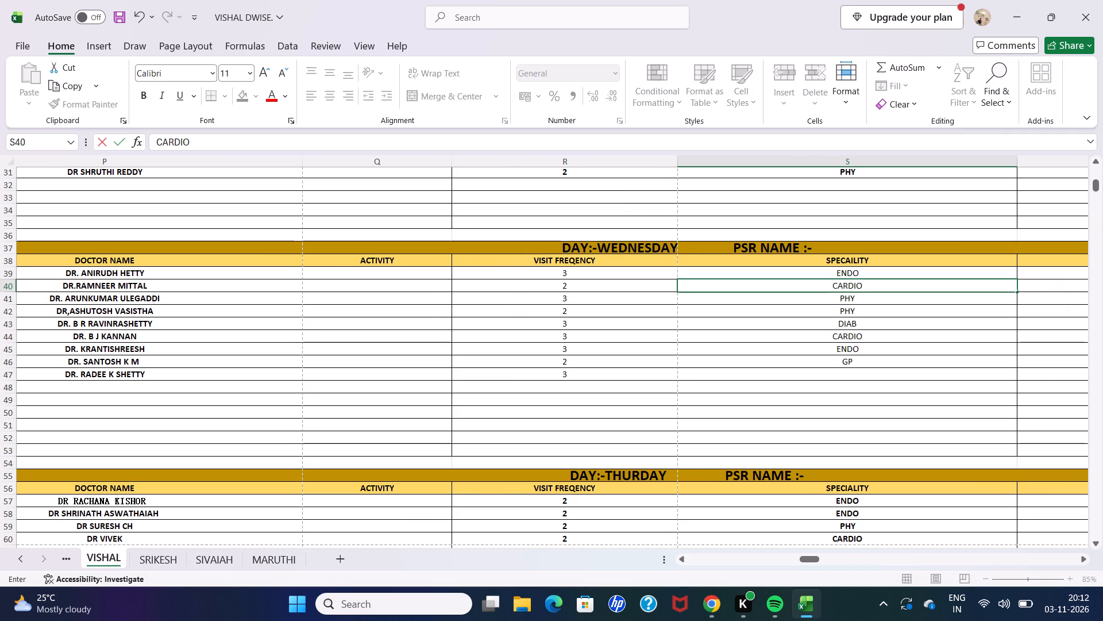
left_click(854, 297)
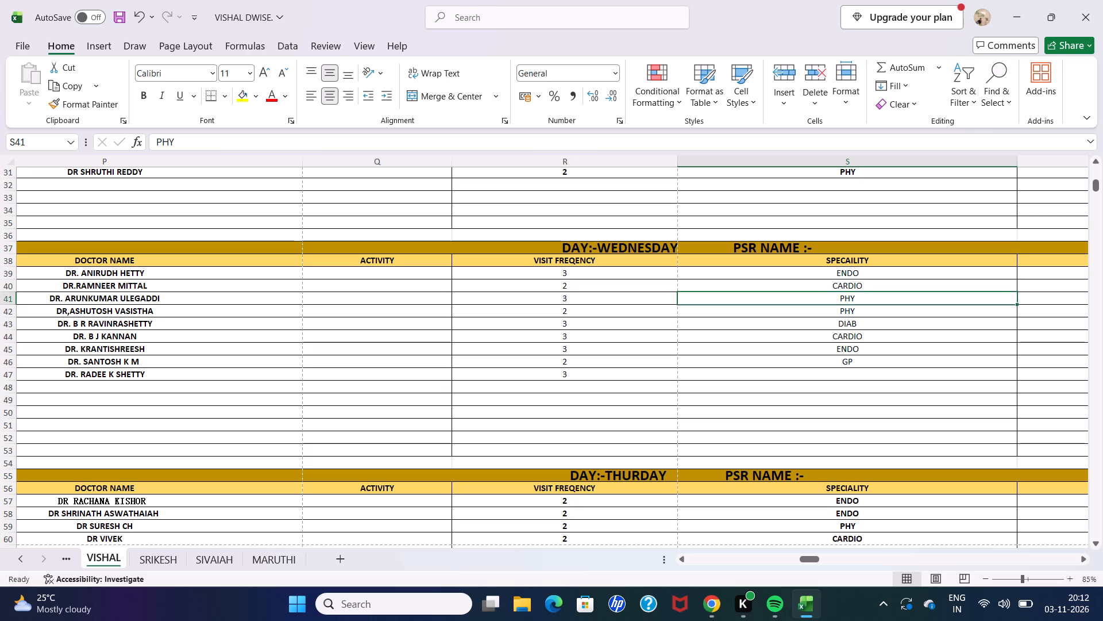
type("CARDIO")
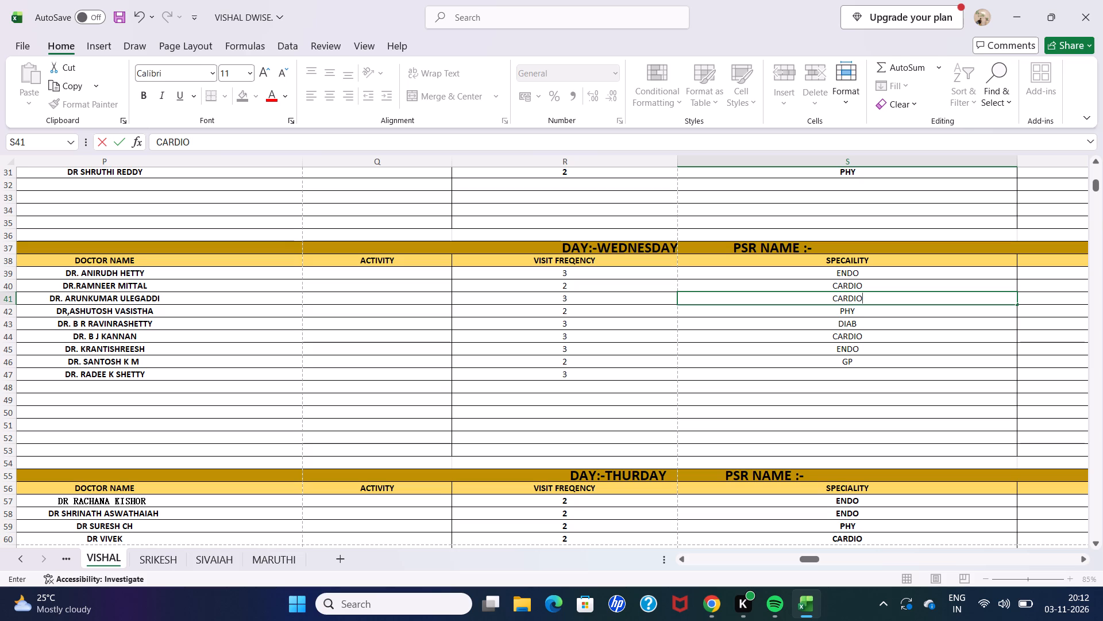
Set the speciality in the CHANDAPURA Wednesday table to CARDIO in S43 and S47, and to PHY in S46.
left_click(847, 324)
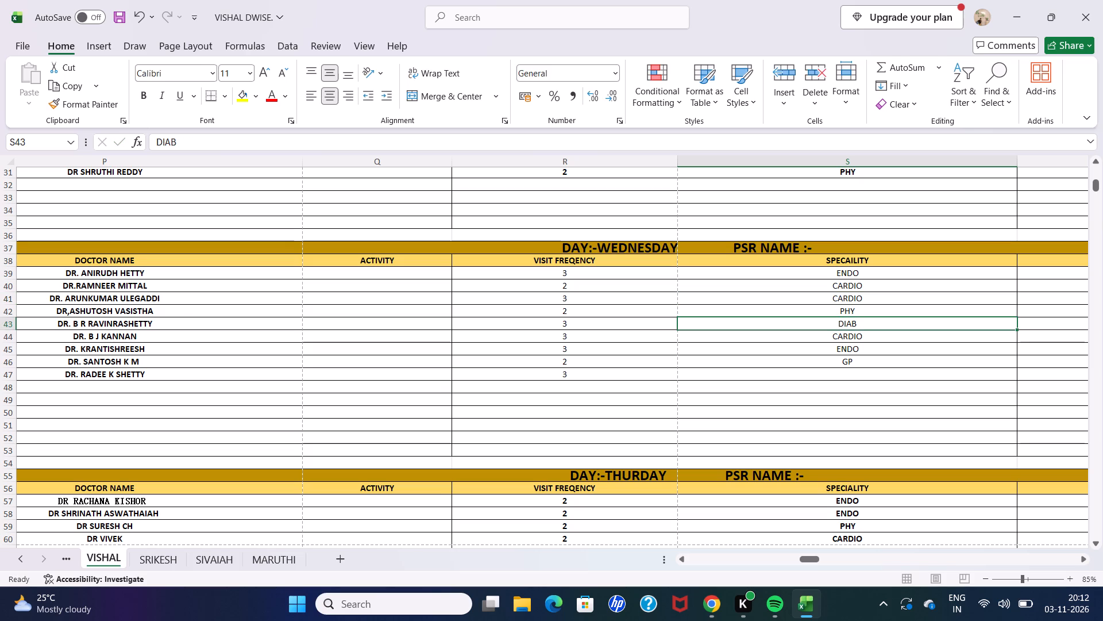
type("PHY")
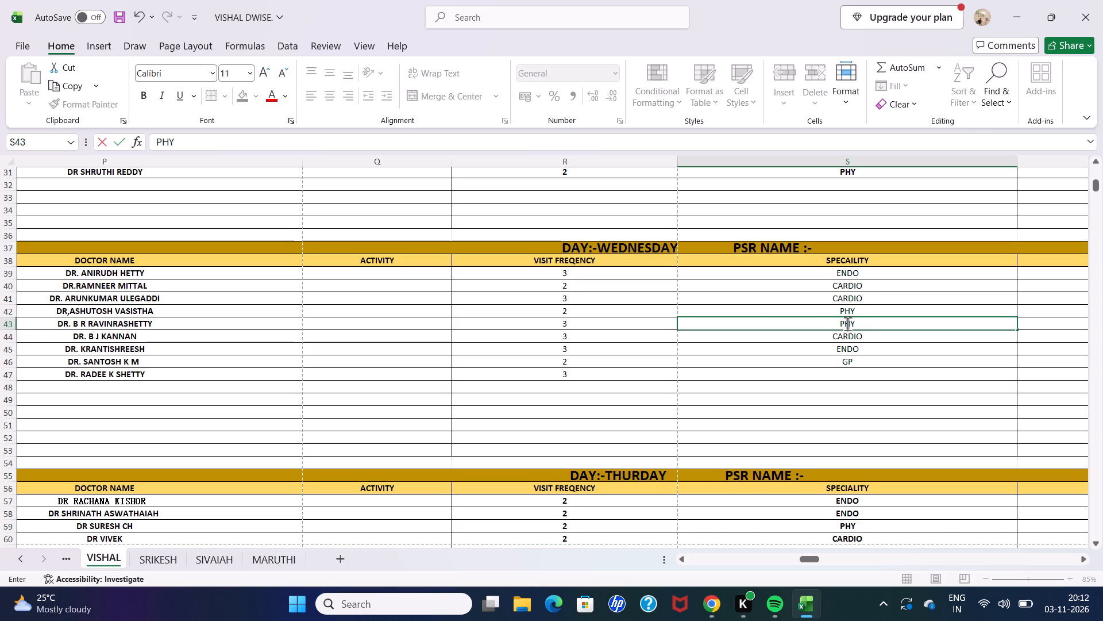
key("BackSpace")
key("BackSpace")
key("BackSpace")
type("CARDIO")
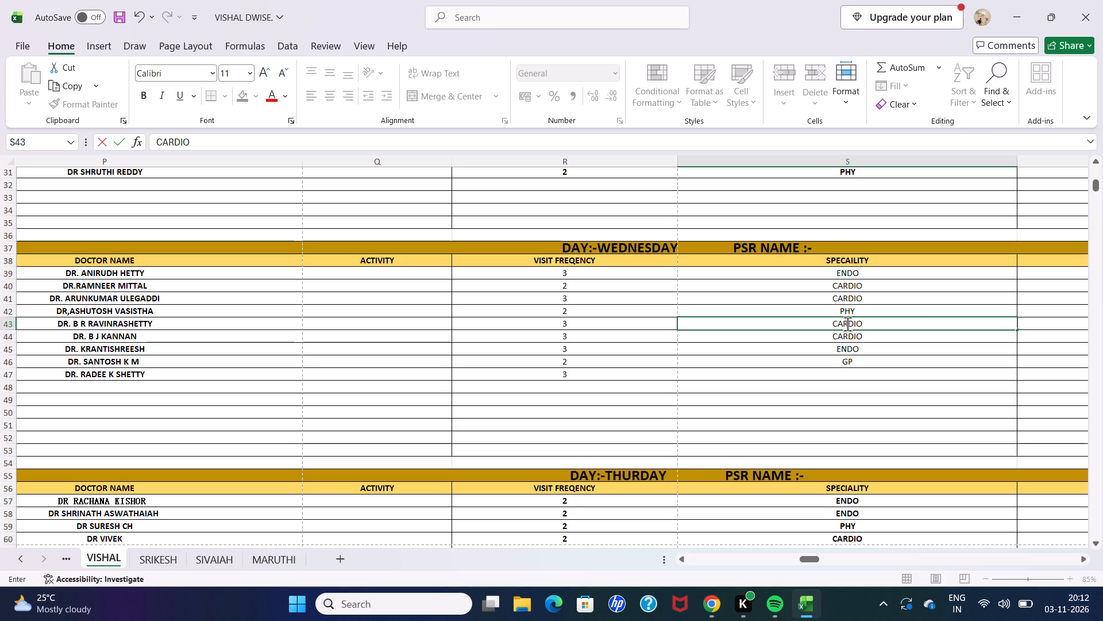
left_click(852, 364)
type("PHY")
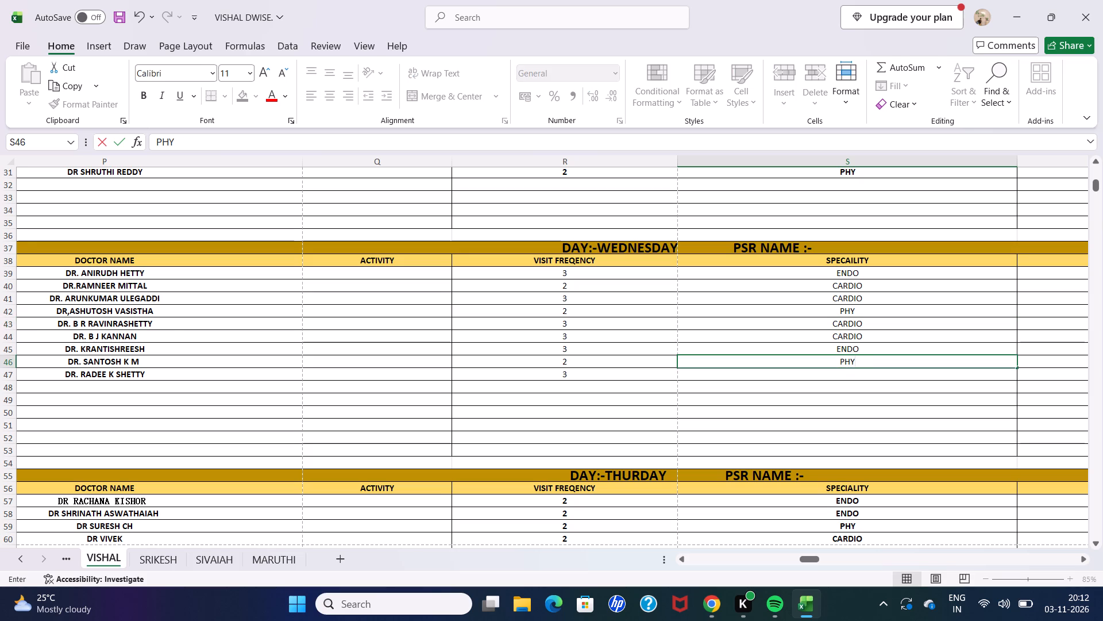
left_click(850, 375)
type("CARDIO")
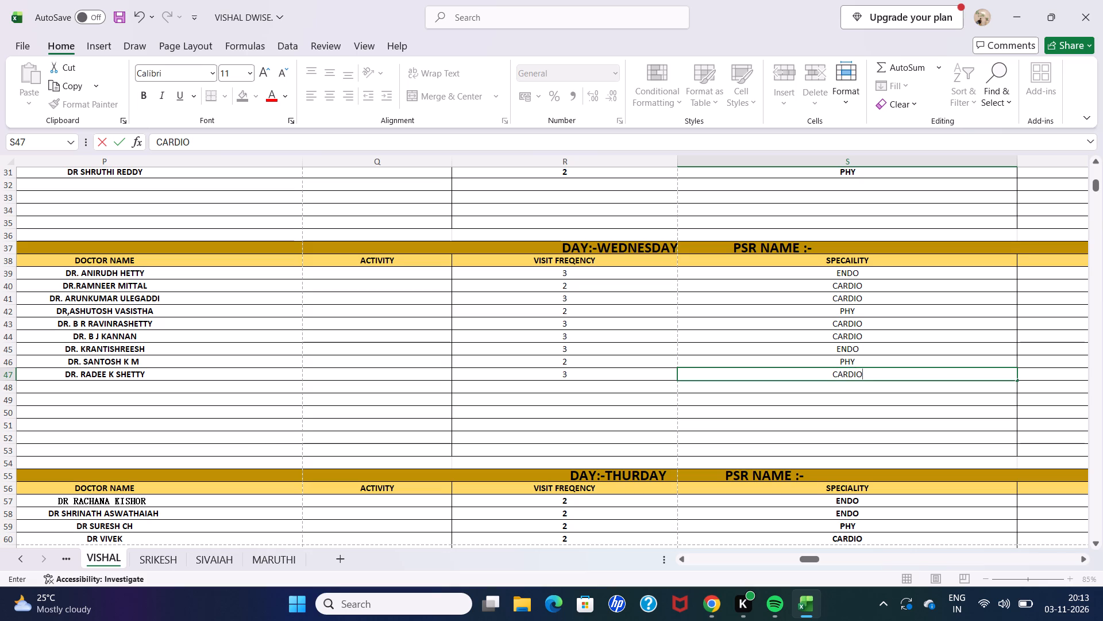
Copy the Wednesday visit frequencies and specialities in R39:S48 over those in the other CHANDAPURA Wednesday table, starting at AP39.
scroll(163, 329, "left", 1)
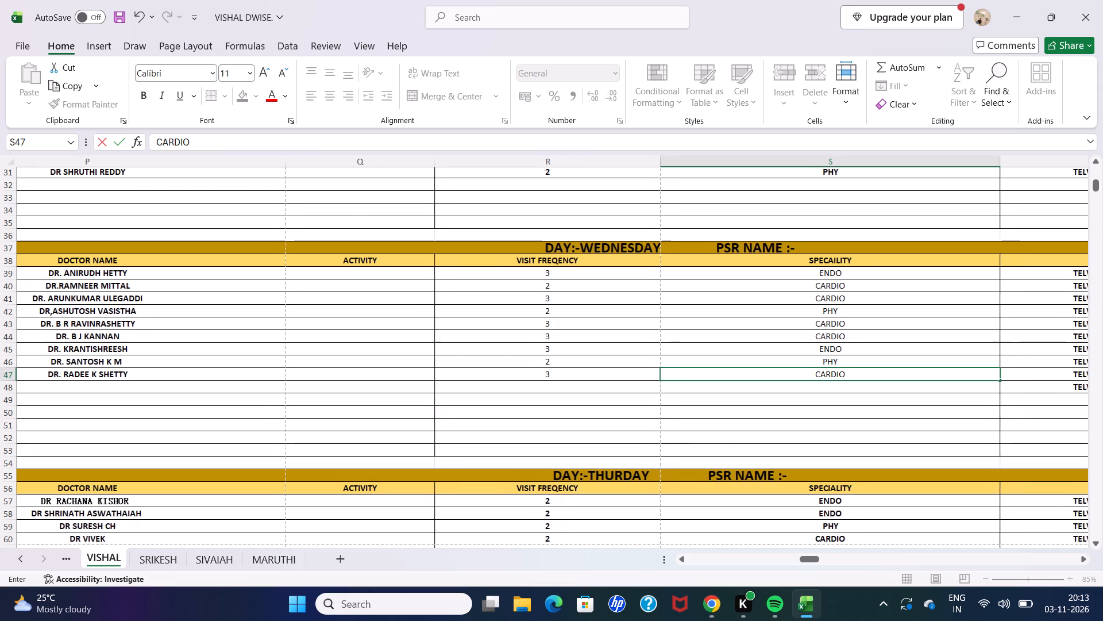
scroll(163, 329, "left", 4)
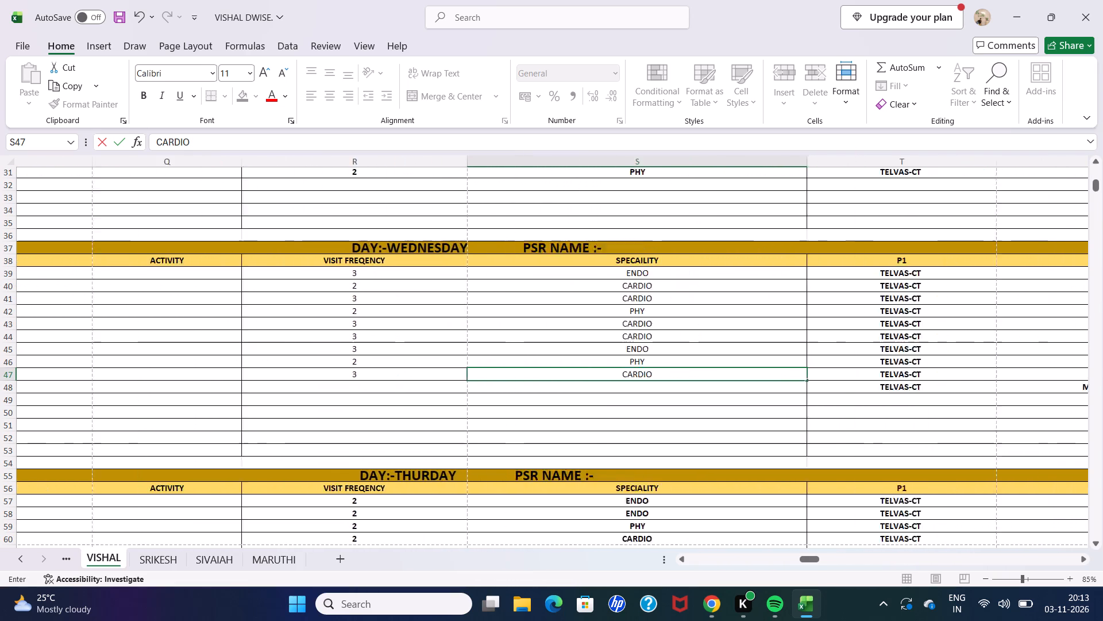
scroll(163, 329, "left", 2)
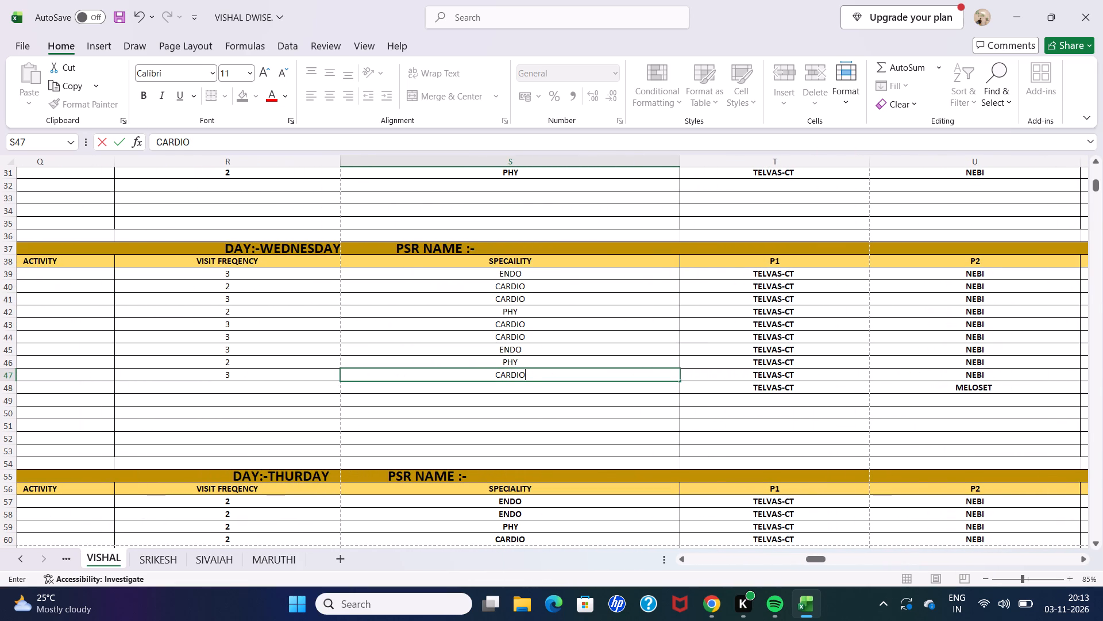
left_click(147, 281)
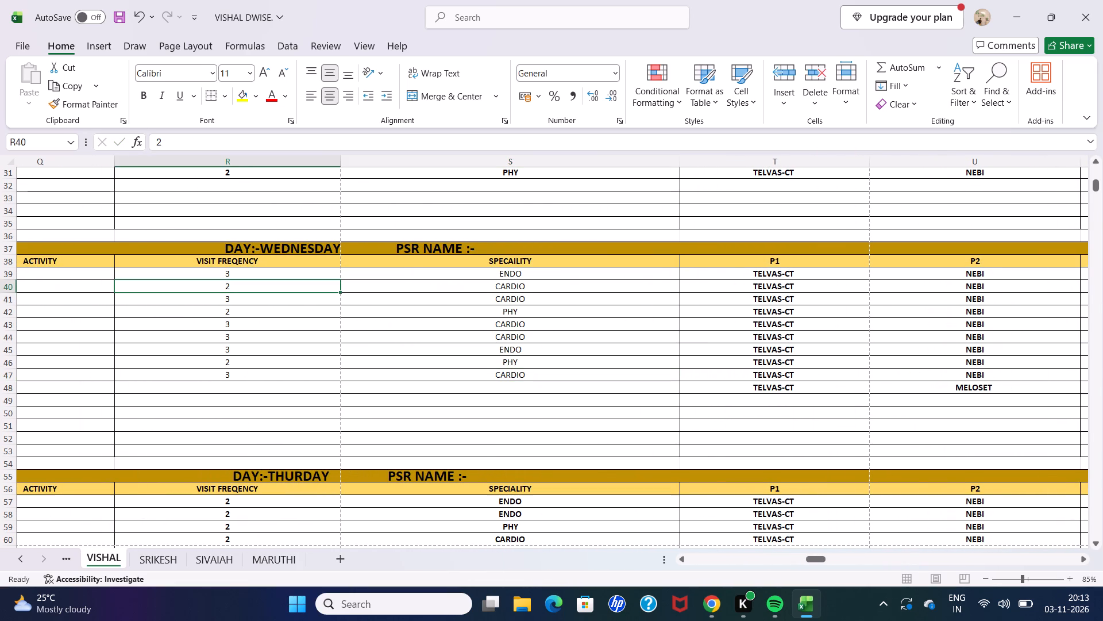
left_click(144, 275)
left_click_drag(144, 275, 477, 384)
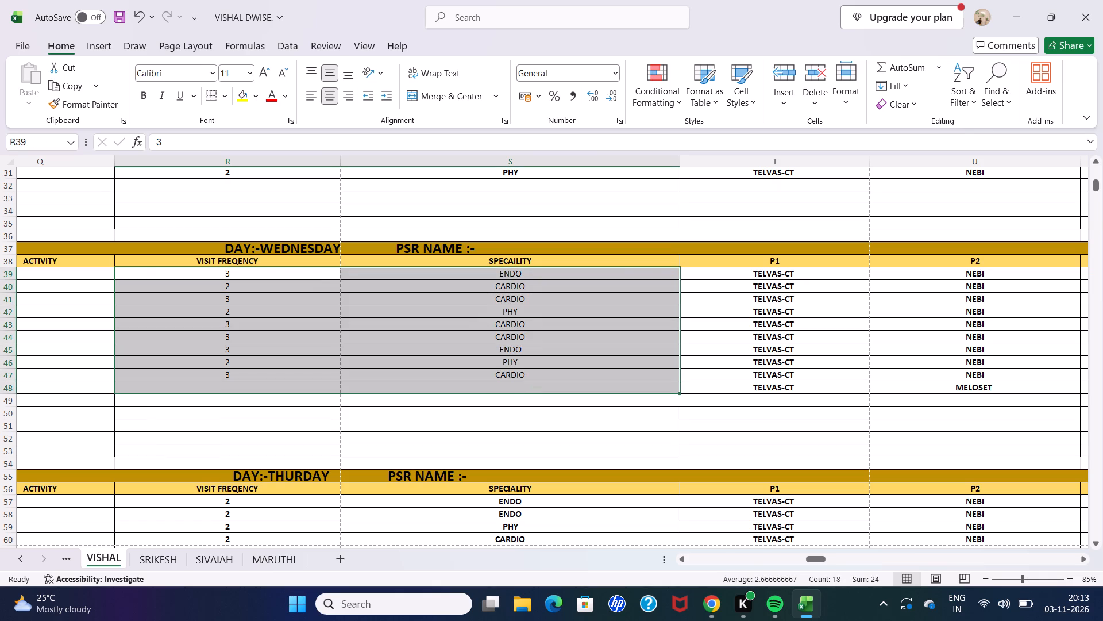
key("ctrl+c")
scroll(946, 412, "left", 5)
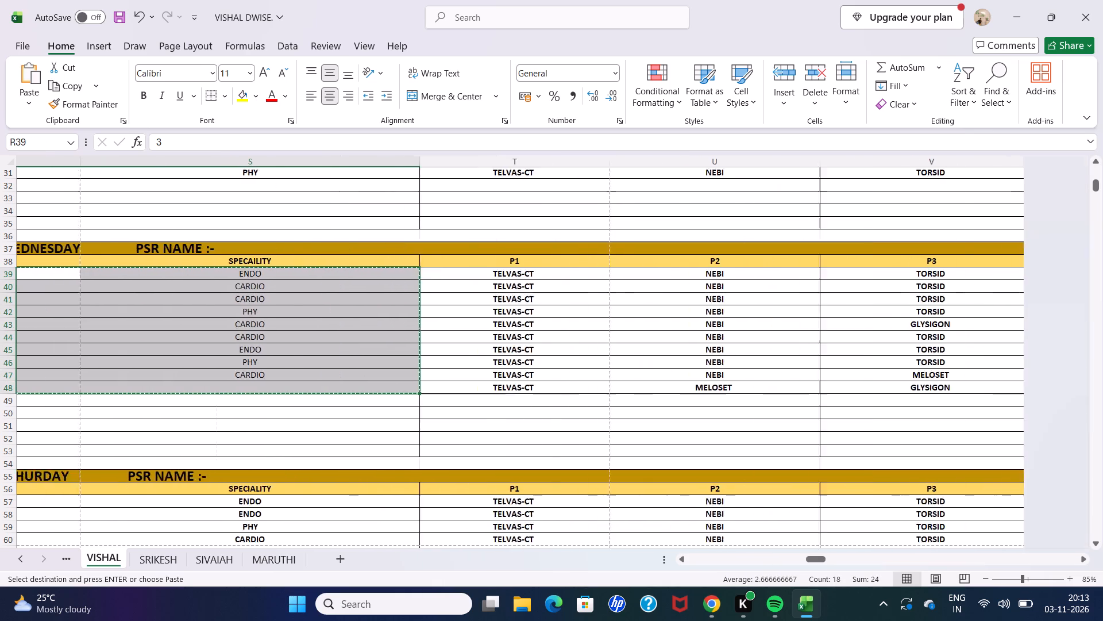
scroll(946, 412, "left", 14)
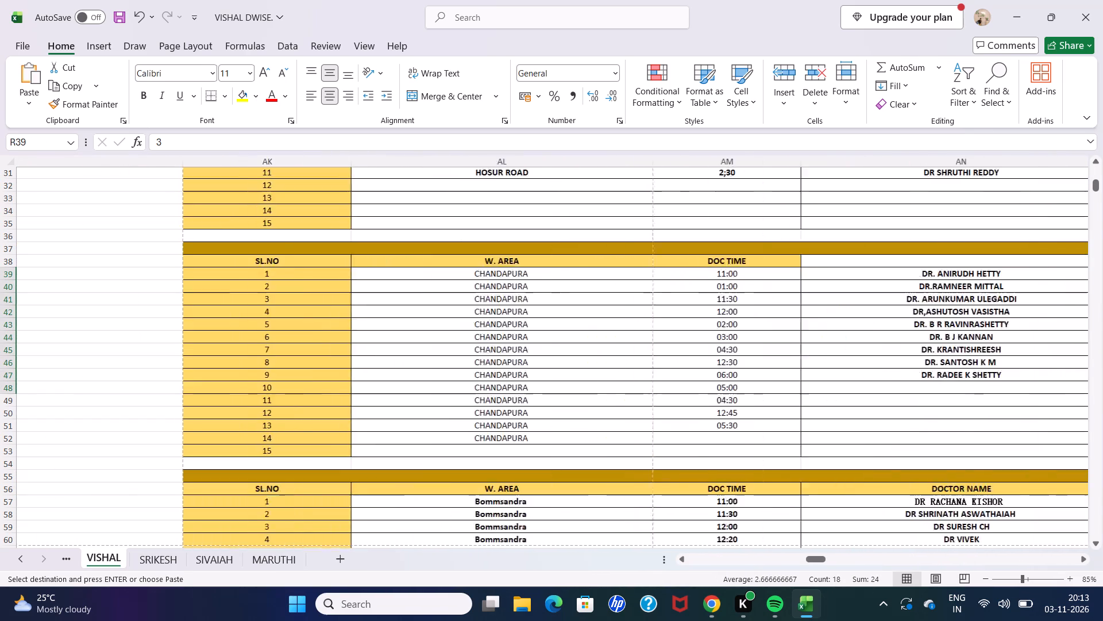
scroll(946, 412, "right", 2)
scroll(946, 412, "left", 4)
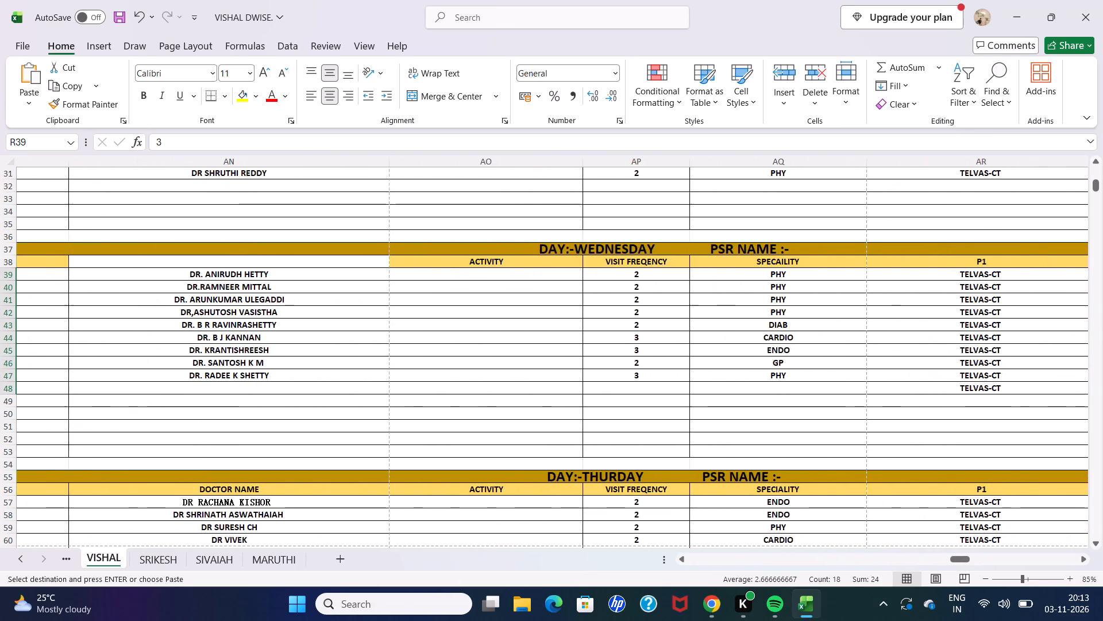
scroll(946, 412, "left", 1)
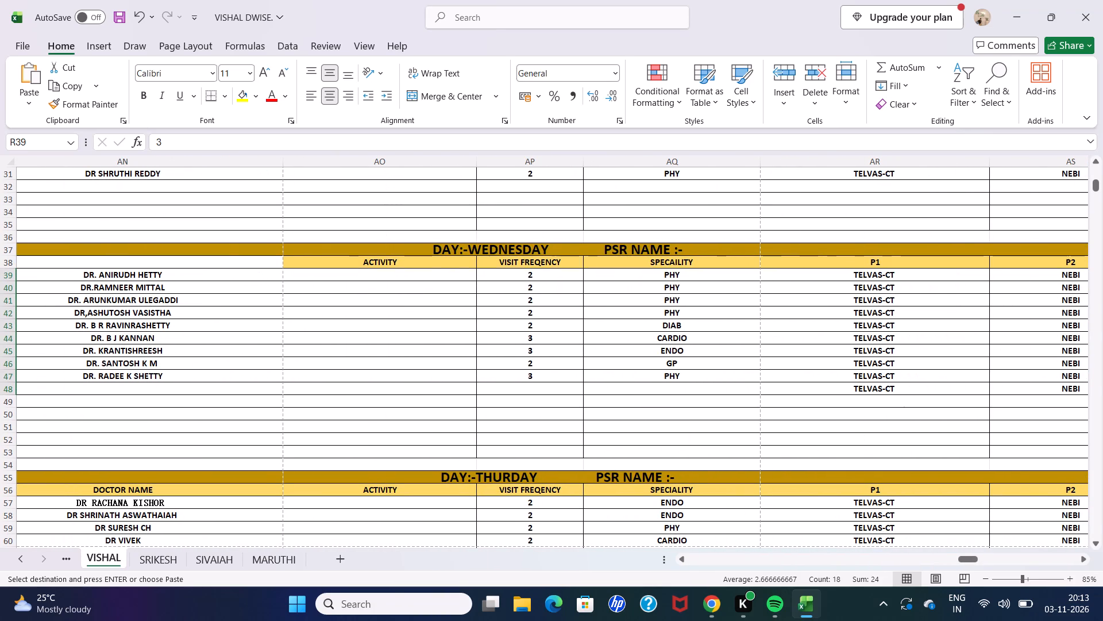
left_click(533, 274)
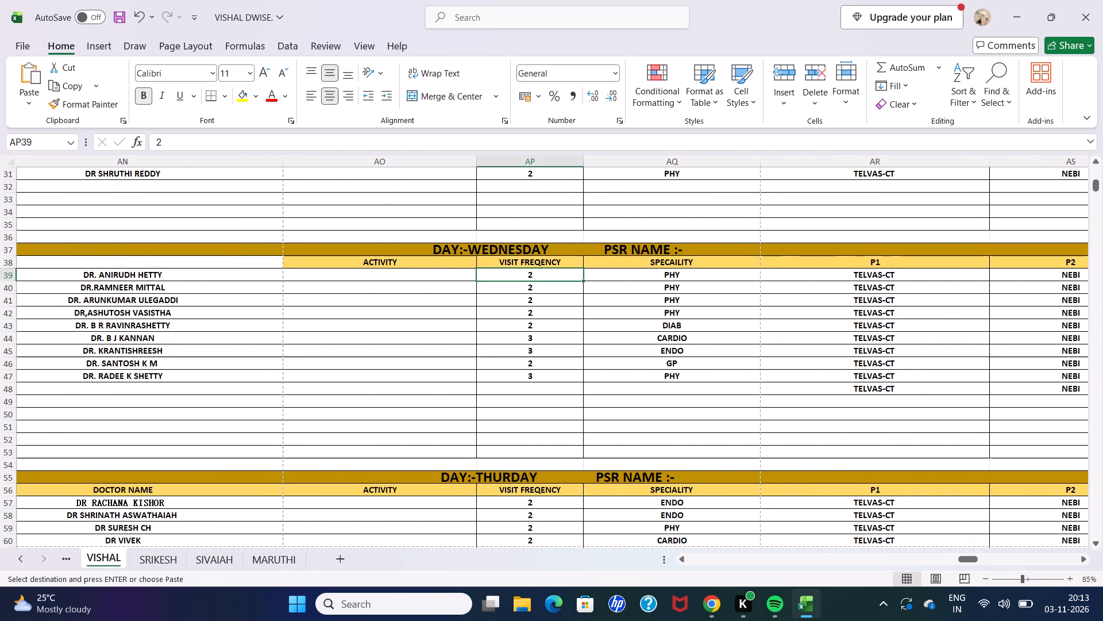
left_click_drag(533, 274, 678, 374)
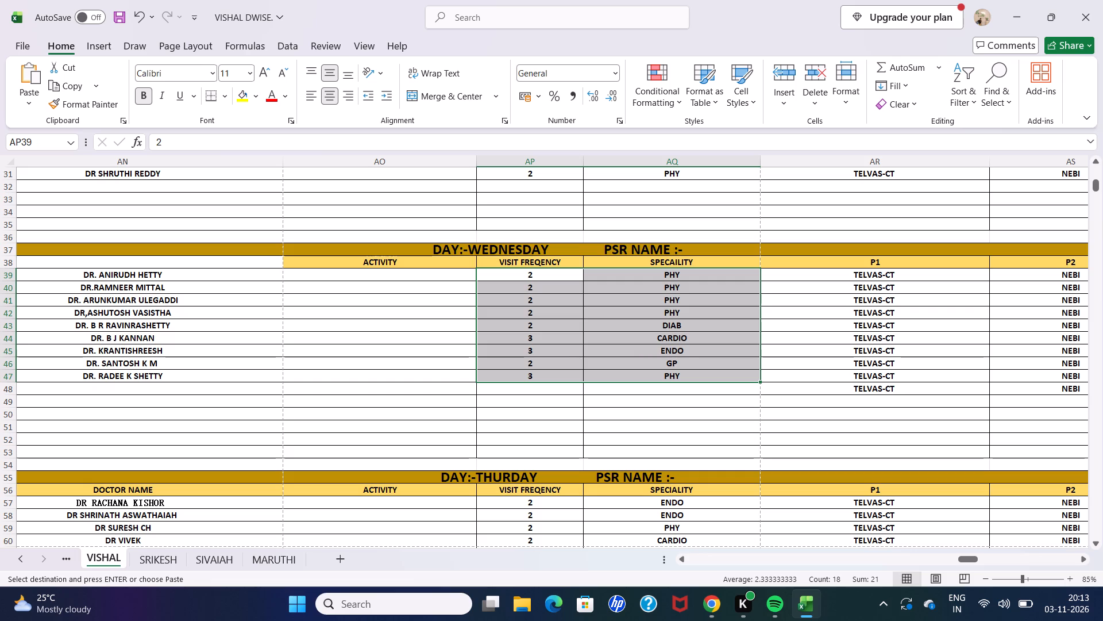
key("ctrl+v")
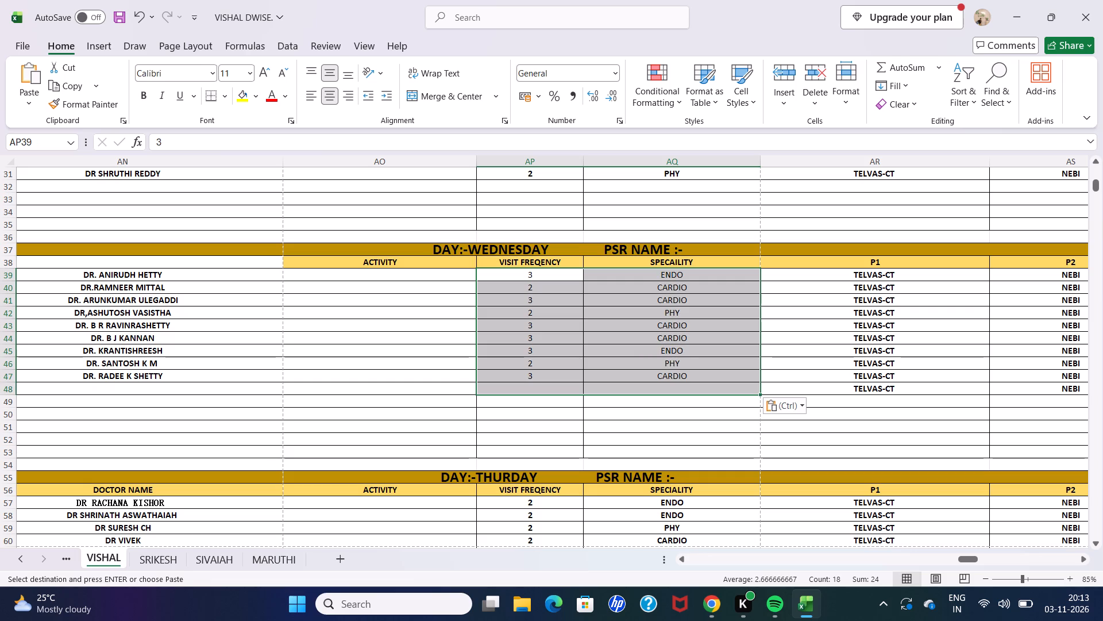
Save the workbook with the updated Wednesday visit frequencies and specialities.
left_click(115, 9)
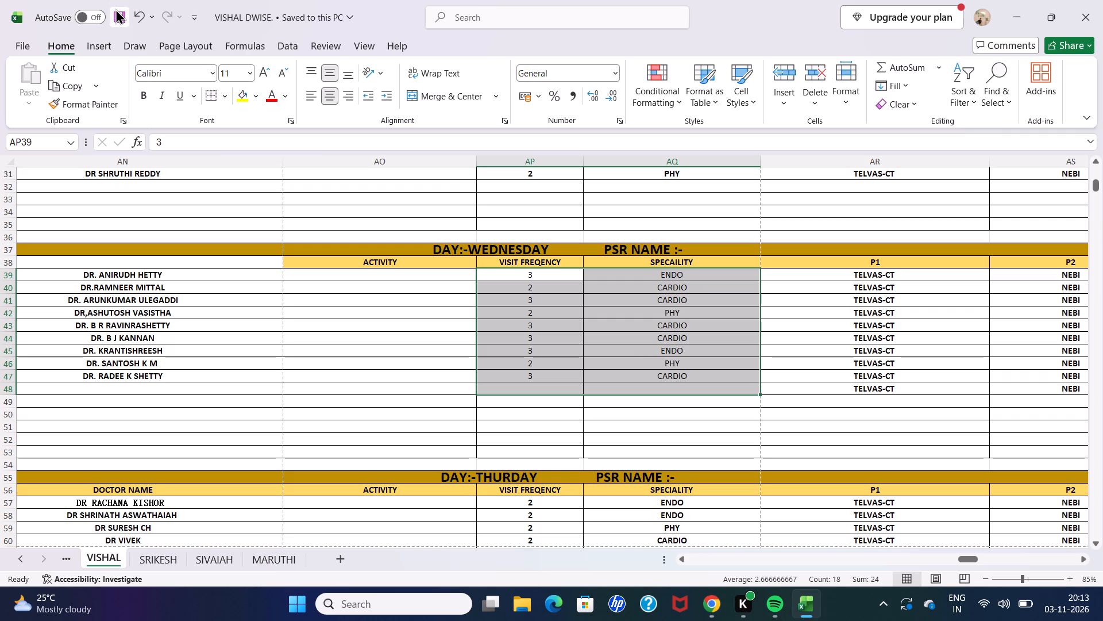
Clear the leftover P1, P2, P3 and chemist name entries in AR48 through AU48 of the Wednesday table.
scroll(115, 9, "left", 1)
scroll(271, 278, "left", 1)
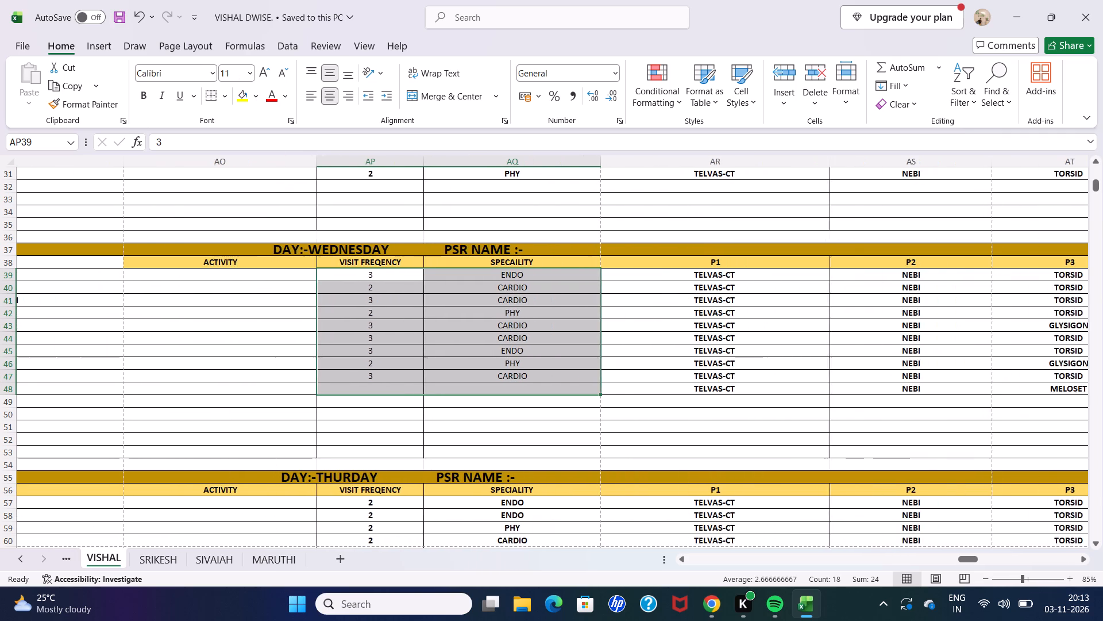
scroll(271, 278, "left", 3)
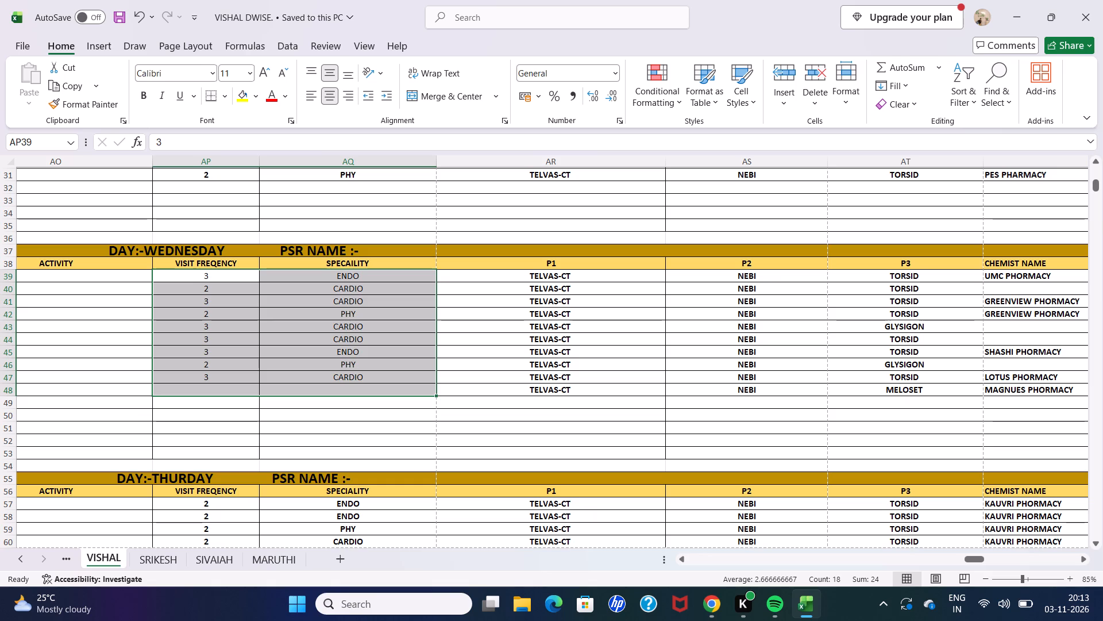
left_click(593, 386)
key("BackSpace")
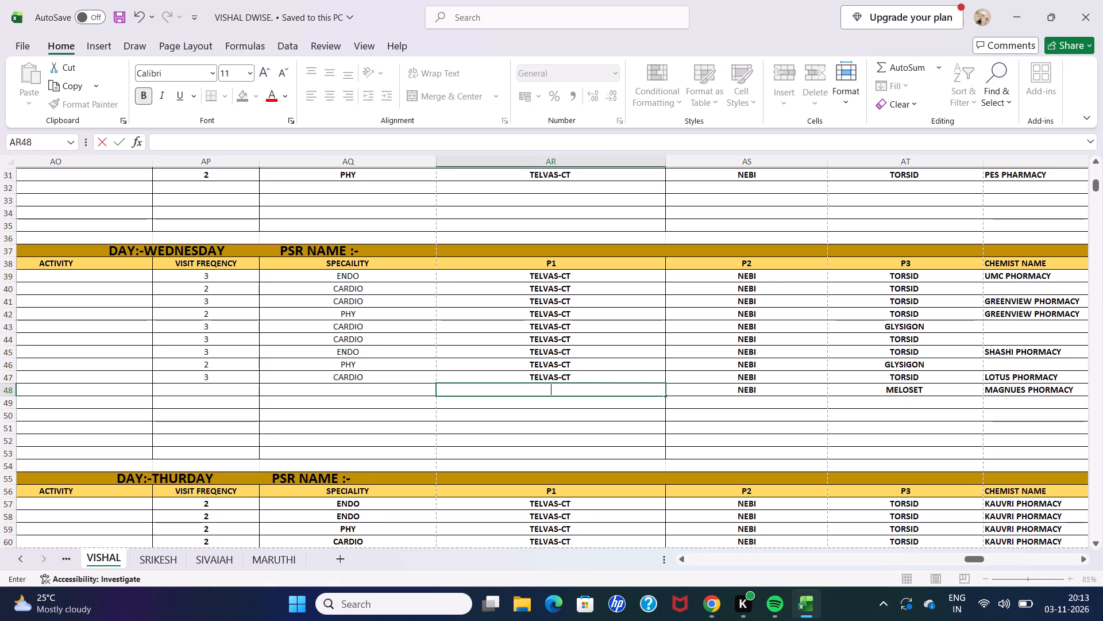
left_click(797, 394)
key("BackSpace")
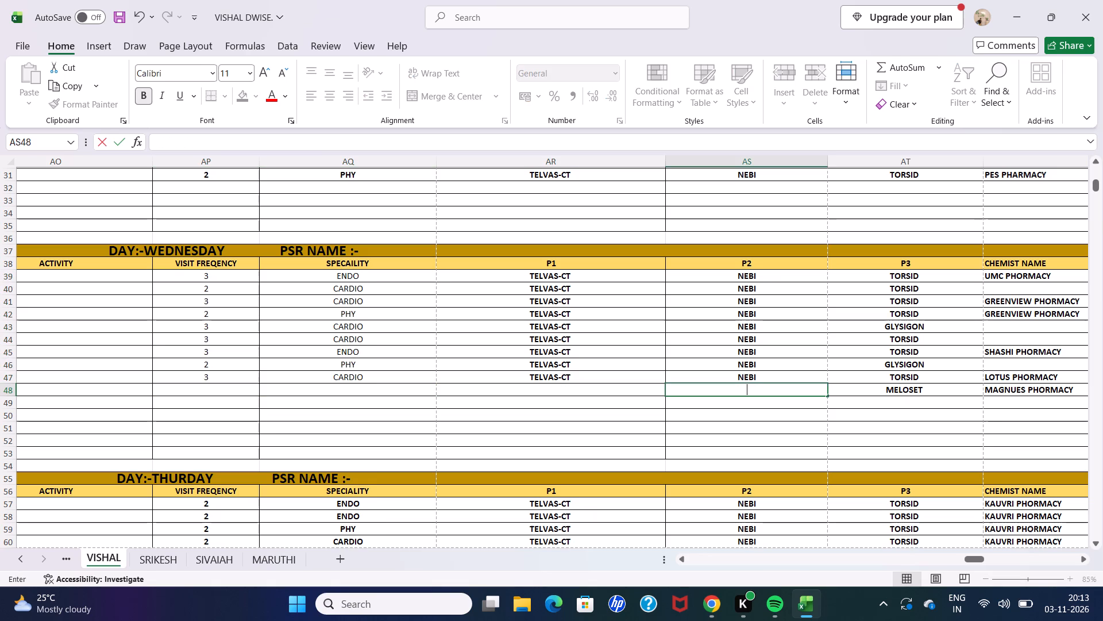
left_click(931, 390)
key("BackSpace")
left_click(1041, 393)
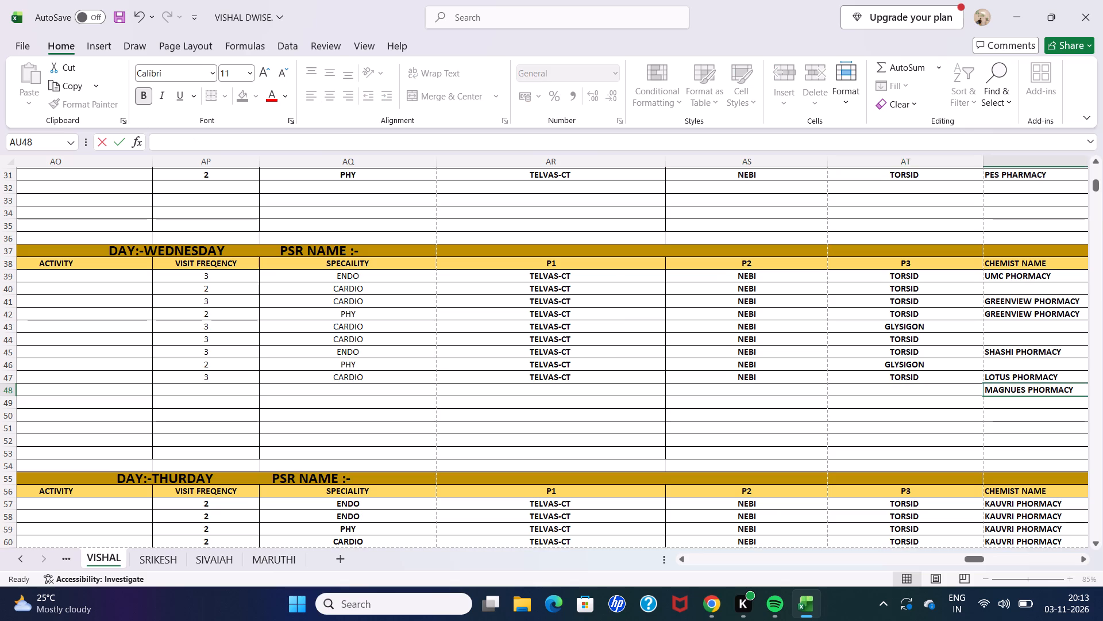
key("BackSpace")
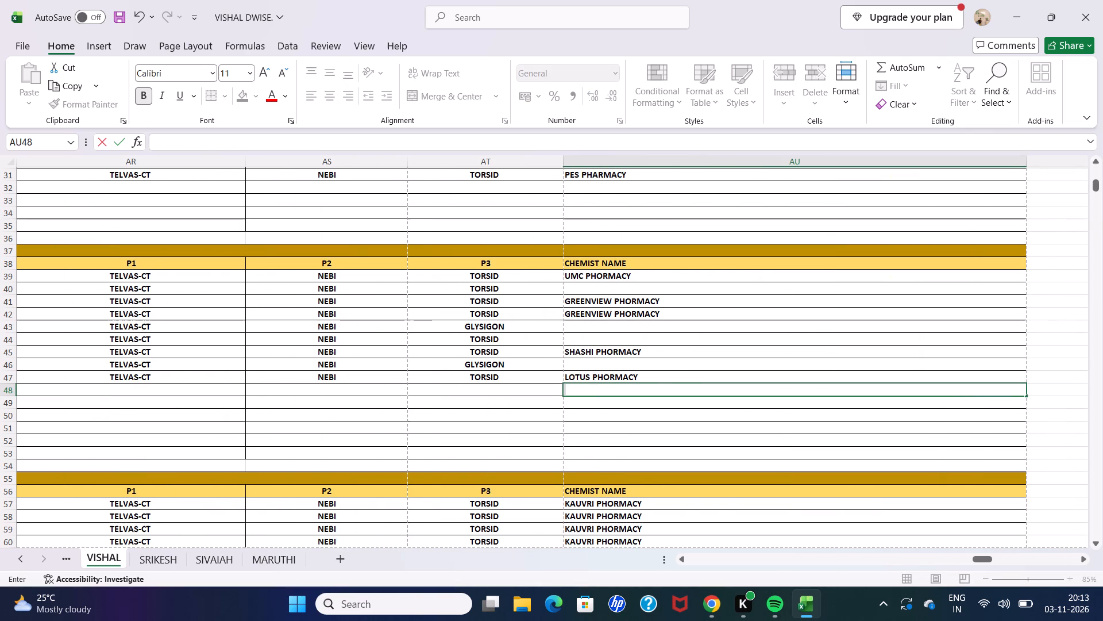
Save the workbook with the leftover Wednesday entries in row 48 cleared.
left_click(116, 16)
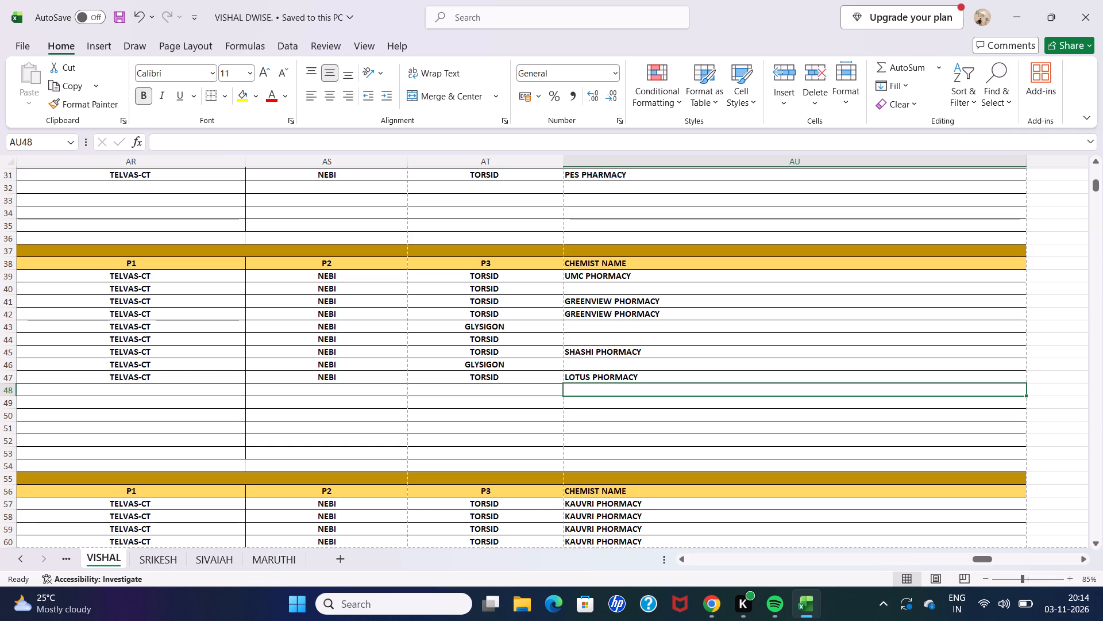
Clear the stray letter S from the area cell B15 below the St John's rows in the first Monday table.
scroll(333, 366, "right", 3)
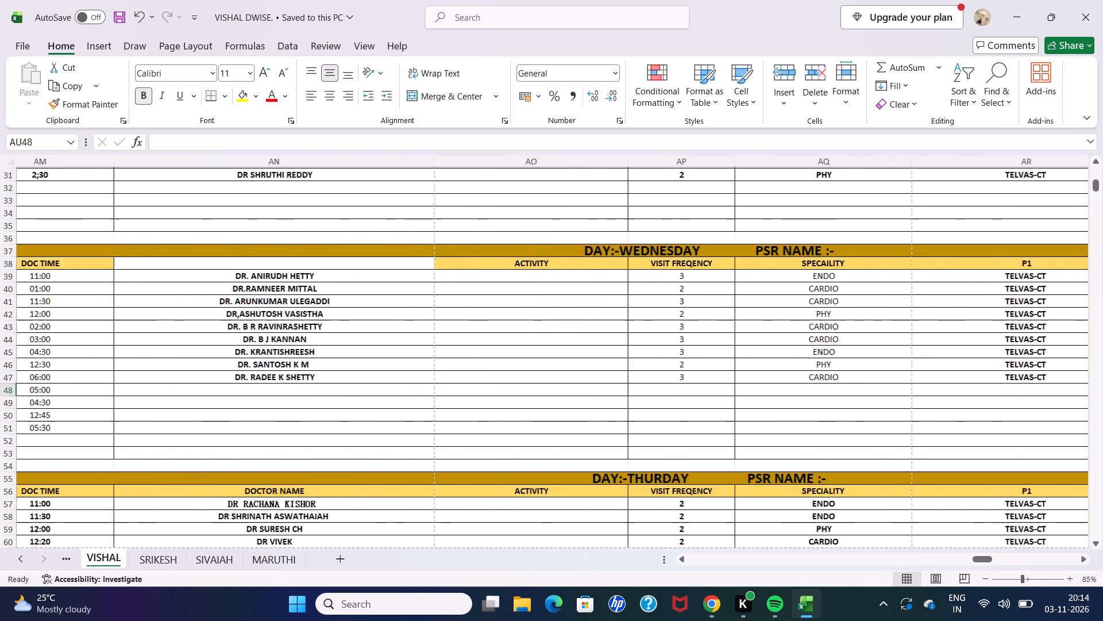
scroll(333, 366, "right", 13)
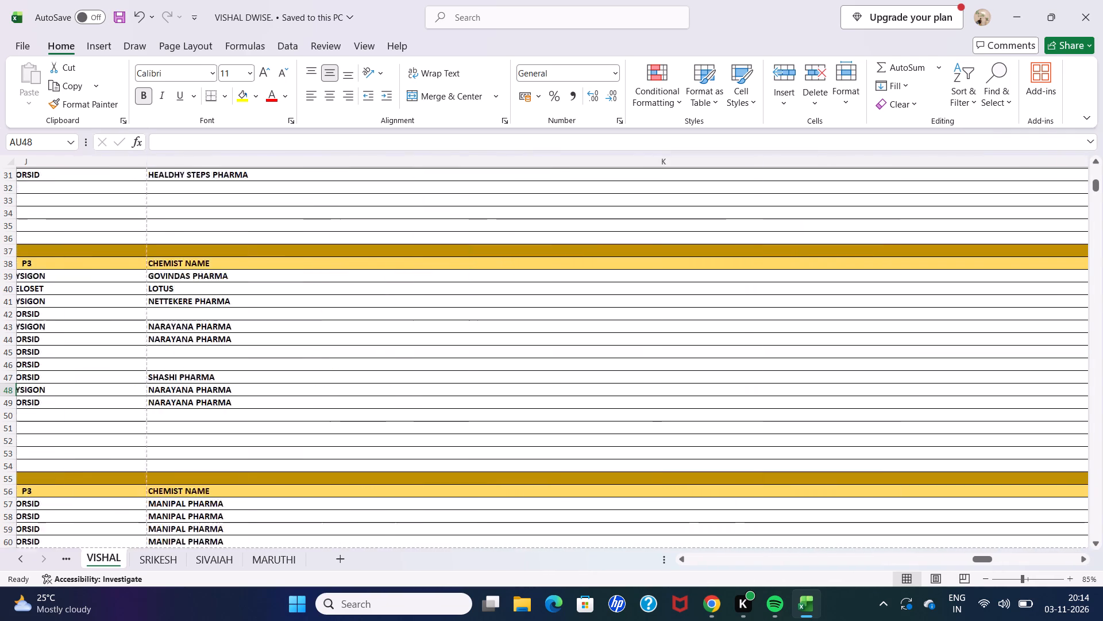
scroll(333, 366, "right", 9)
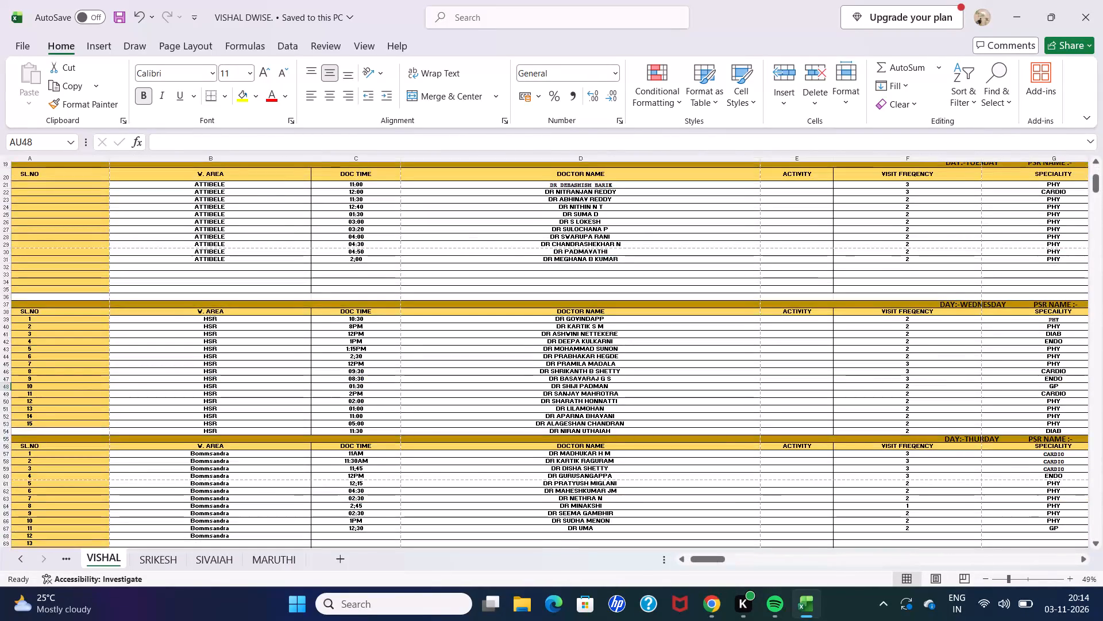
scroll(329, 251, "up", 2)
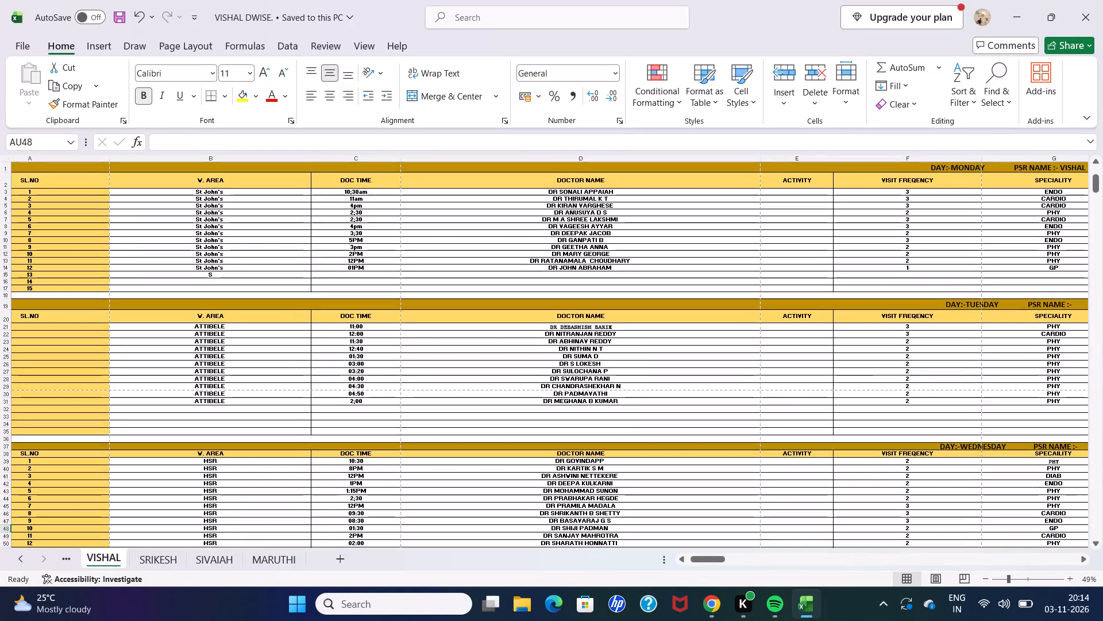
left_click(234, 274)
key("BackSpace")
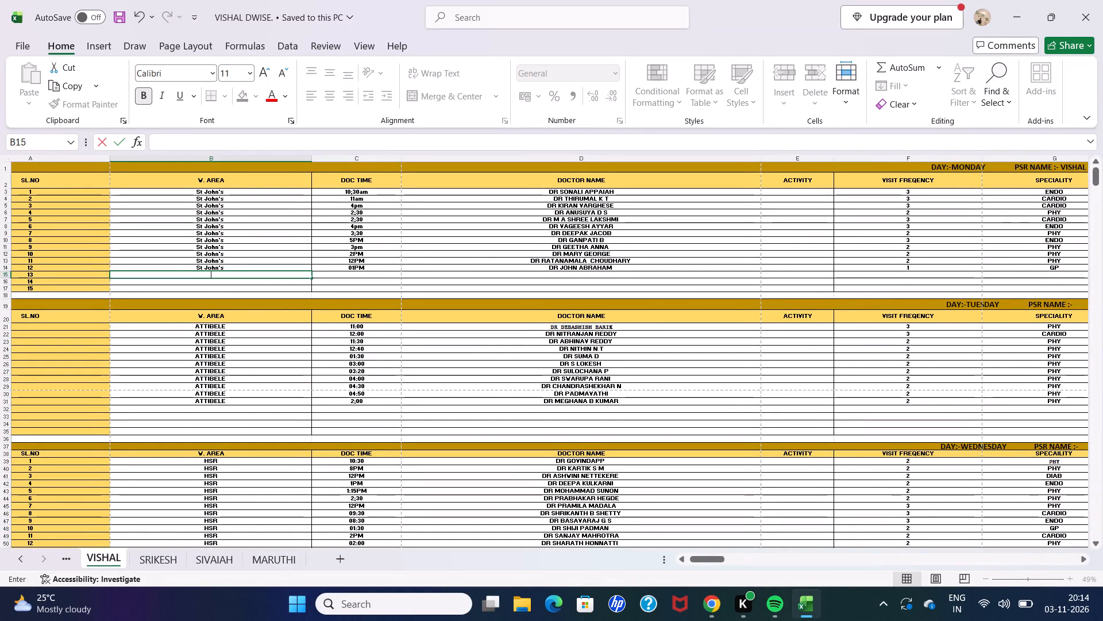
Review the day-wise tables from Monday to Saturday in both the first and second table sets for leftover entries.
scroll(227, 312, "down", 3)
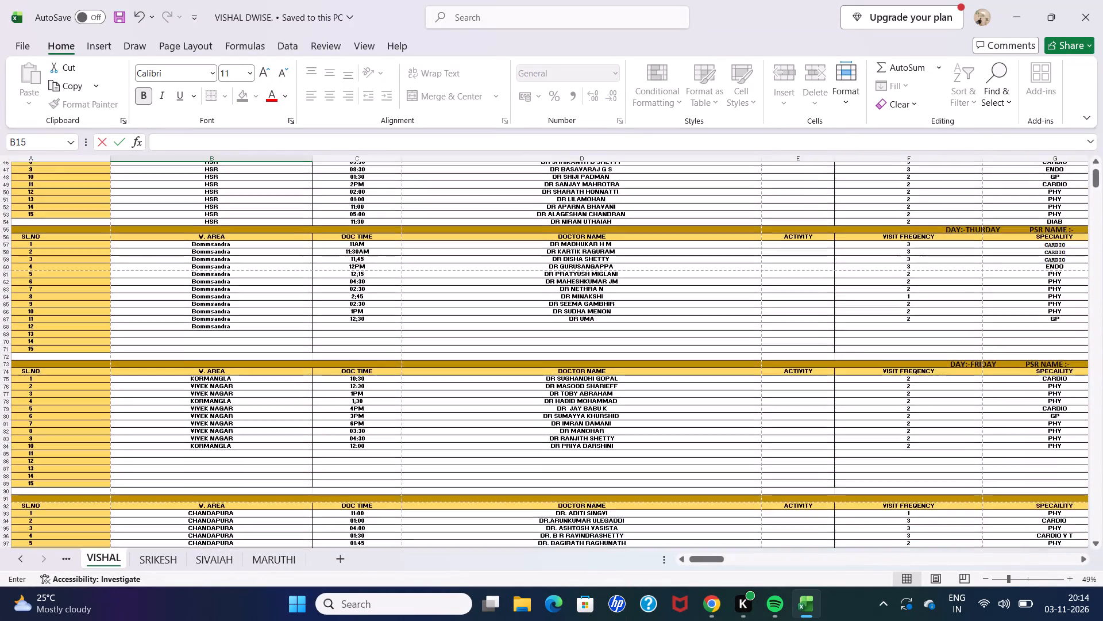
scroll(227, 312, "down", 2)
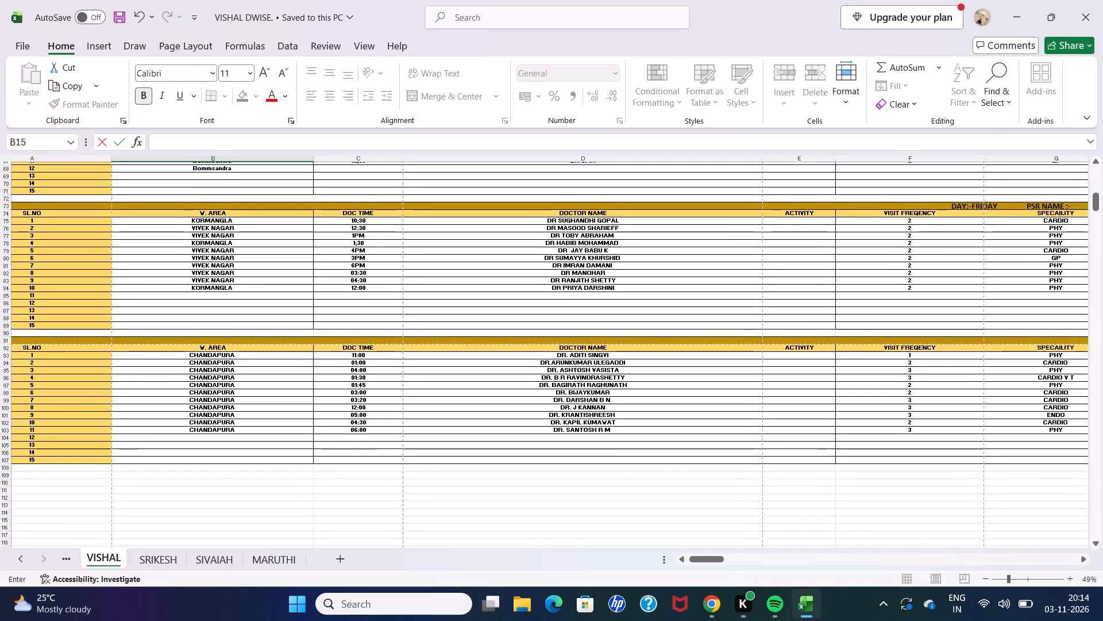
scroll(227, 312, "up", 3)
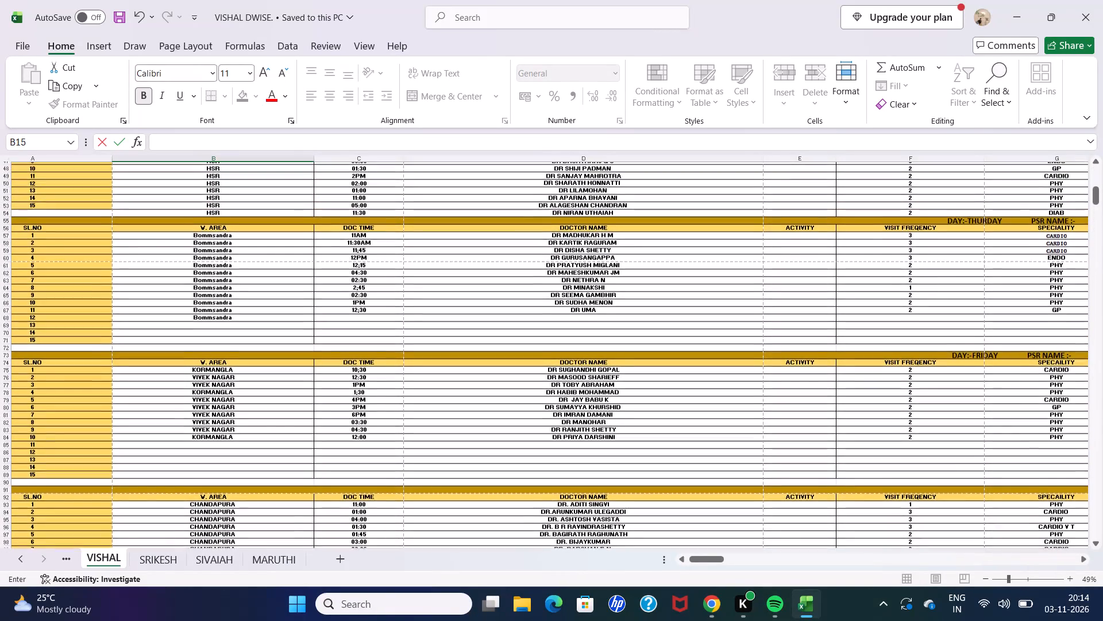
scroll(227, 312, "up", 1)
scroll(227, 312, "left", 7)
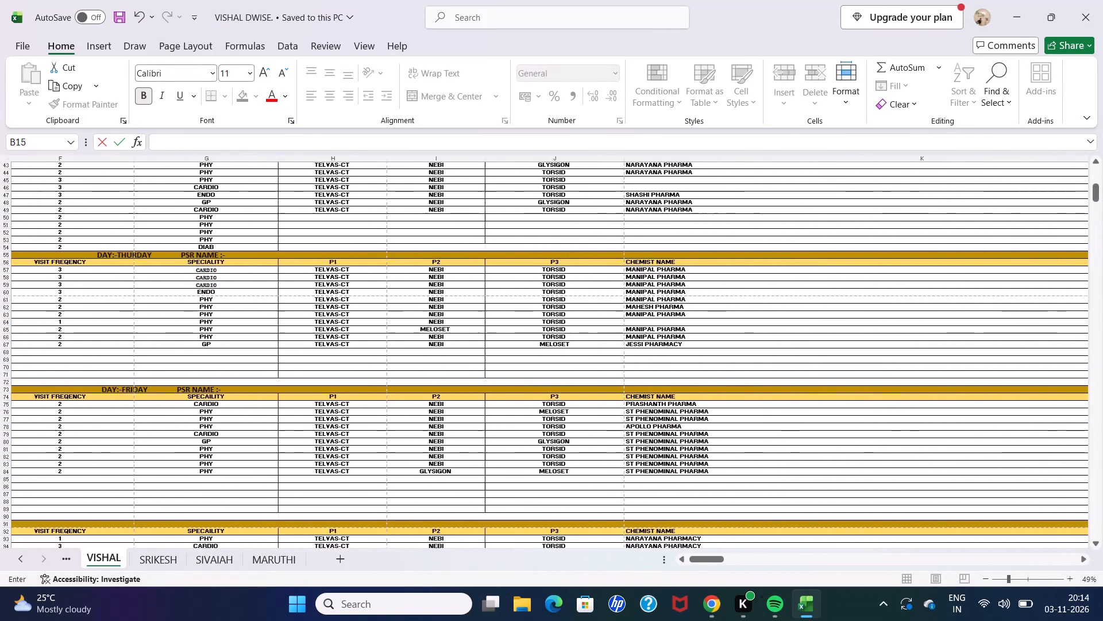
scroll(227, 312, "left", 10)
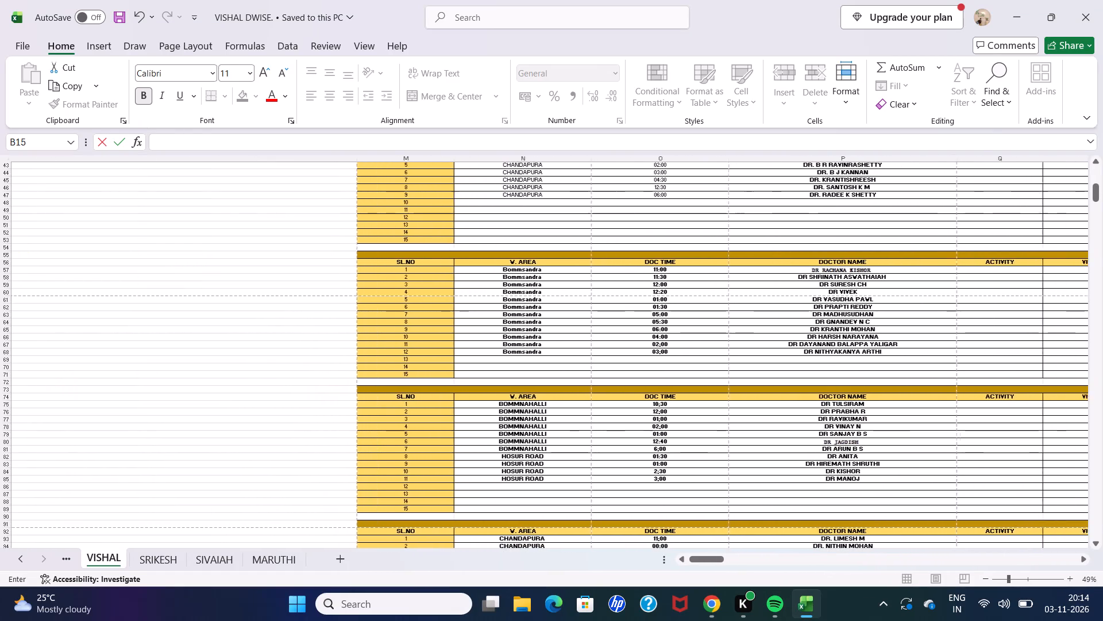
scroll(227, 312, "up", 1)
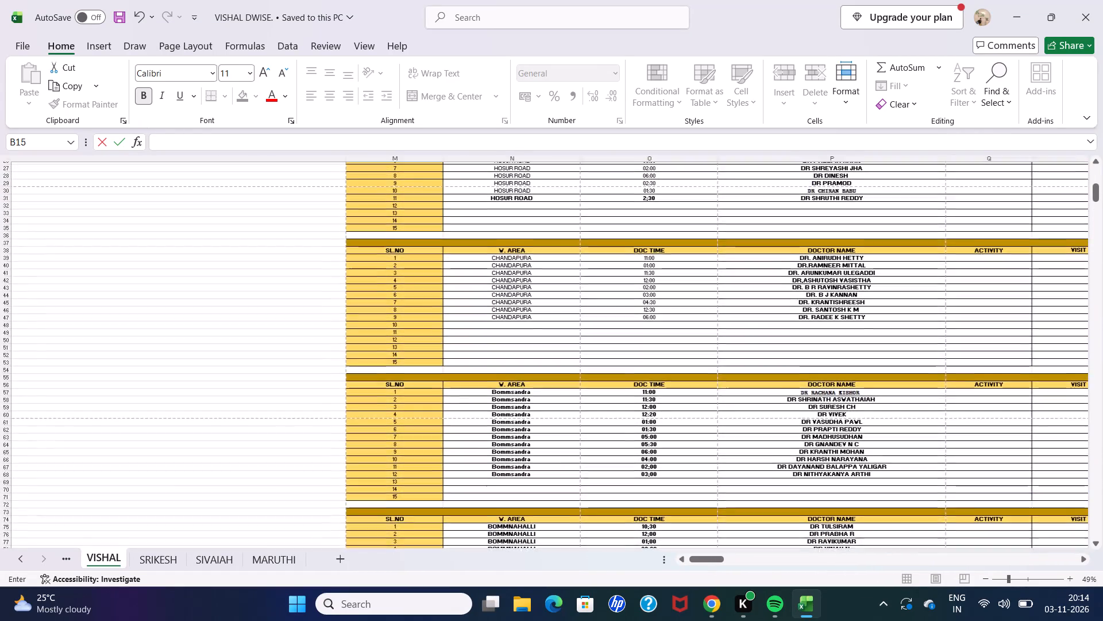
scroll(227, 312, "up", 1)
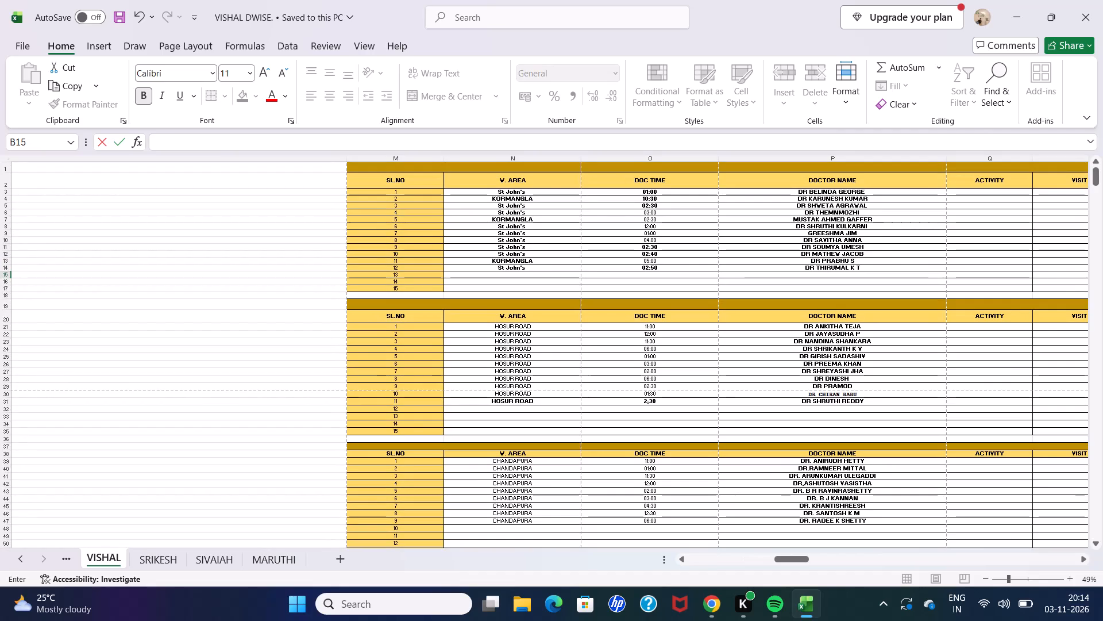
scroll(227, 312, "down", 1)
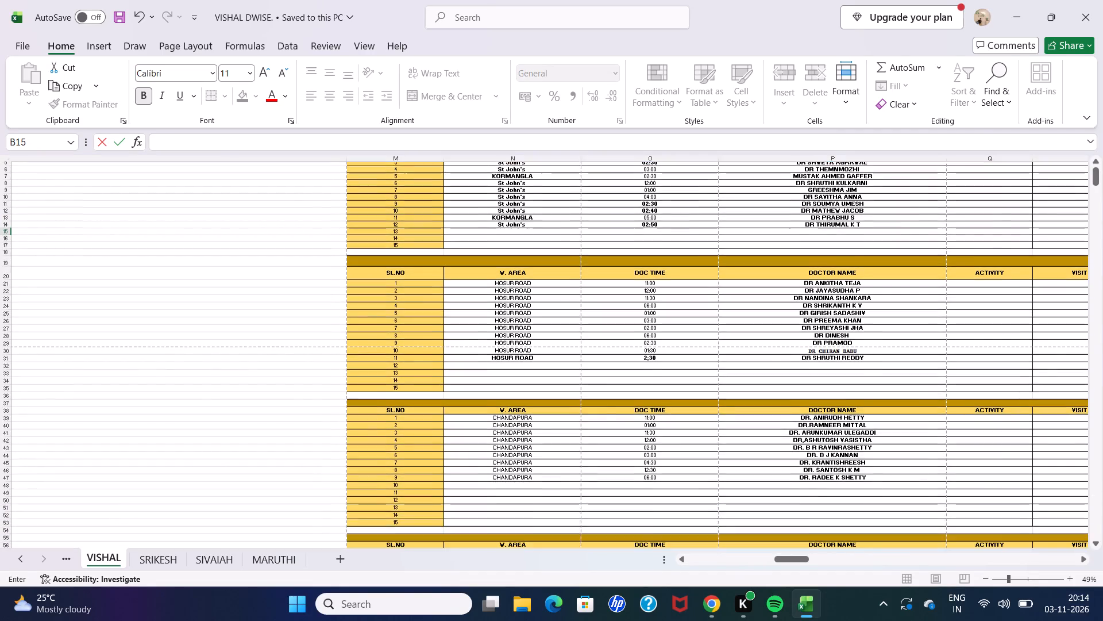
scroll(227, 312, "down", 3)
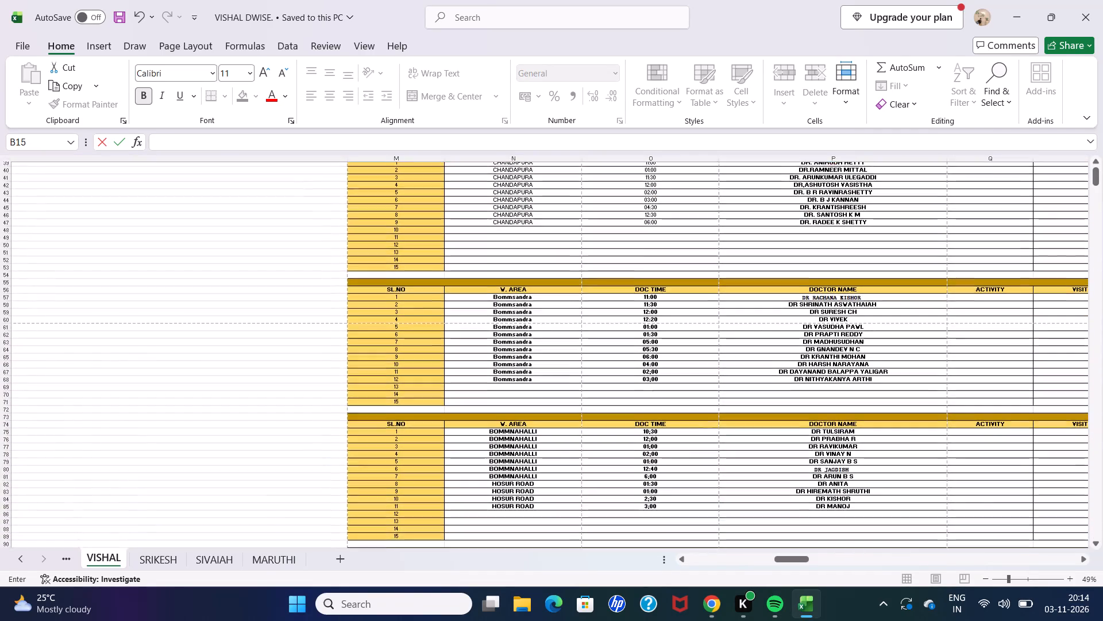
scroll(227, 312, "down", 2)
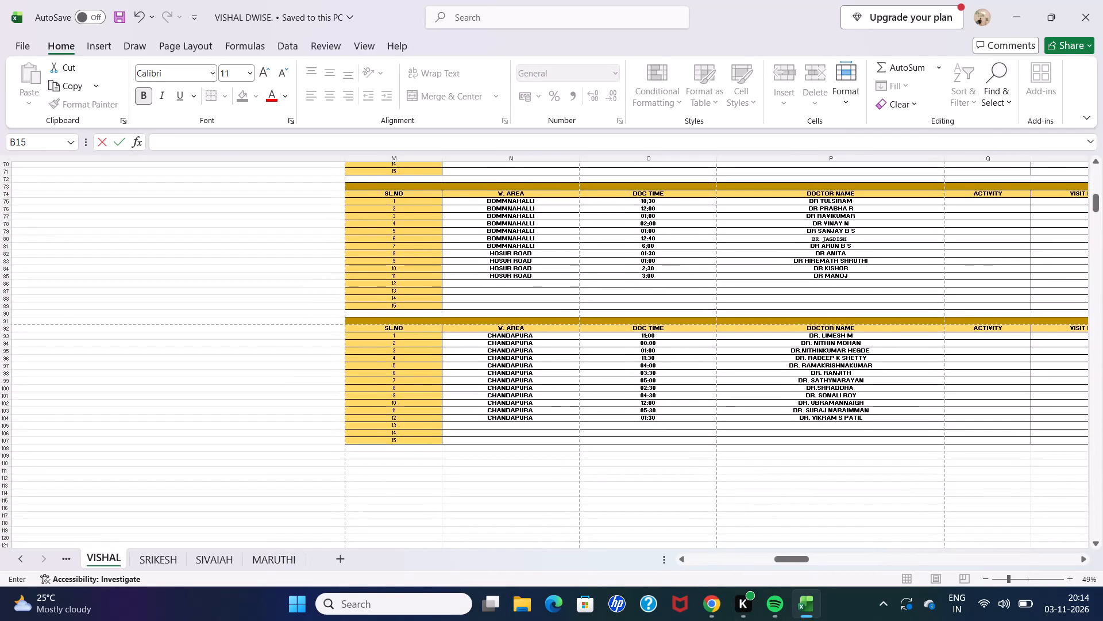
scroll(227, 312, "up", 1)
scroll(227, 312, "left", 1)
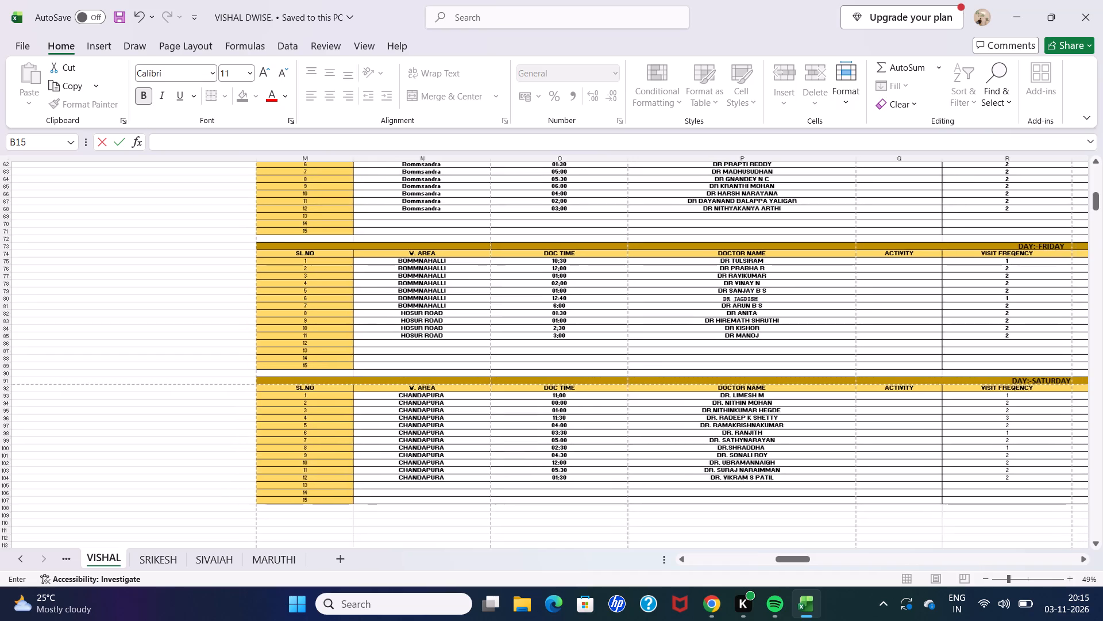
scroll(227, 312, "left", 1)
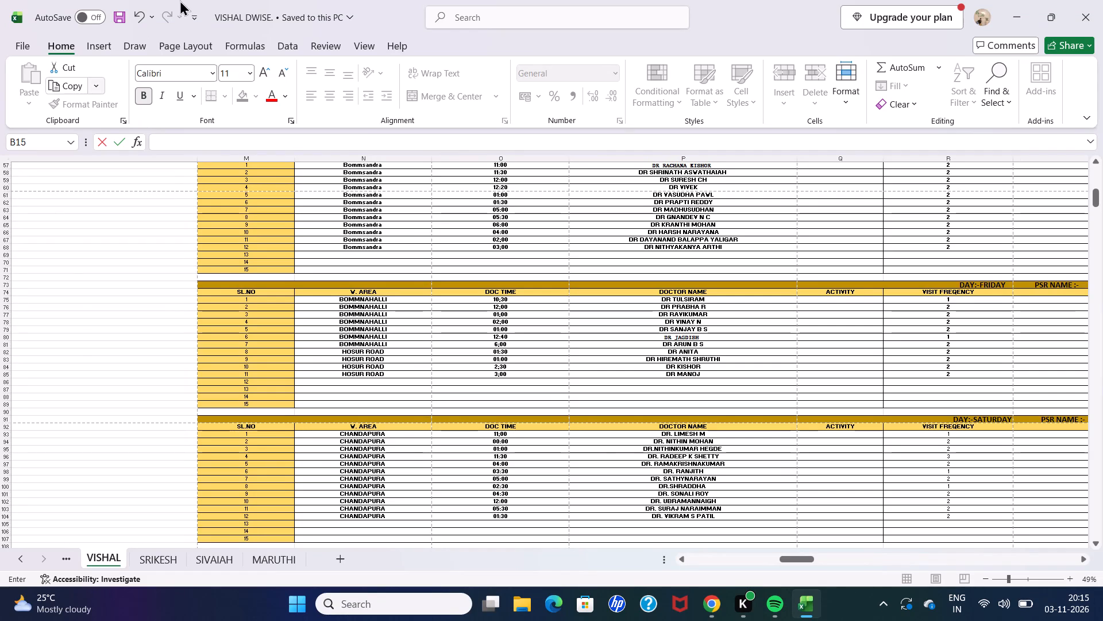
Save the workbook with the cleaned-up Monday table.
left_click(117, 20)
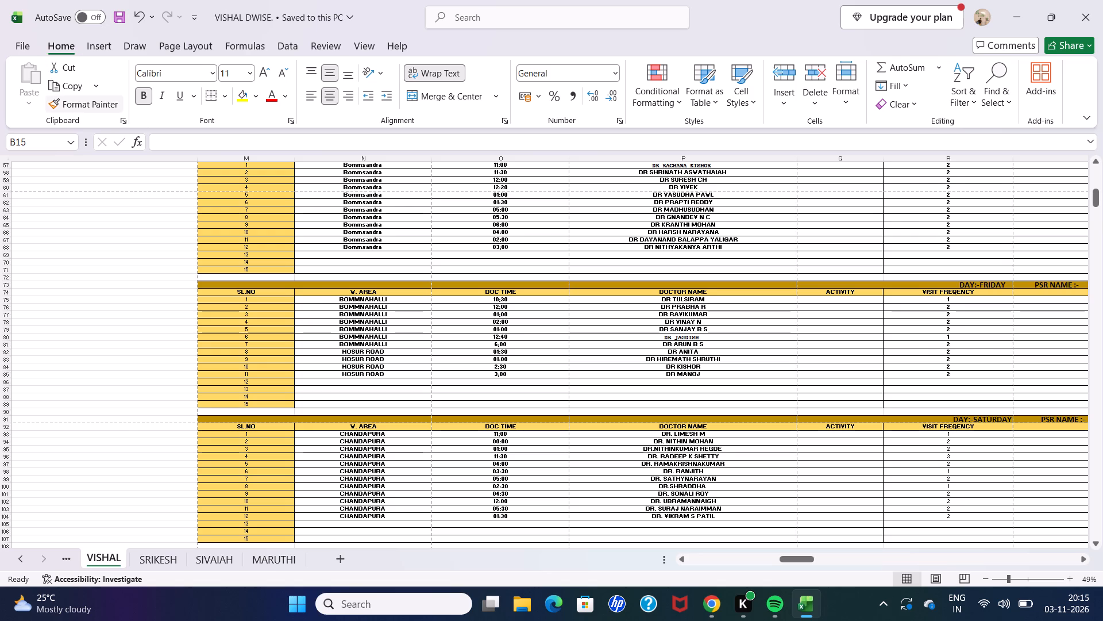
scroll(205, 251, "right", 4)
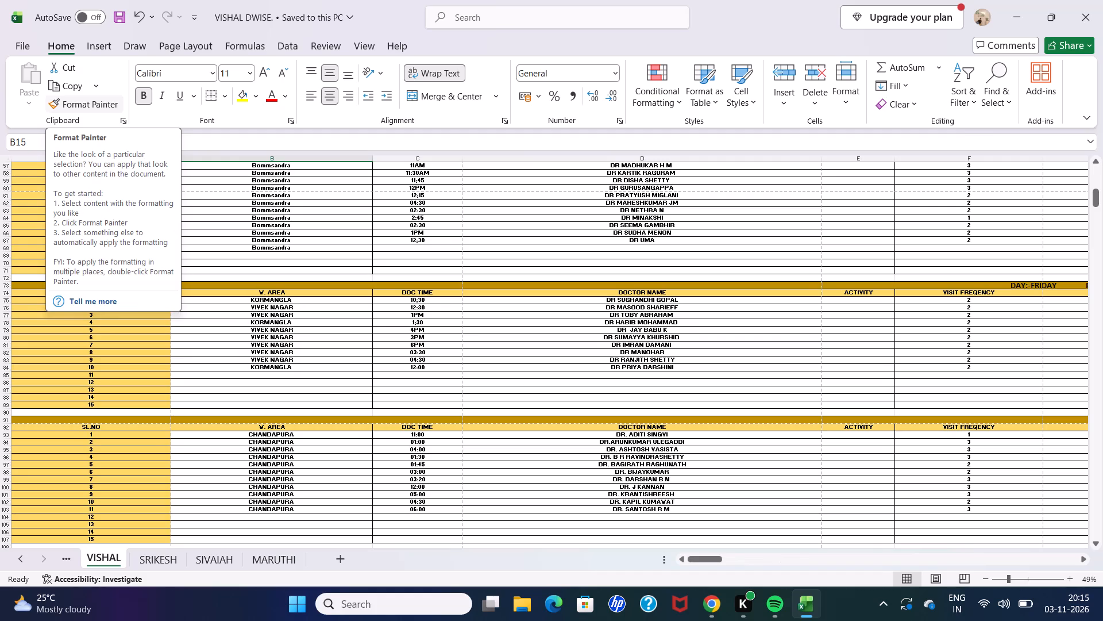
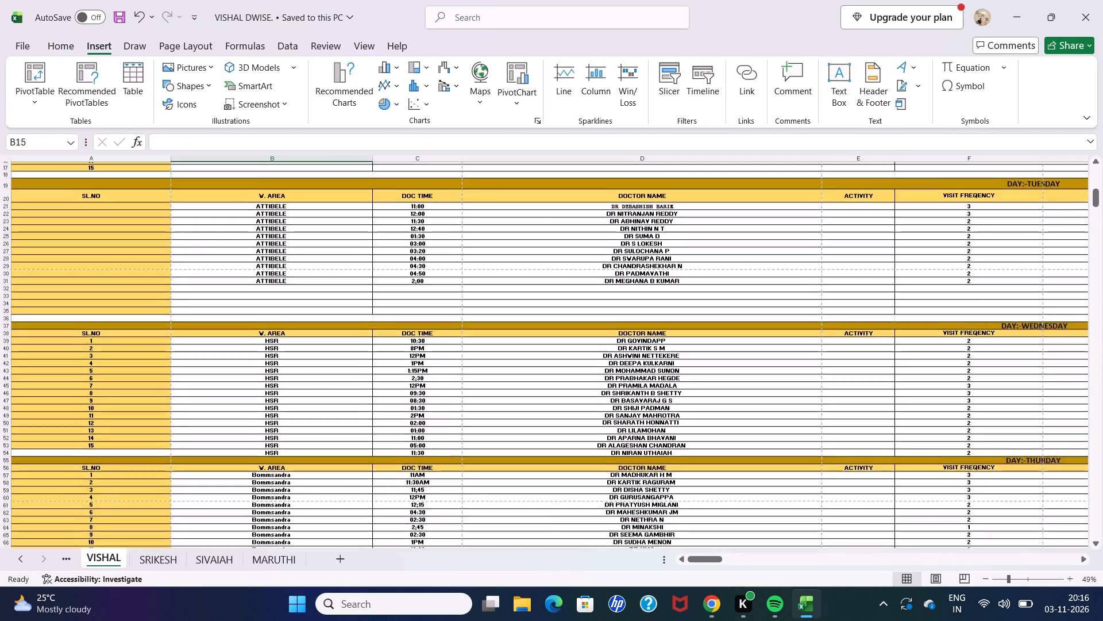
In the first Wednesday table, set the visit frequency to 3 in cell F40 and to 2 in cell F45.
scroll(746, 254, "down", 1)
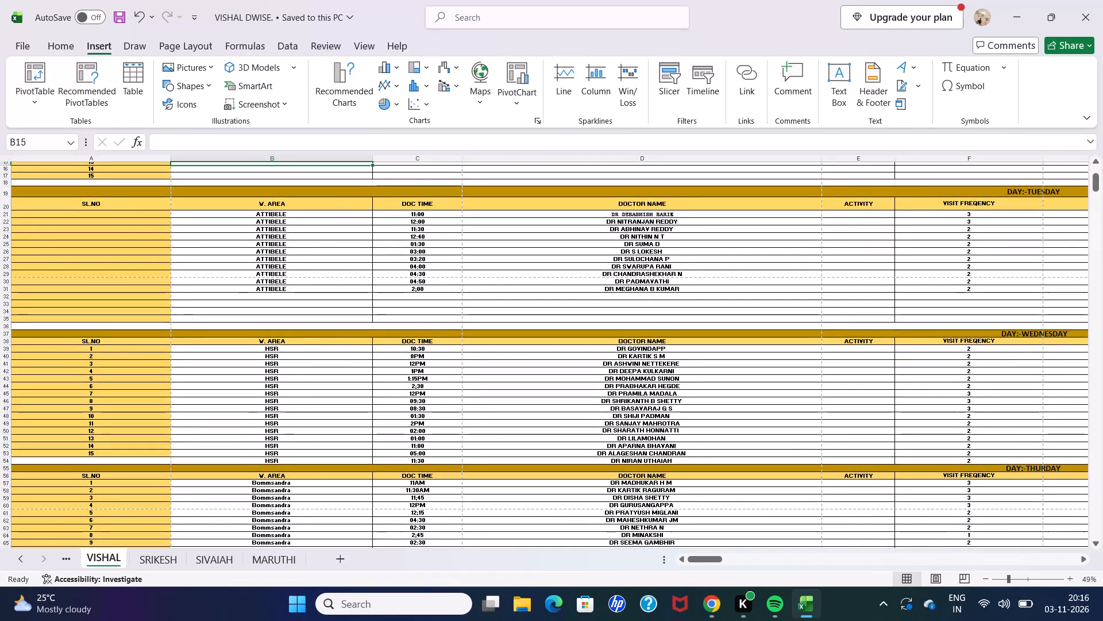
scroll(746, 254, "left", 5)
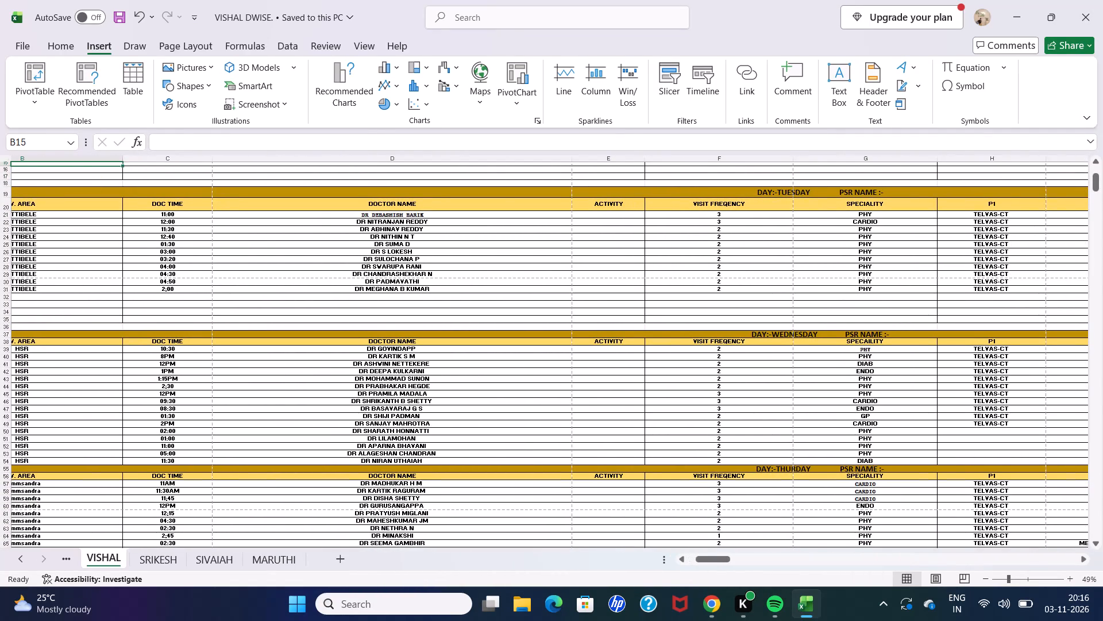
scroll(746, 254, "left", 1)
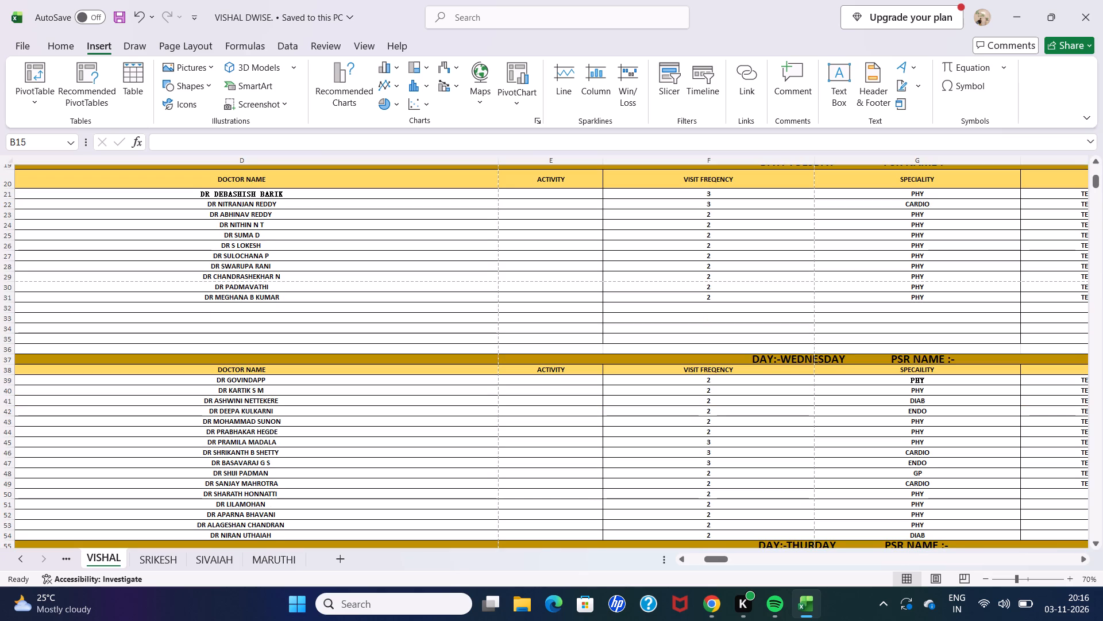
scroll(685, 313, "down", 2)
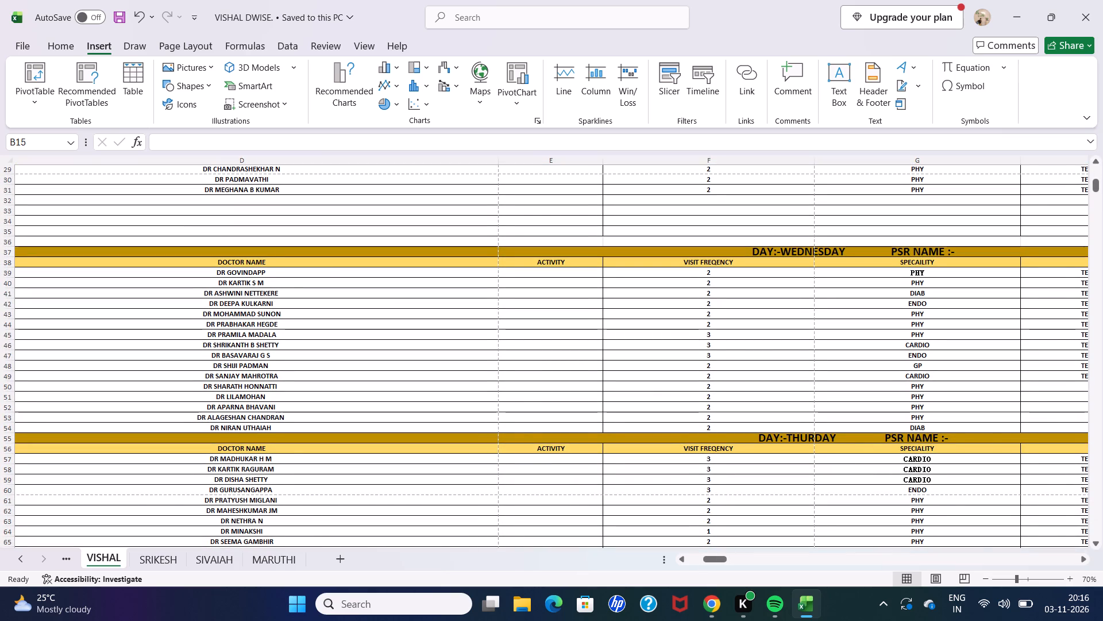
left_click(712, 285)
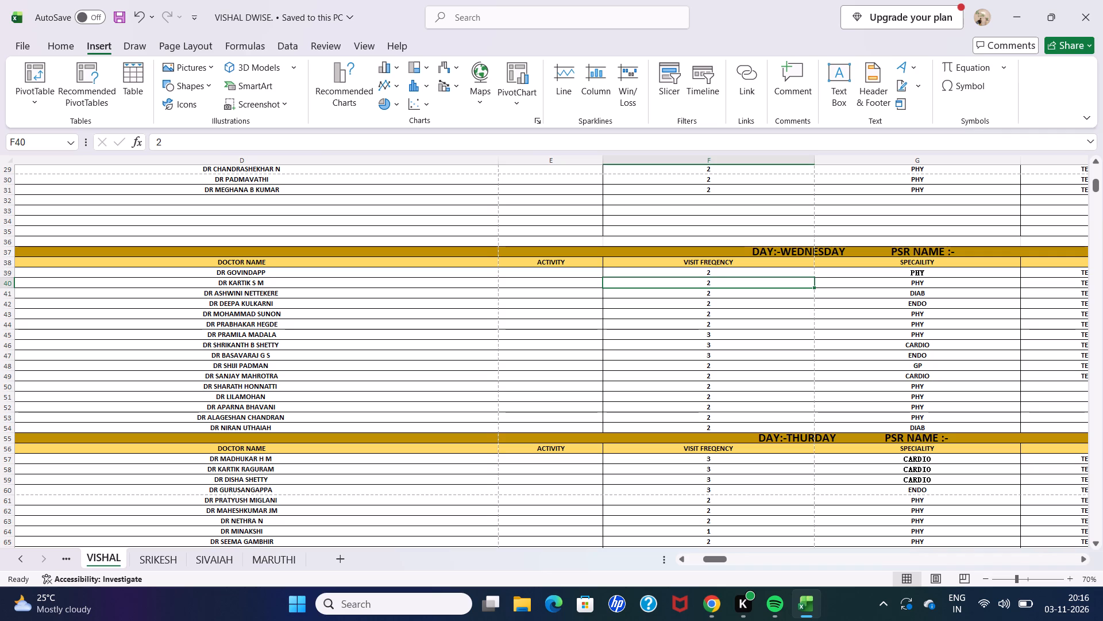
key("3")
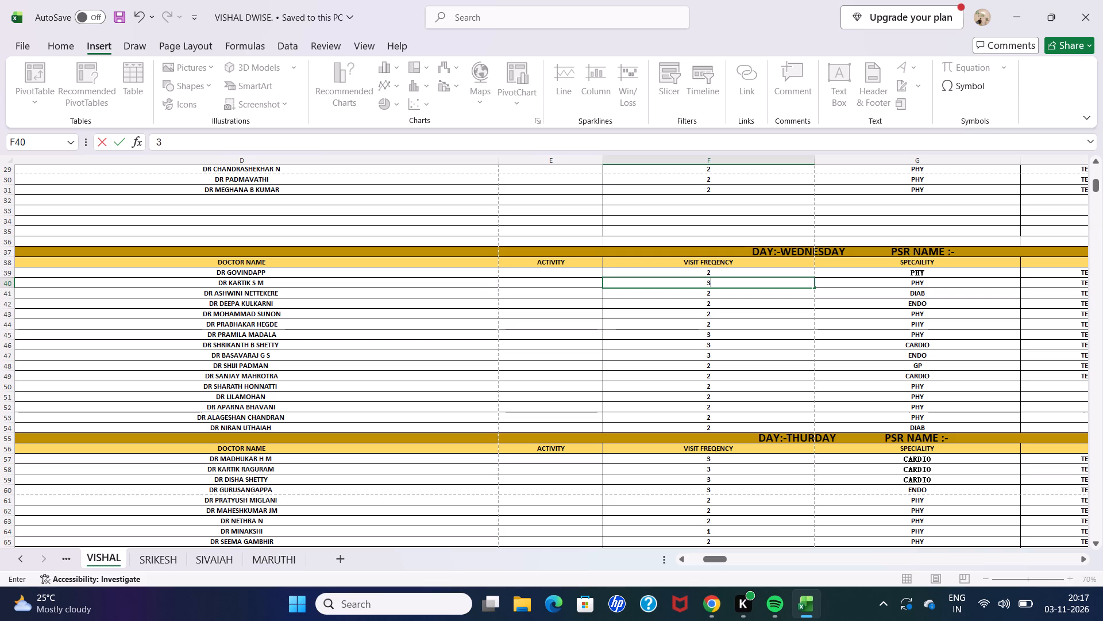
left_click(720, 337)
key("2")
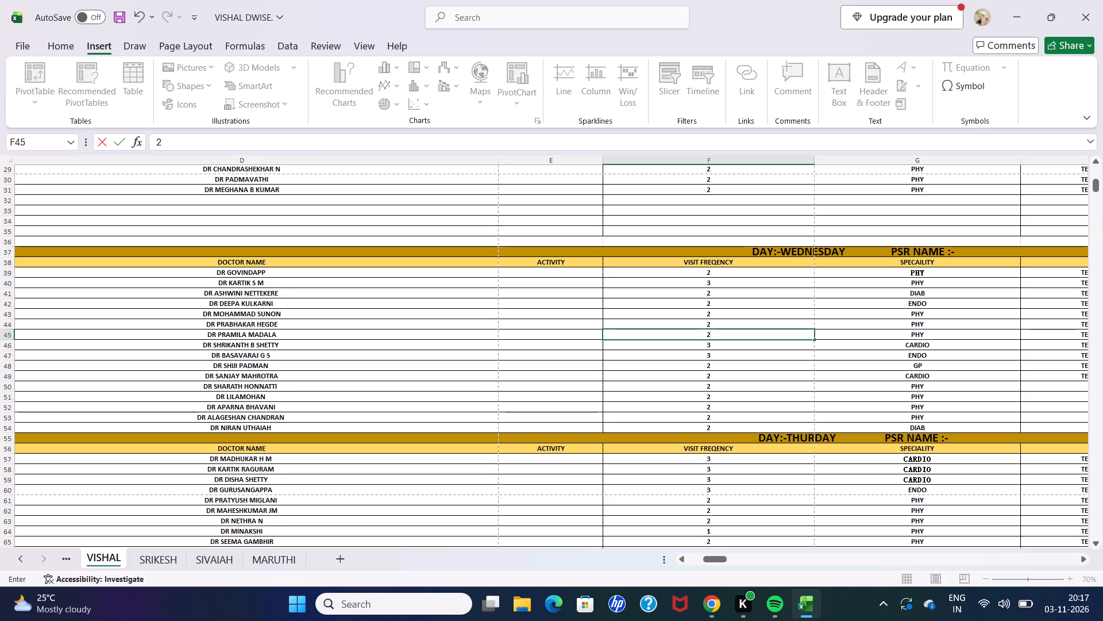
In the third table set's Wednesday table, which repeats the first list, set the visit frequency in cell AD40 to 3.
scroll(669, 345, "left", 1)
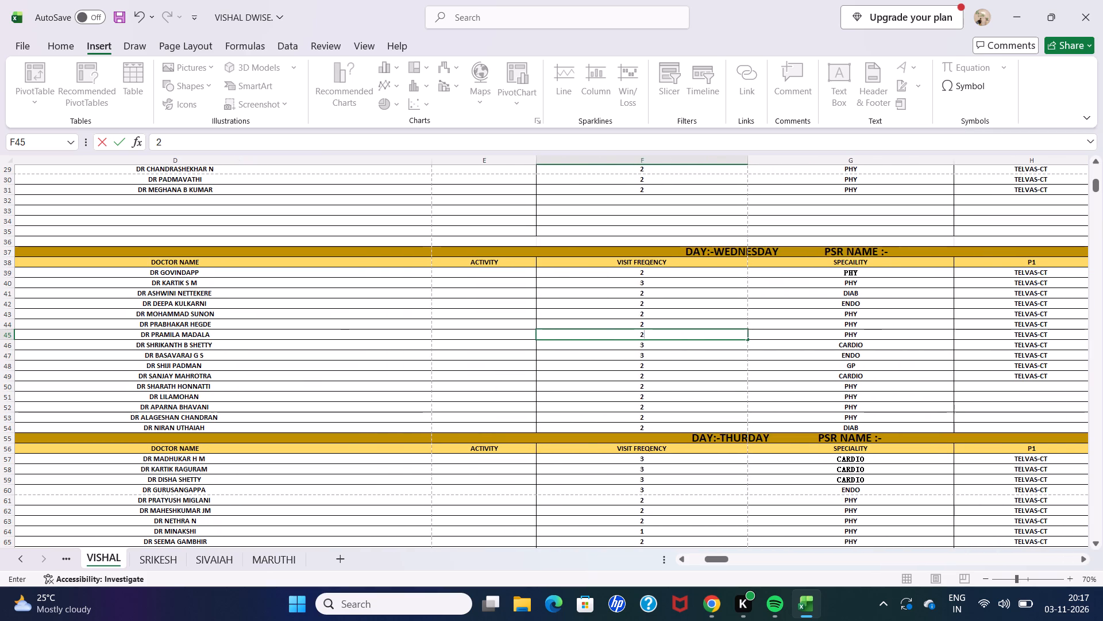
scroll(669, 345, "left", 2)
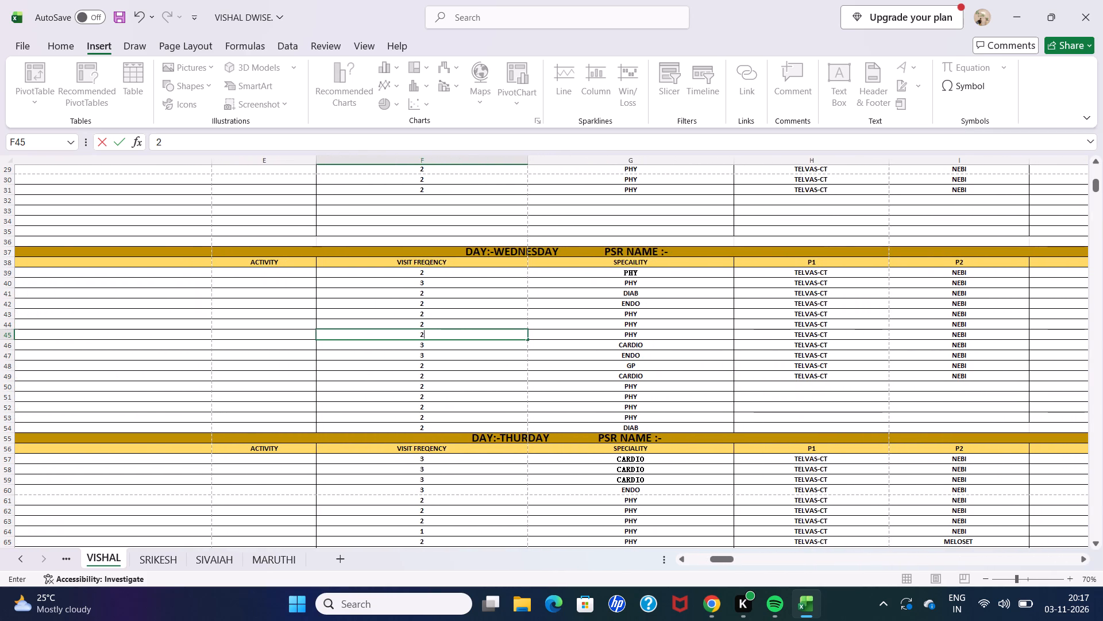
scroll(669, 345, "left", 11)
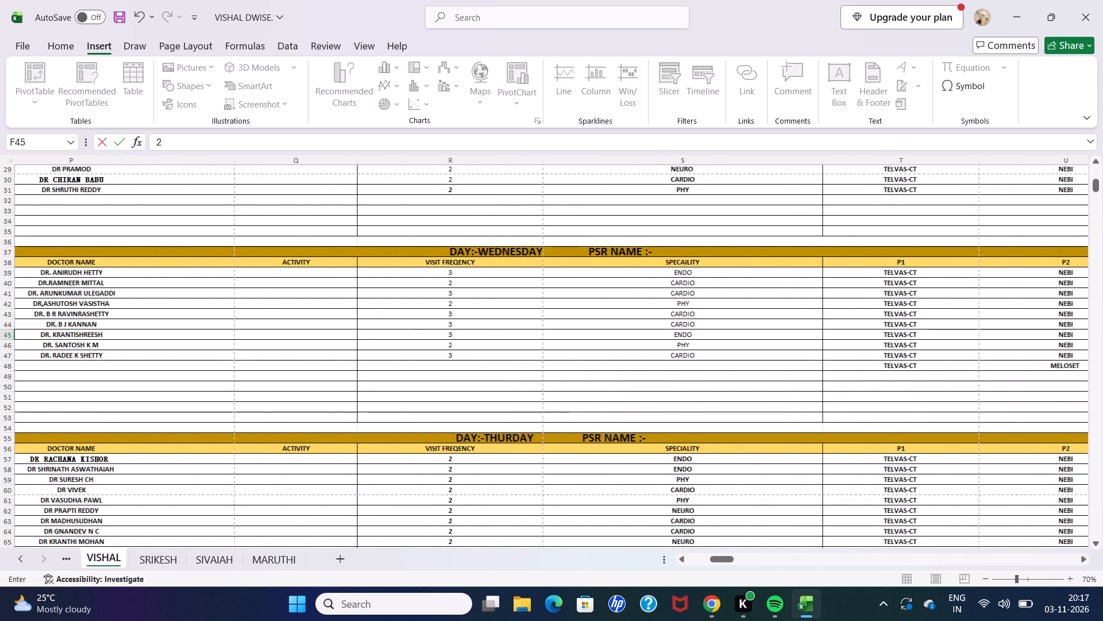
scroll(669, 345, "left", 4)
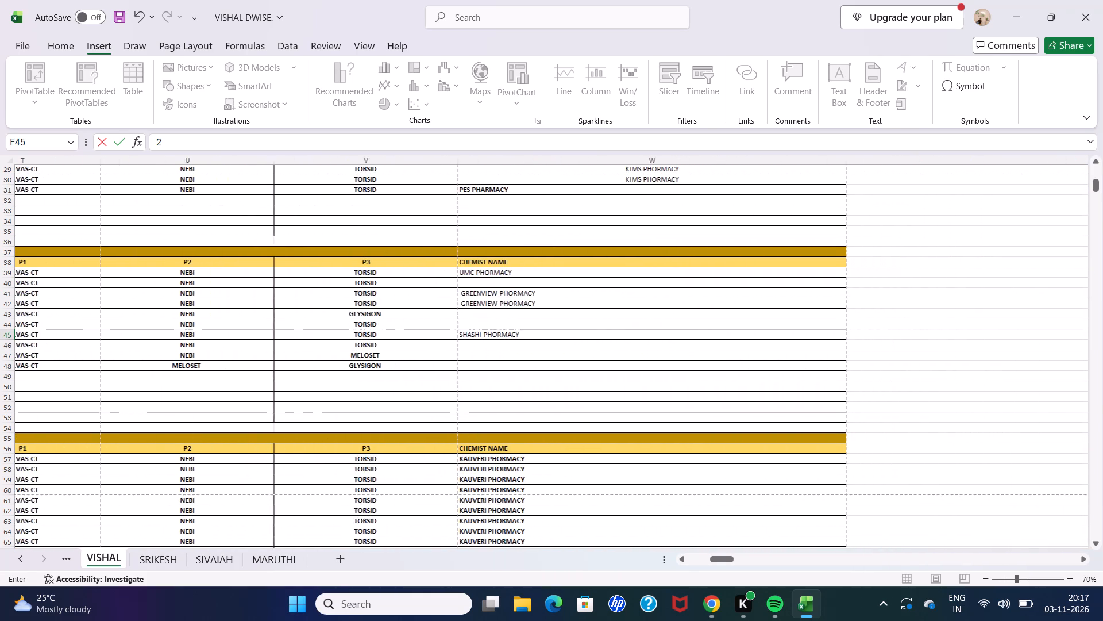
scroll(669, 345, "left", 5)
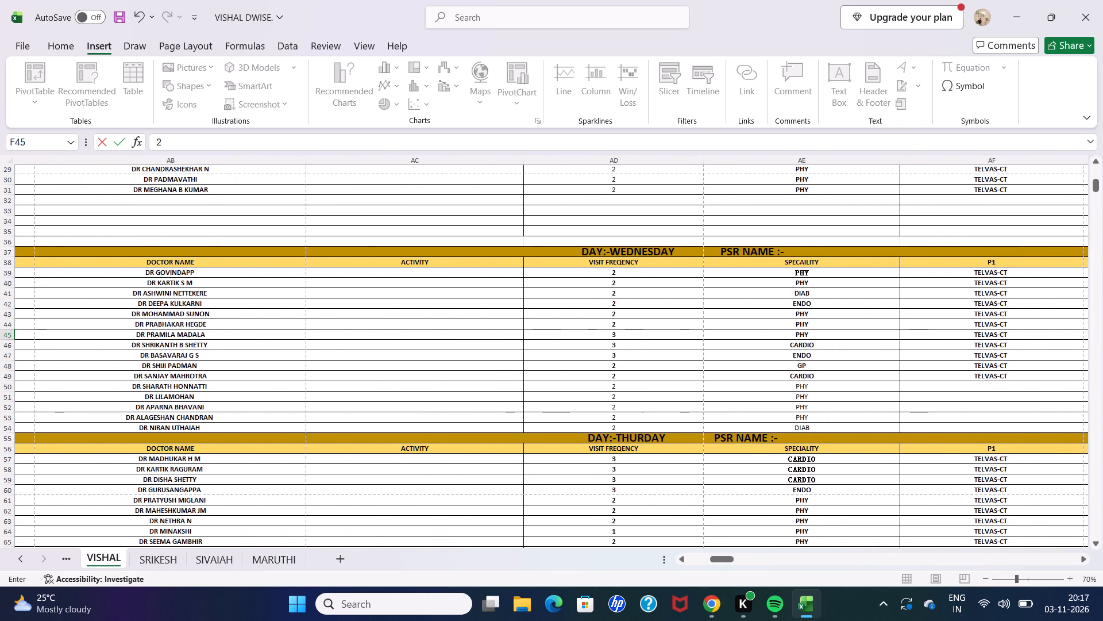
scroll(669, 345, "left", 2)
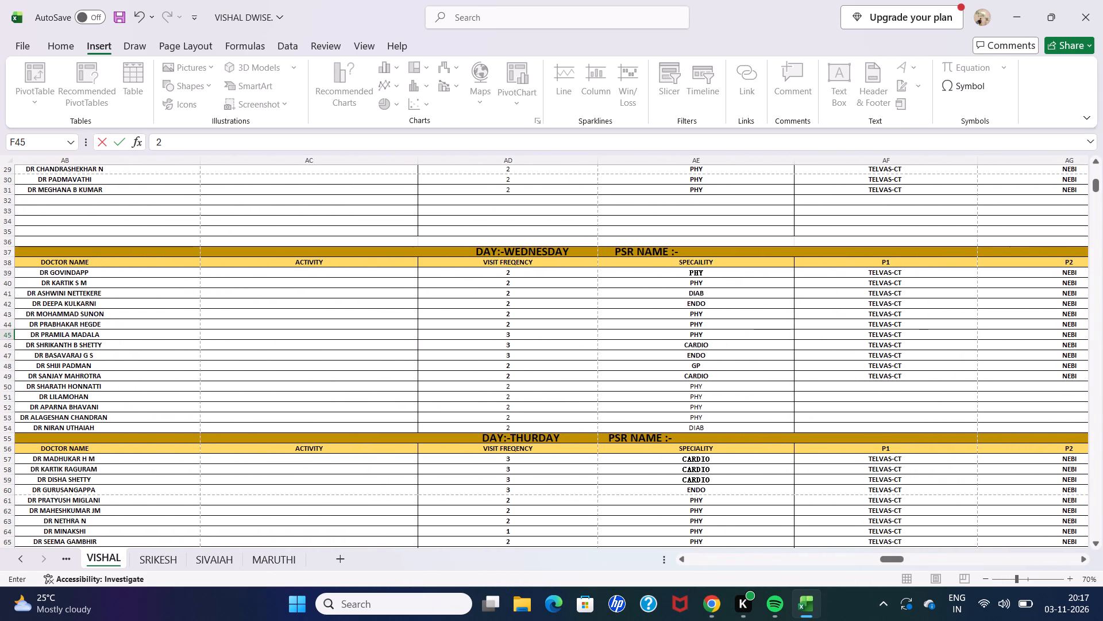
left_click(511, 286)
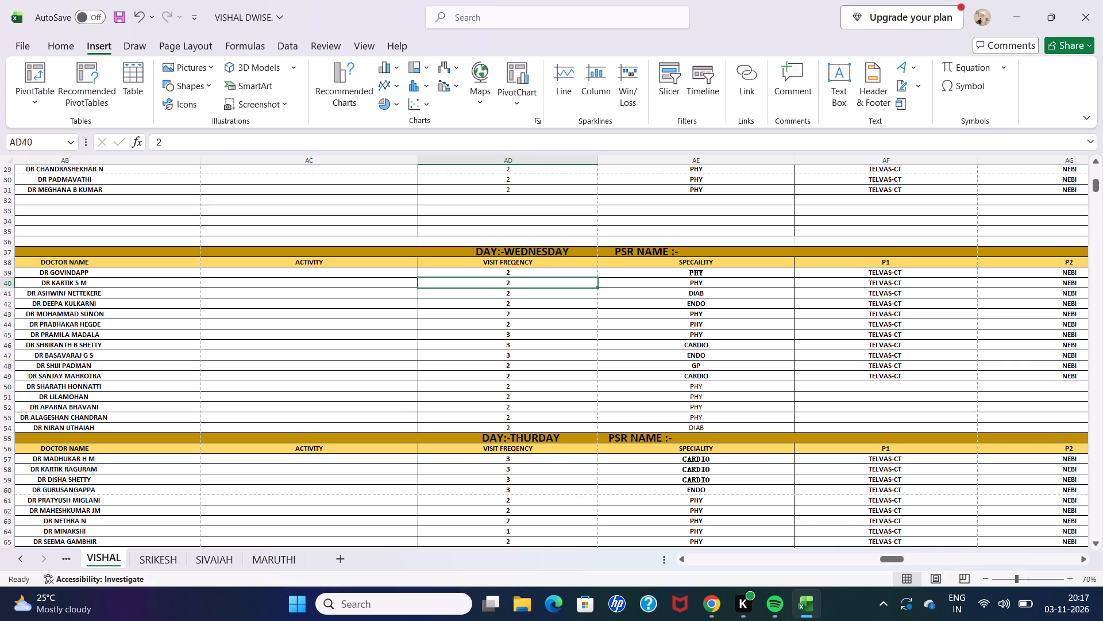
key("3")
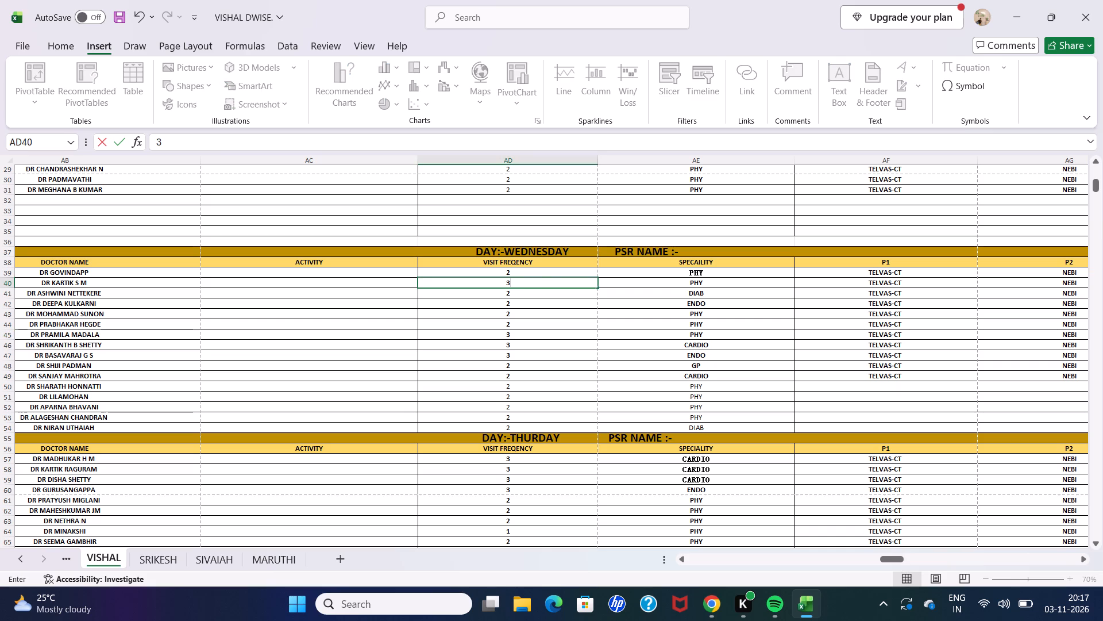
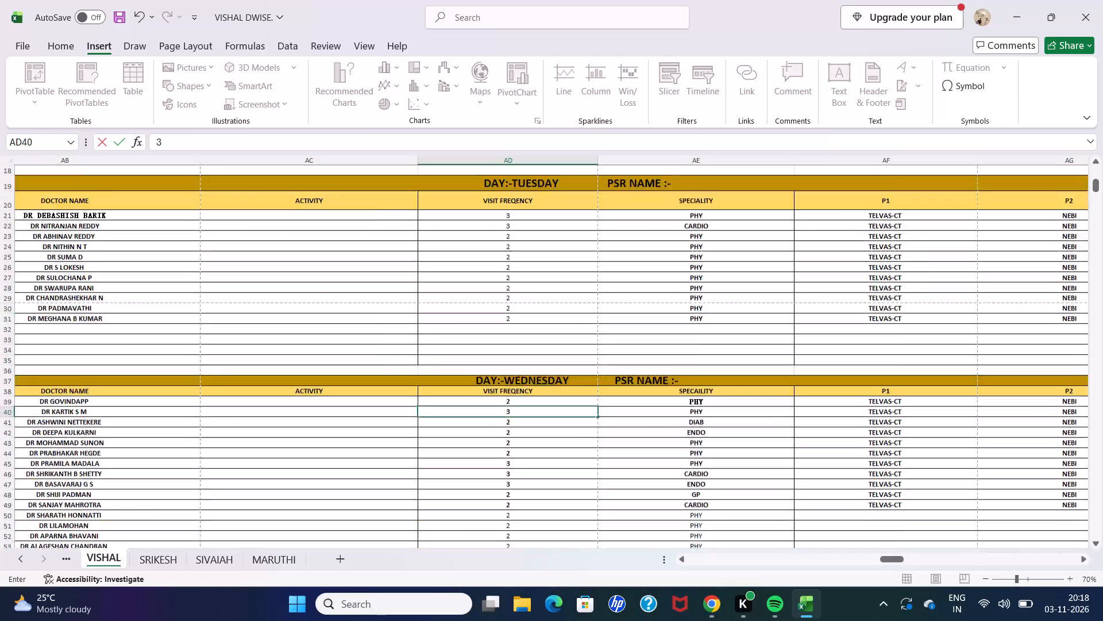
Review the Monday and Tuesday tables in the first set, checking doctor names, visit frequencies, specialities, products and chemists.
scroll(531, 370, "up", 2)
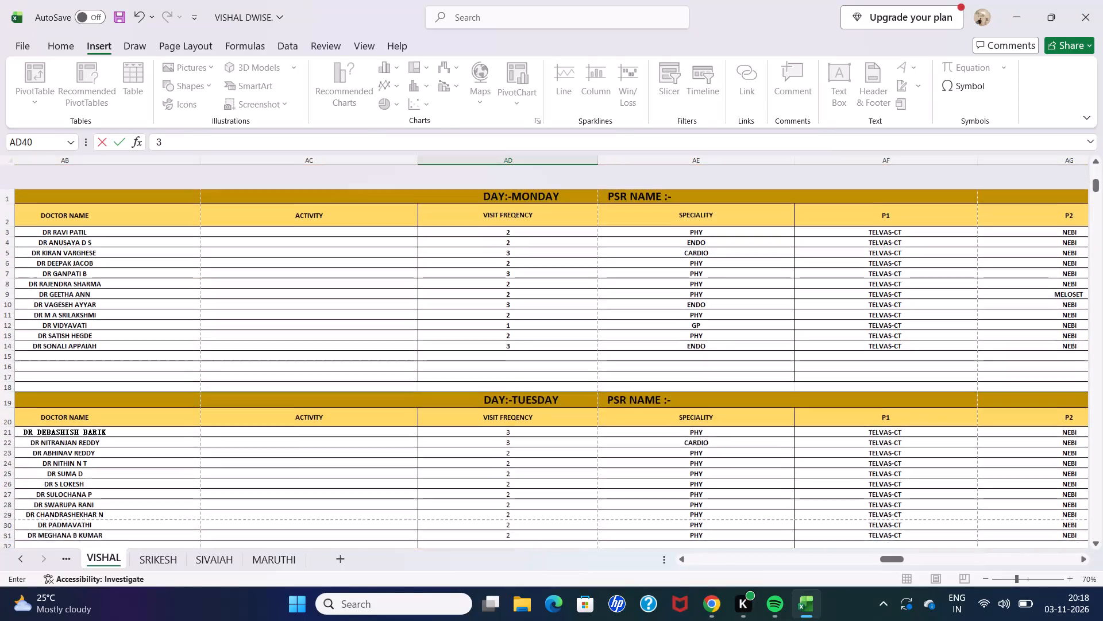
scroll(531, 370, "right", 7)
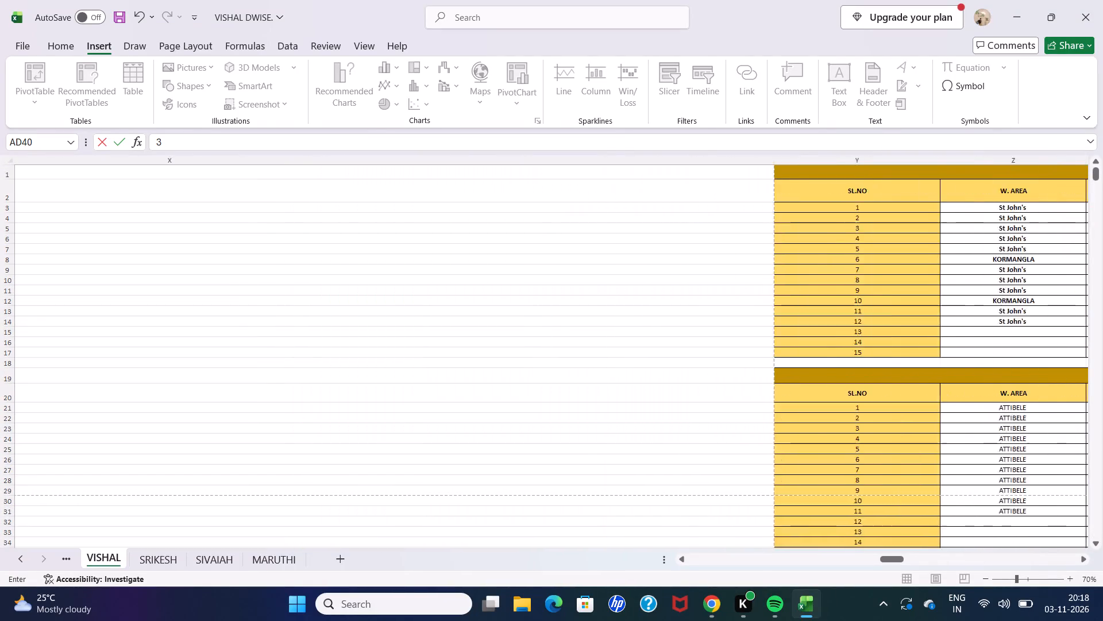
scroll(531, 370, "right", 16)
scroll(531, 370, "right", 20)
scroll(531, 370, "right", 20)
scroll(531, 370, "right", 20)
scroll(531, 370, "right", 4)
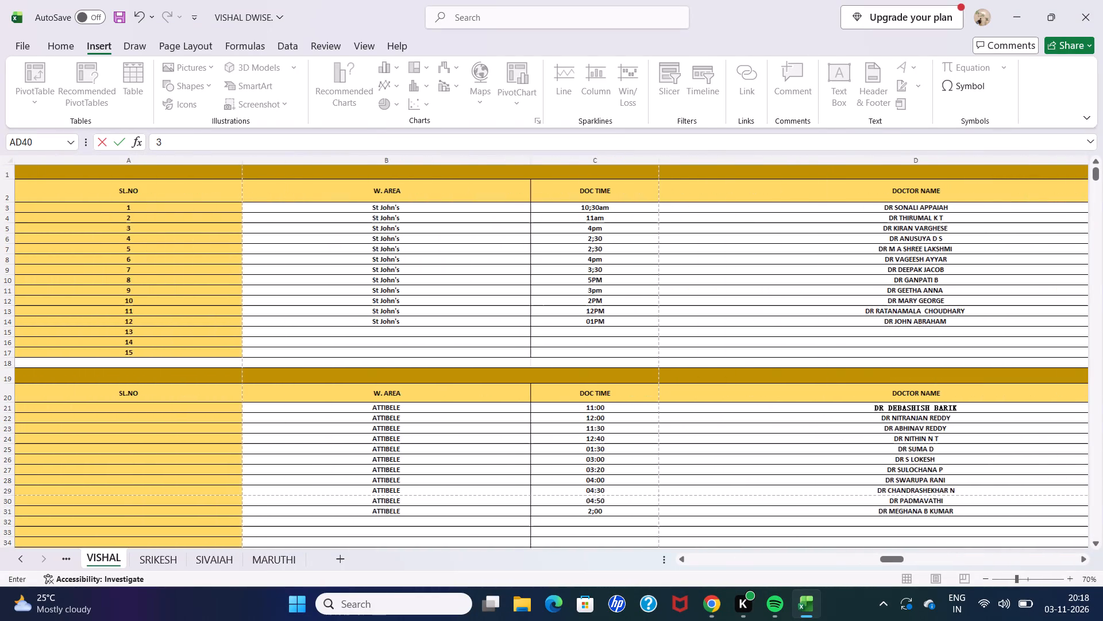
scroll(531, 370, "up", 1)
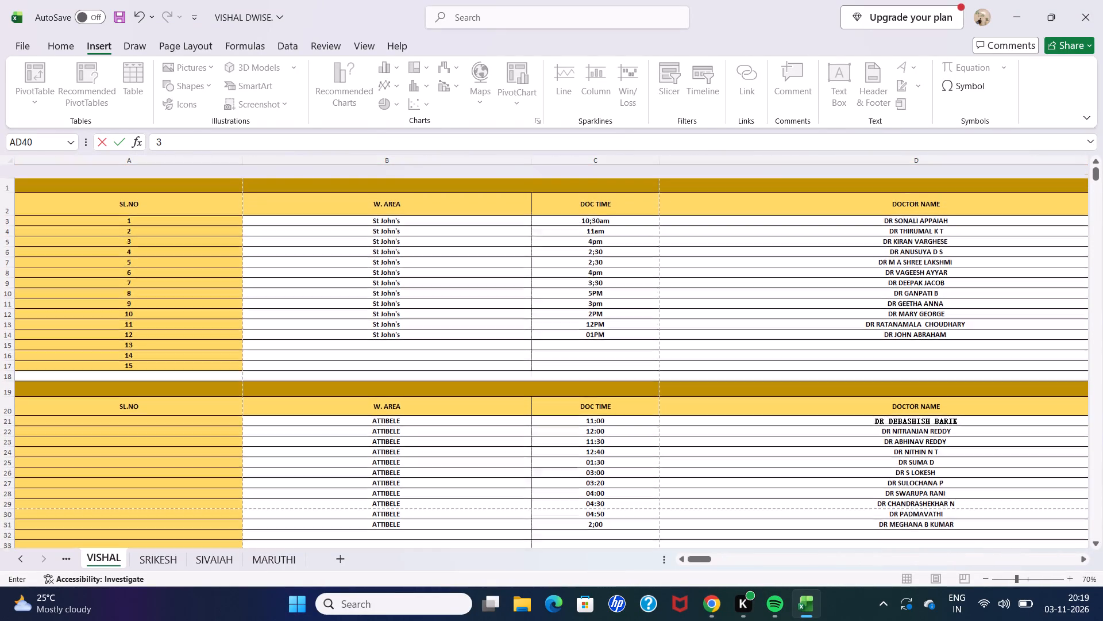
scroll(531, 370, "up", 1)
scroll(531, 370, "left", 7)
scroll(531, 370, "right", 2)
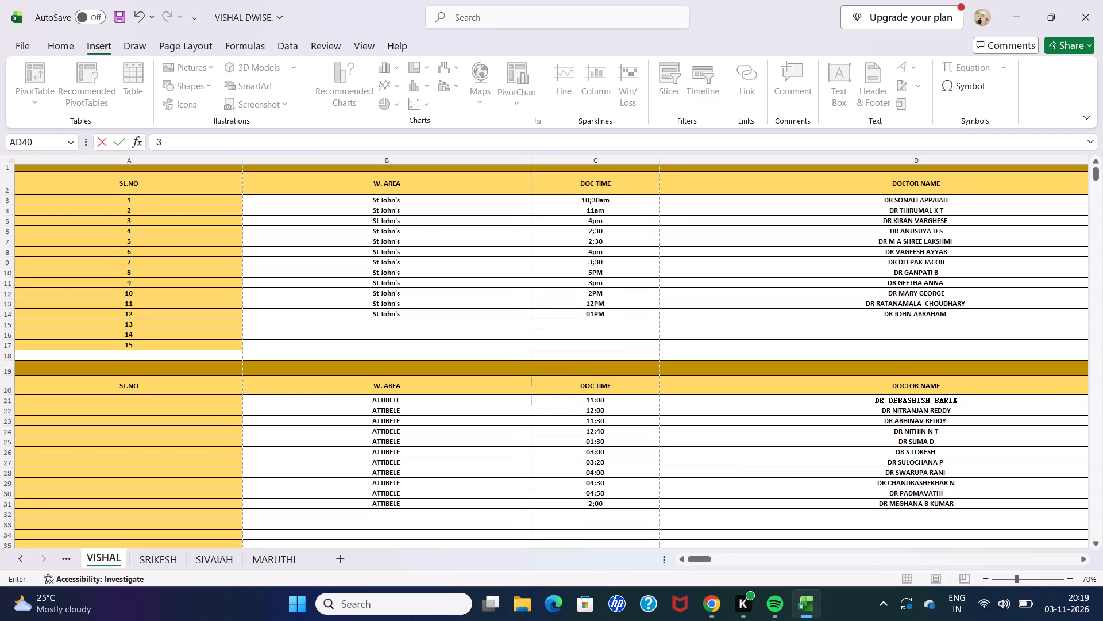
scroll(531, 370, "right", 1)
scroll(531, 370, "left", 7)
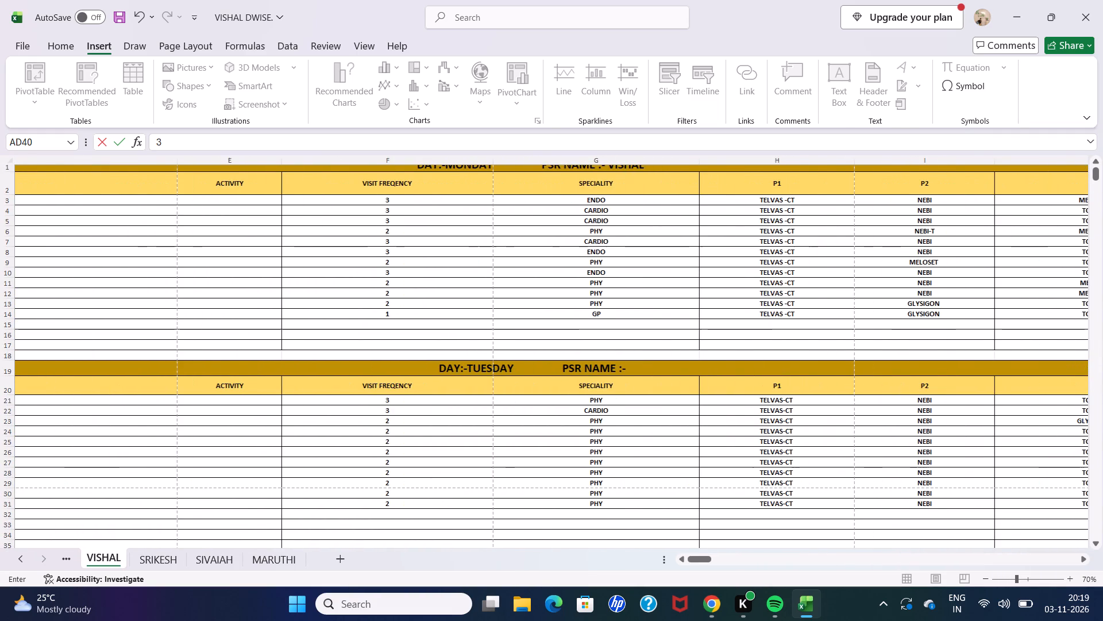
scroll(531, 370, "left", 3)
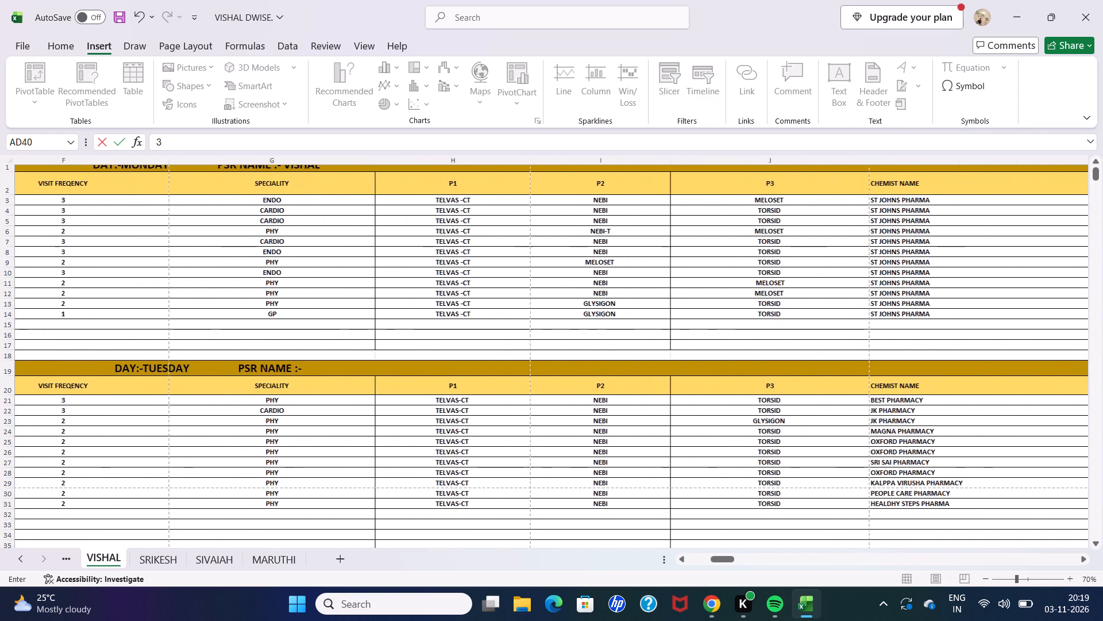
scroll(531, 370, "left", 1)
scroll(531, 370, "down", 2)
scroll(531, 370, "right", 1)
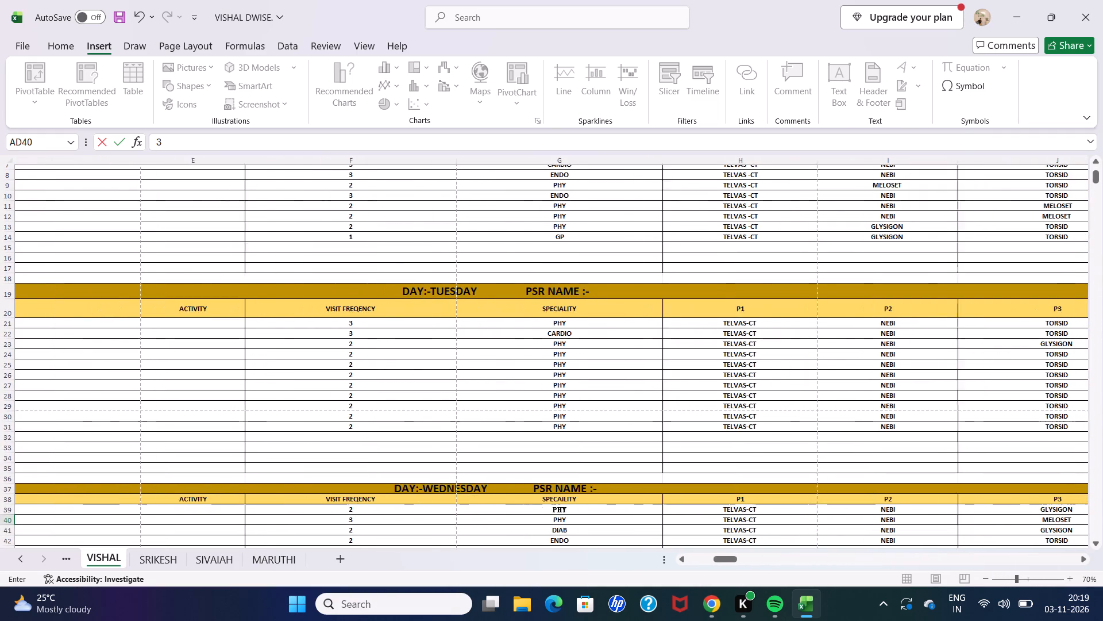
scroll(531, 370, "right", 5)
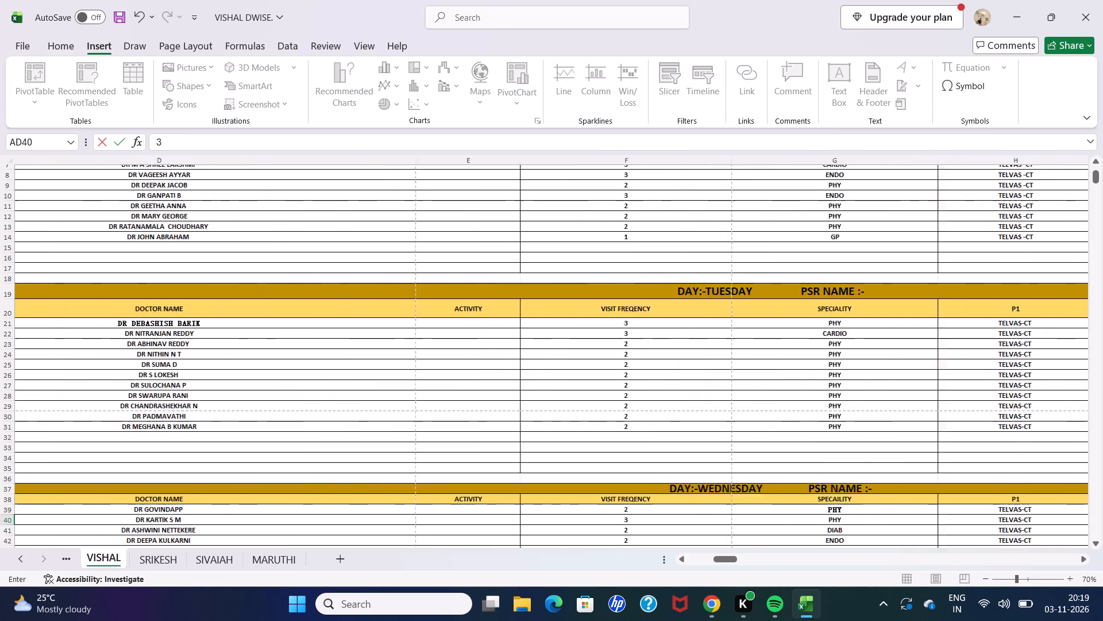
scroll(531, 370, "right", 5)
In the first Wednesday table, copy TELVAS-CT from H48 into the P1 cells H49 to H54.
scroll(531, 370, "down", 1)
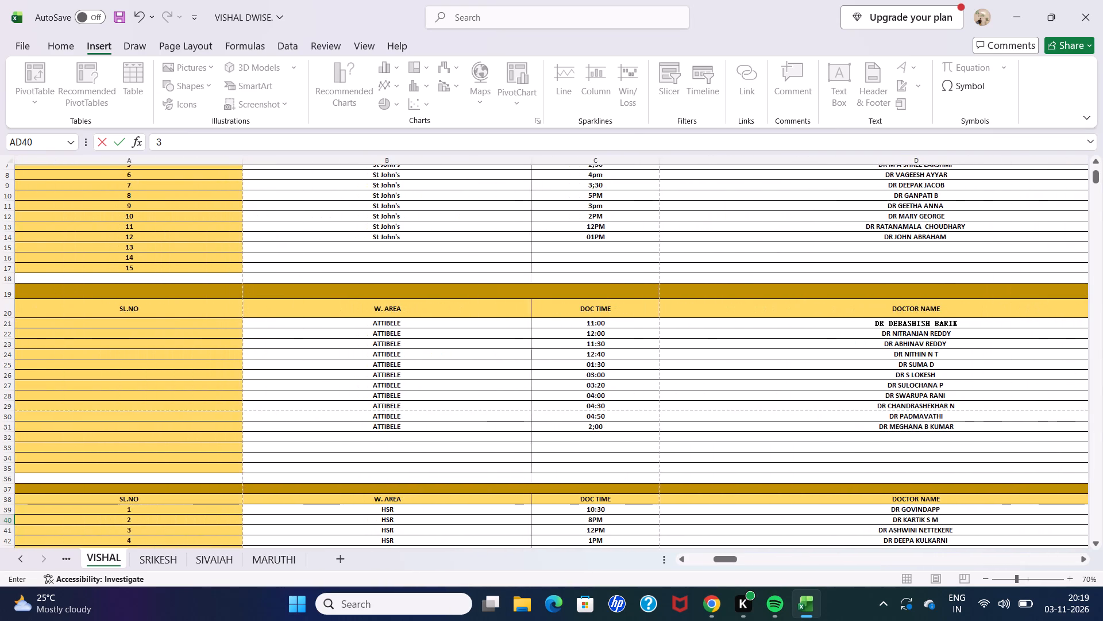
scroll(531, 370, "down", 4)
scroll(531, 370, "left", 2)
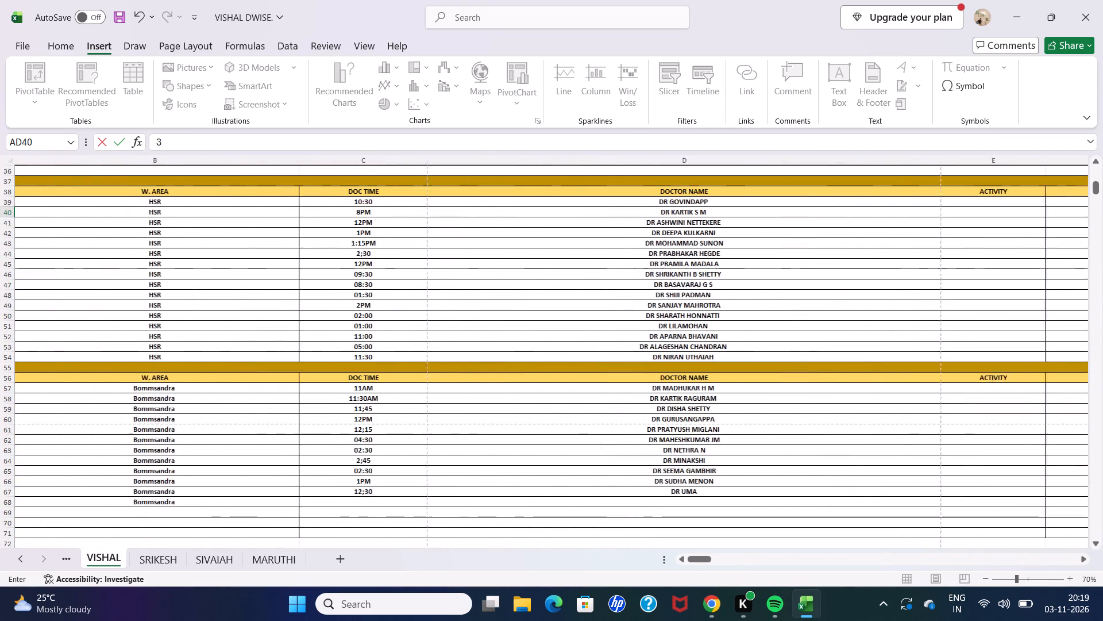
scroll(531, 370, "left", 6)
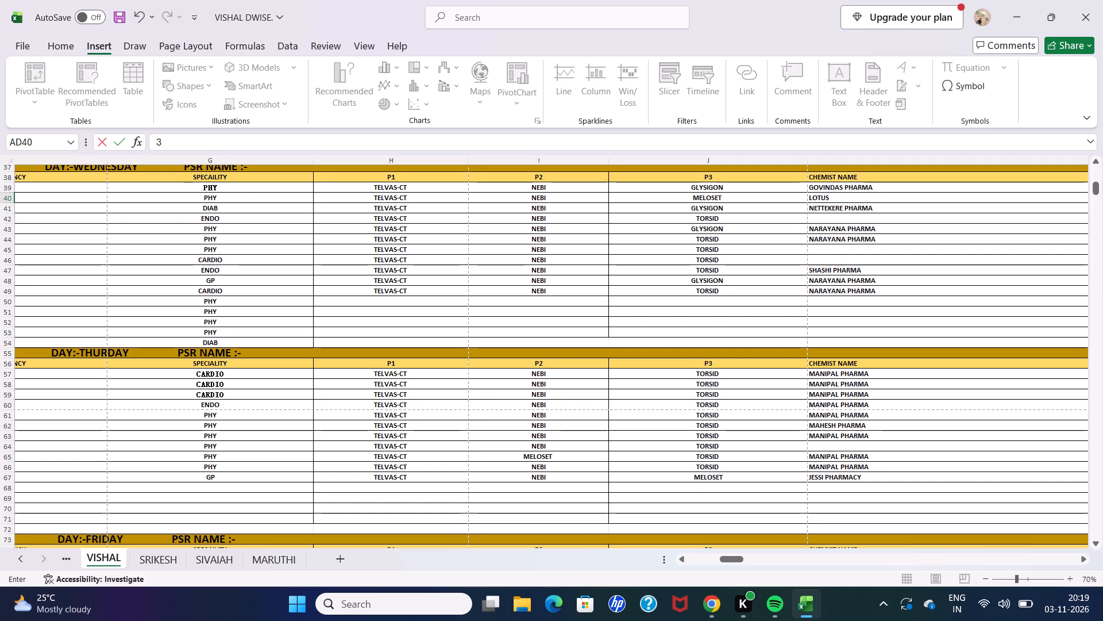
left_click(372, 293)
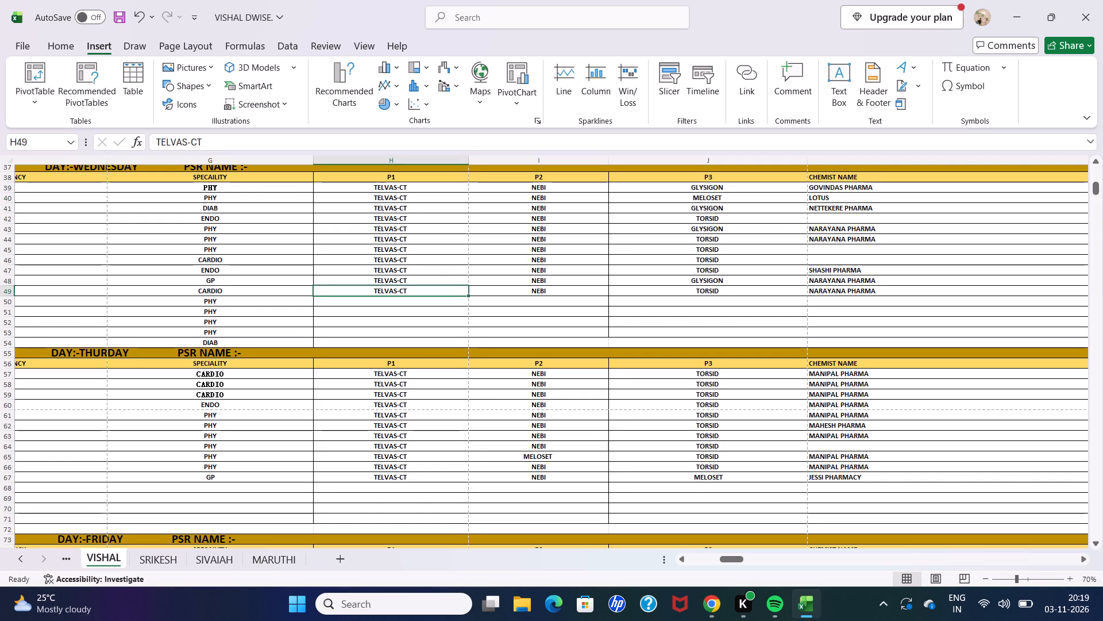
key("shift+c")
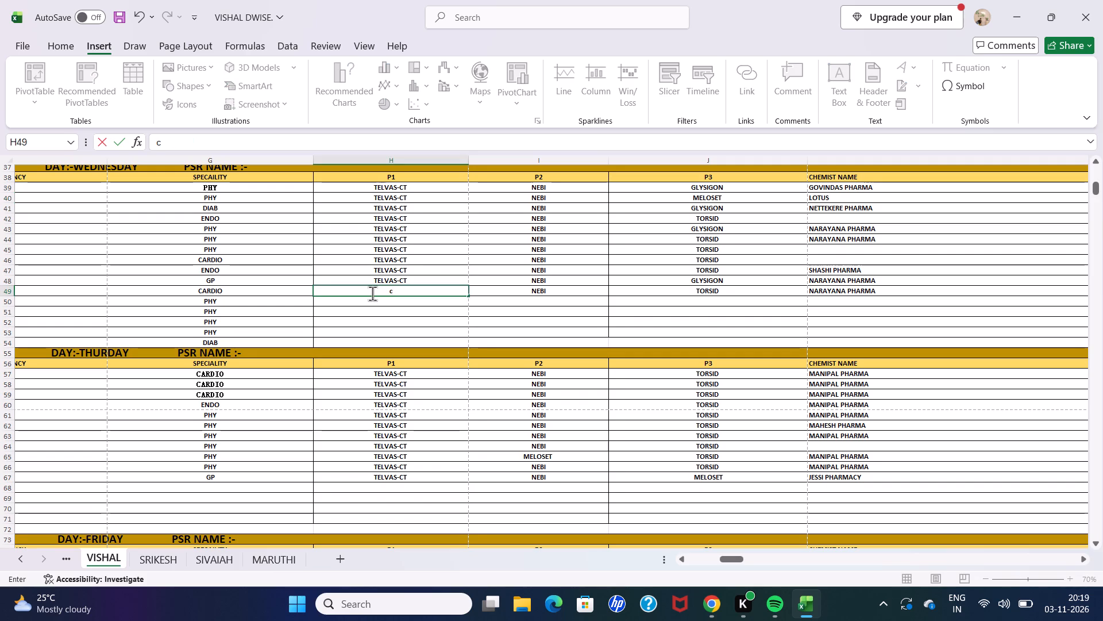
key("BackSpace")
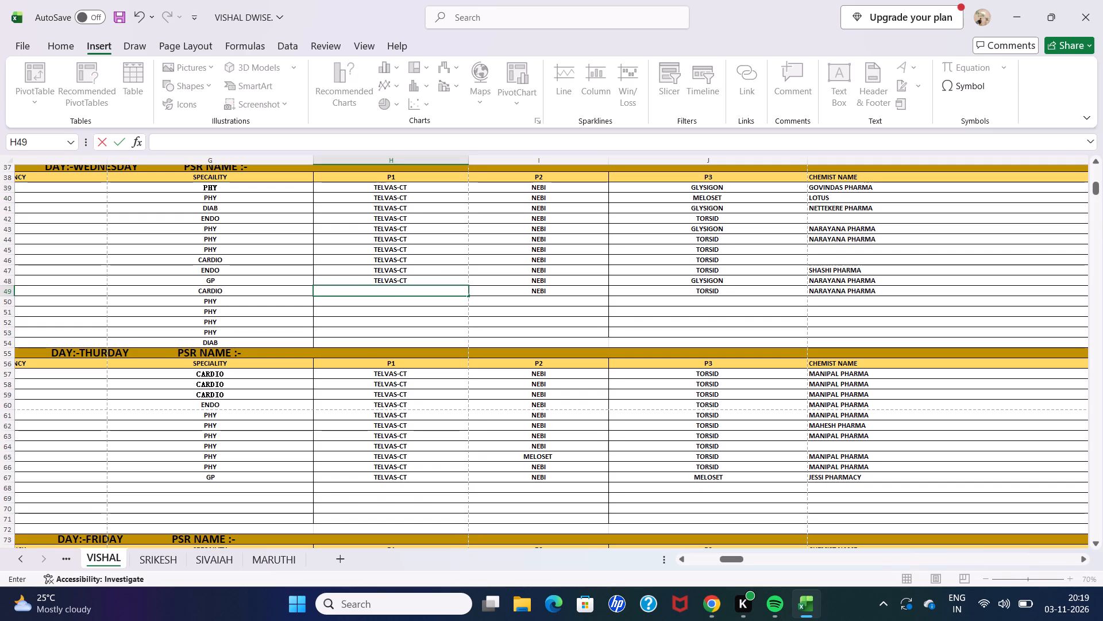
left_click(394, 280)
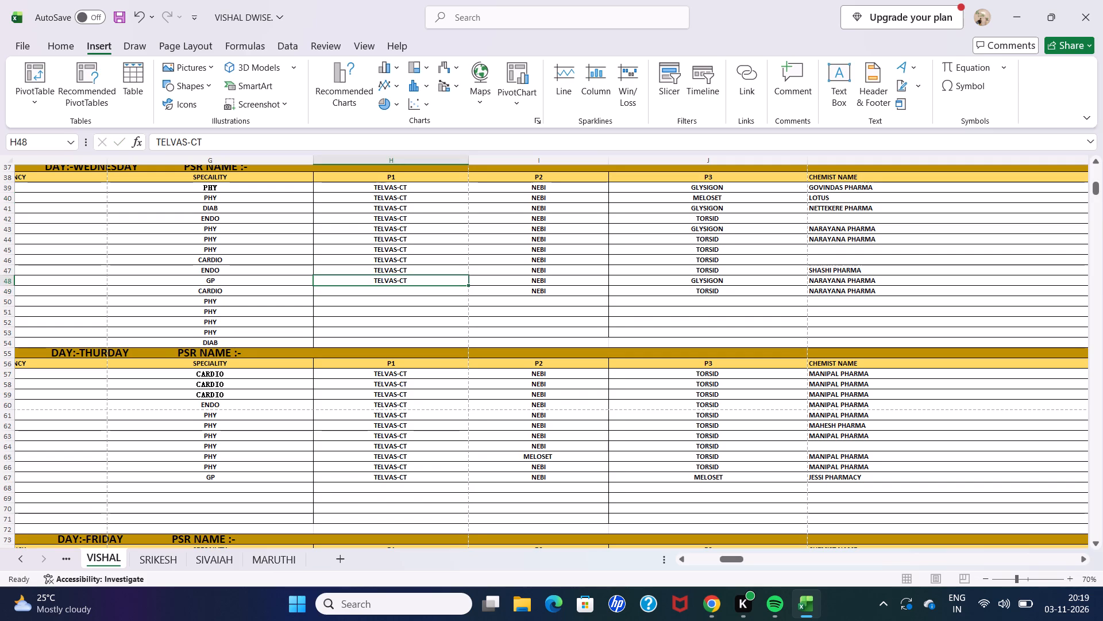
key("ctrl+c")
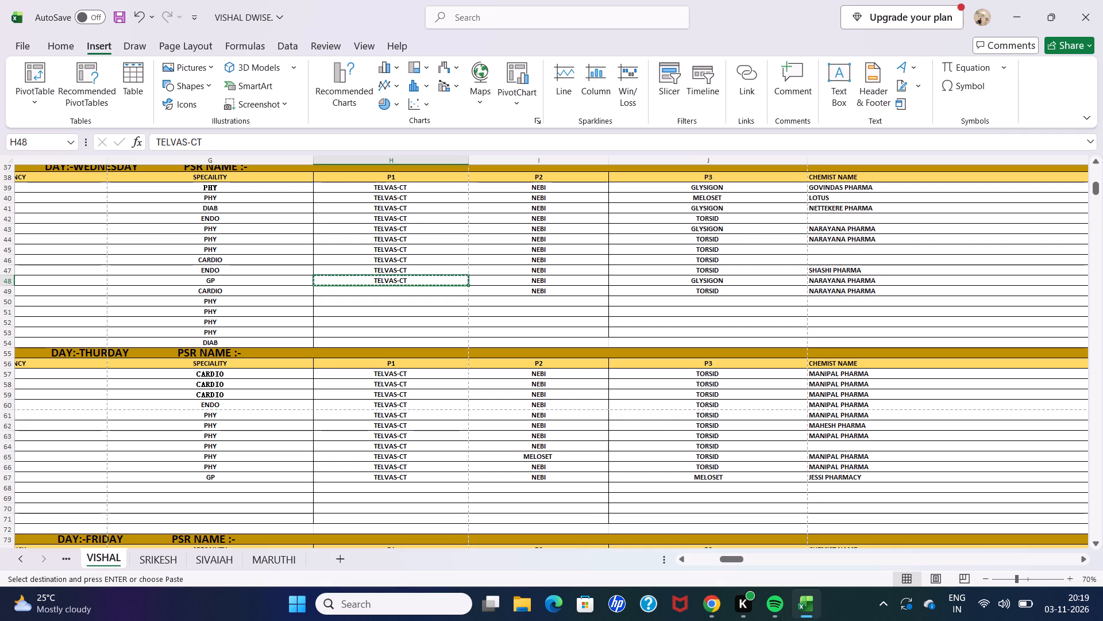
left_click(391, 292)
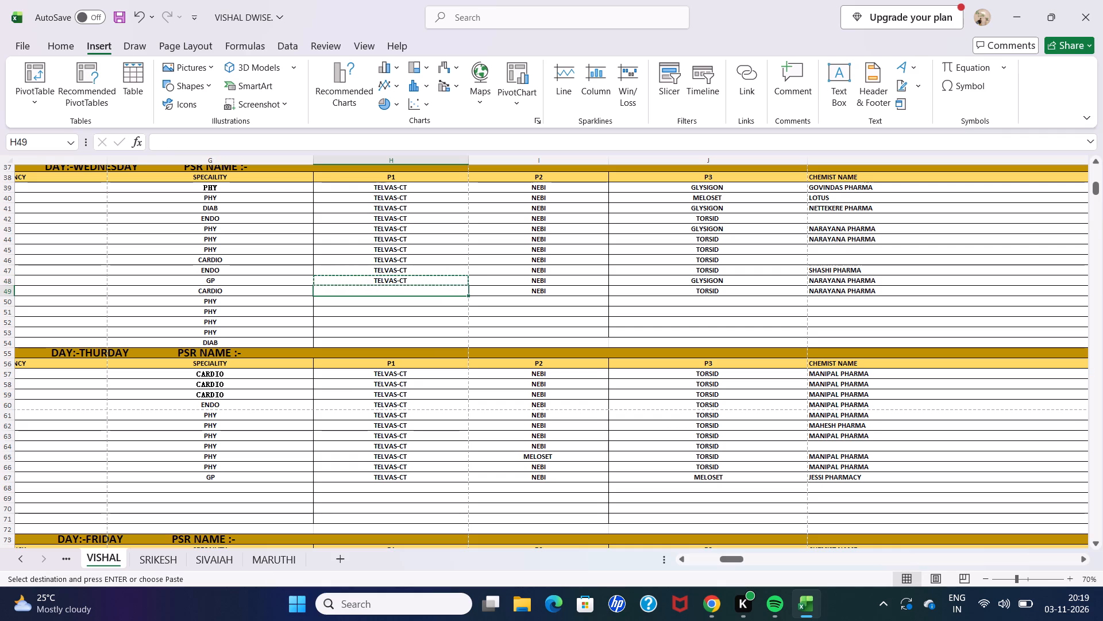
left_click_drag(394, 292, 394, 335)
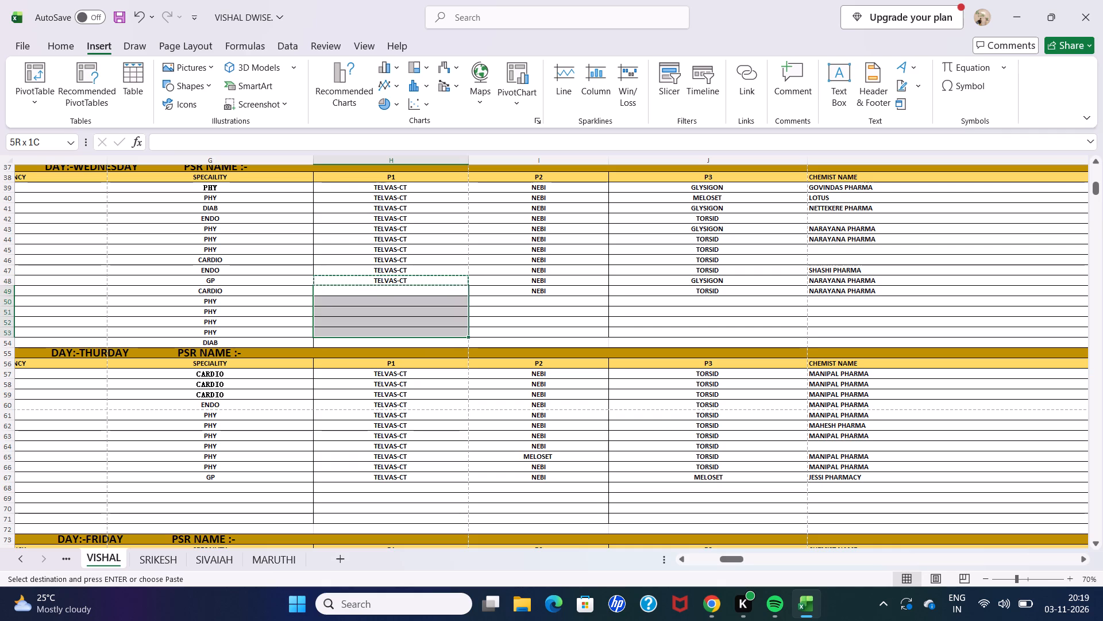
left_click_drag(394, 335, 393, 347)
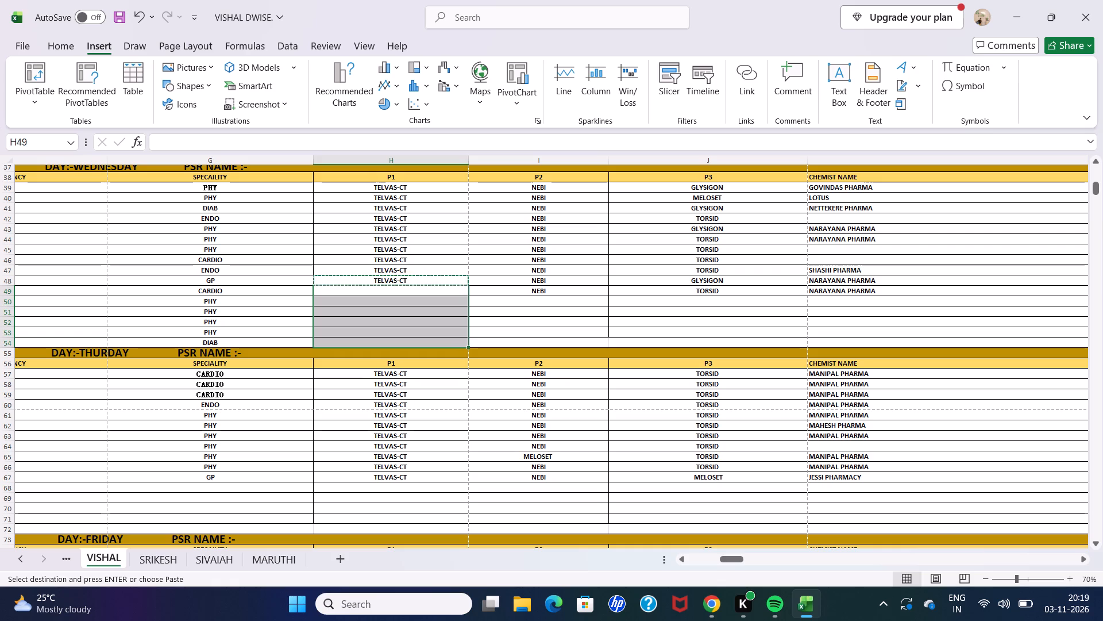
key("ctrl+v")
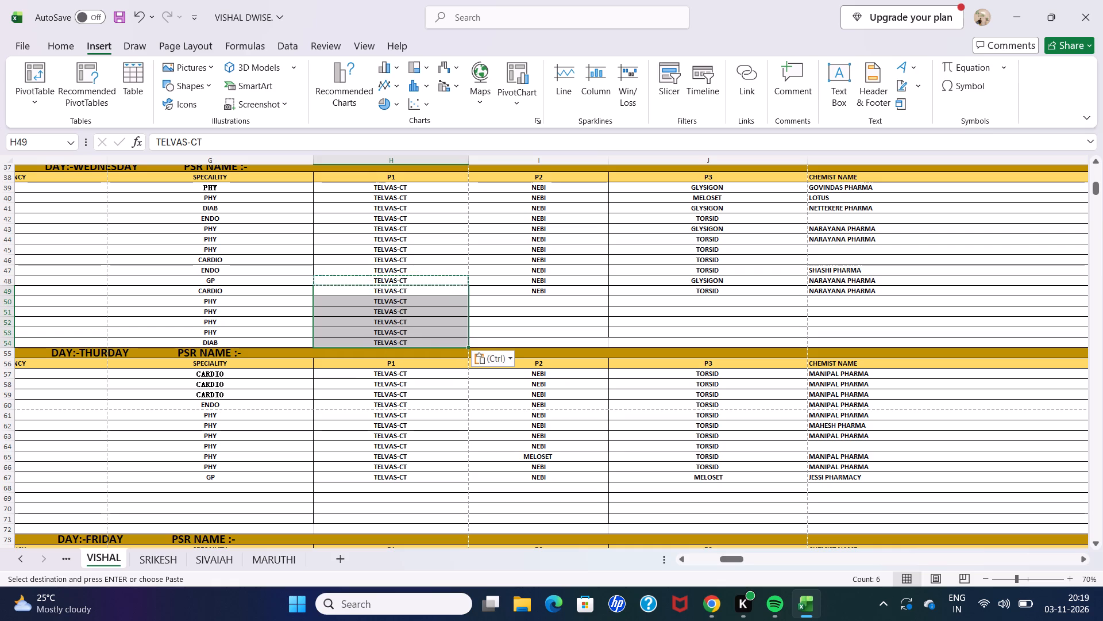
In the first Wednesday table, copy NEBI and TORSID from I49:J49 into the empty P2 and P3 cells I50:J54.
left_click(542, 294)
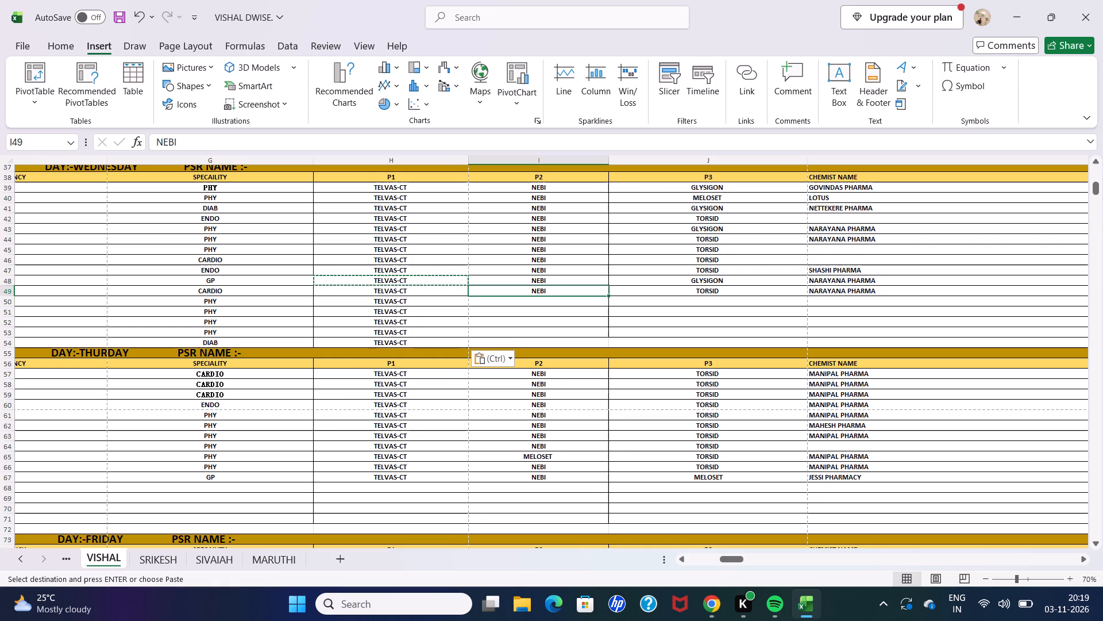
left_click_drag(542, 294, 653, 286)
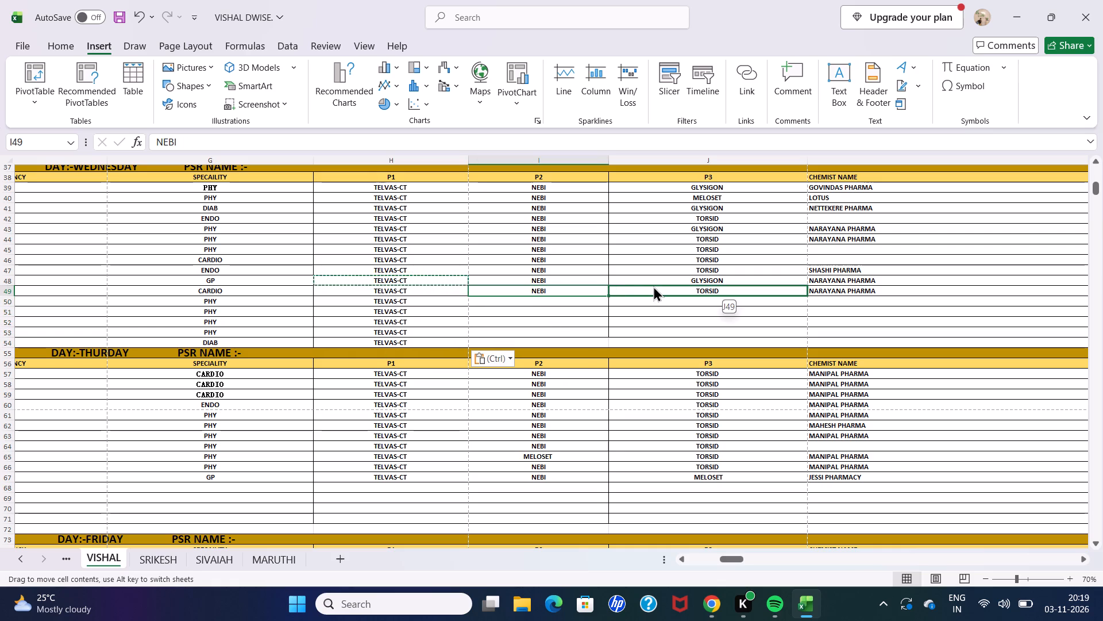
left_click_drag(653, 286, 584, 287)
double_click(584, 287)
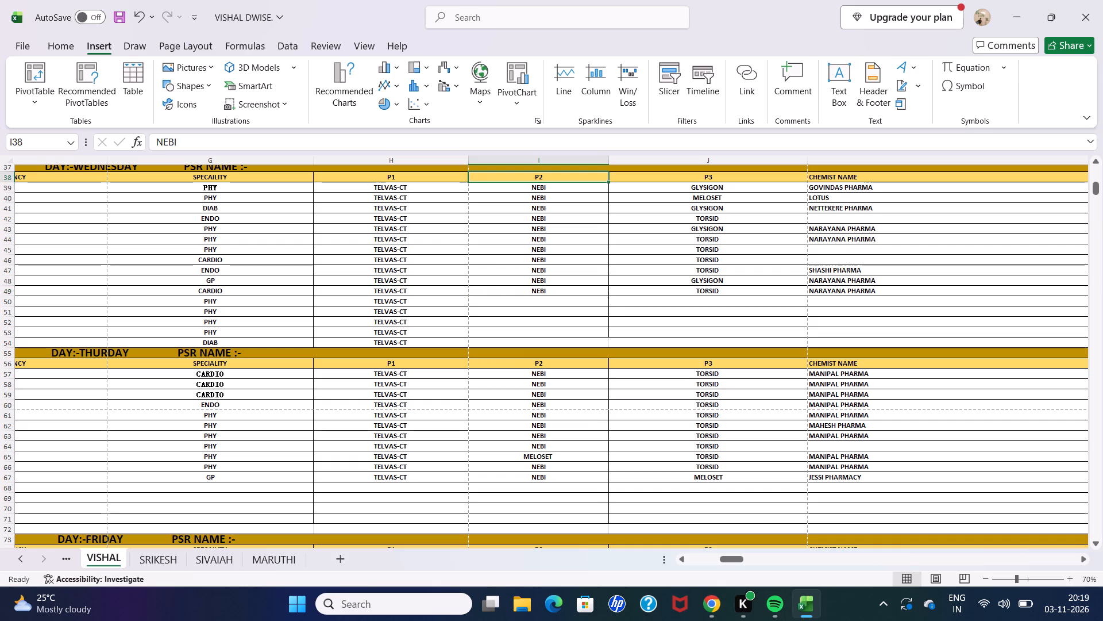
left_click(584, 287)
left_click(582, 290)
left_click_drag(582, 290, 585, 291)
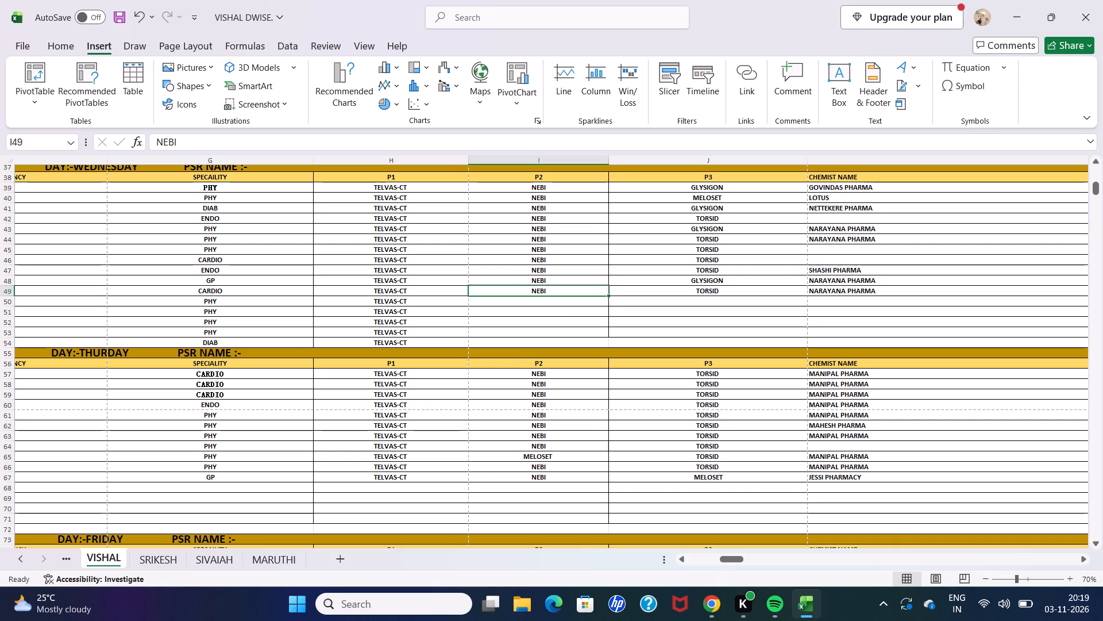
left_click_drag(585, 291, 650, 290)
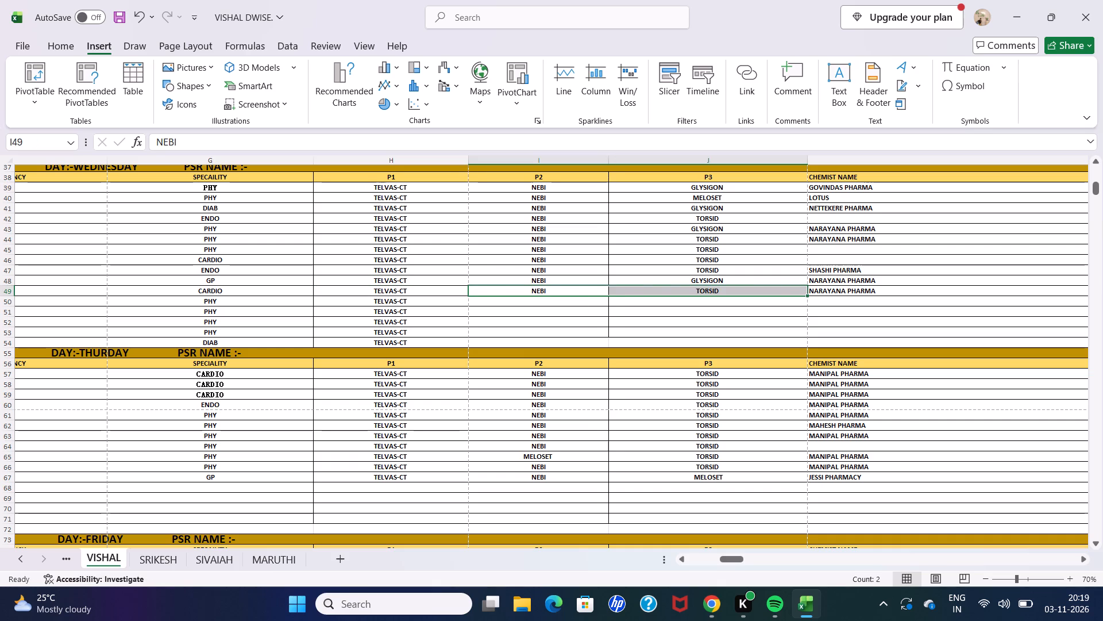
key("ctrl+c")
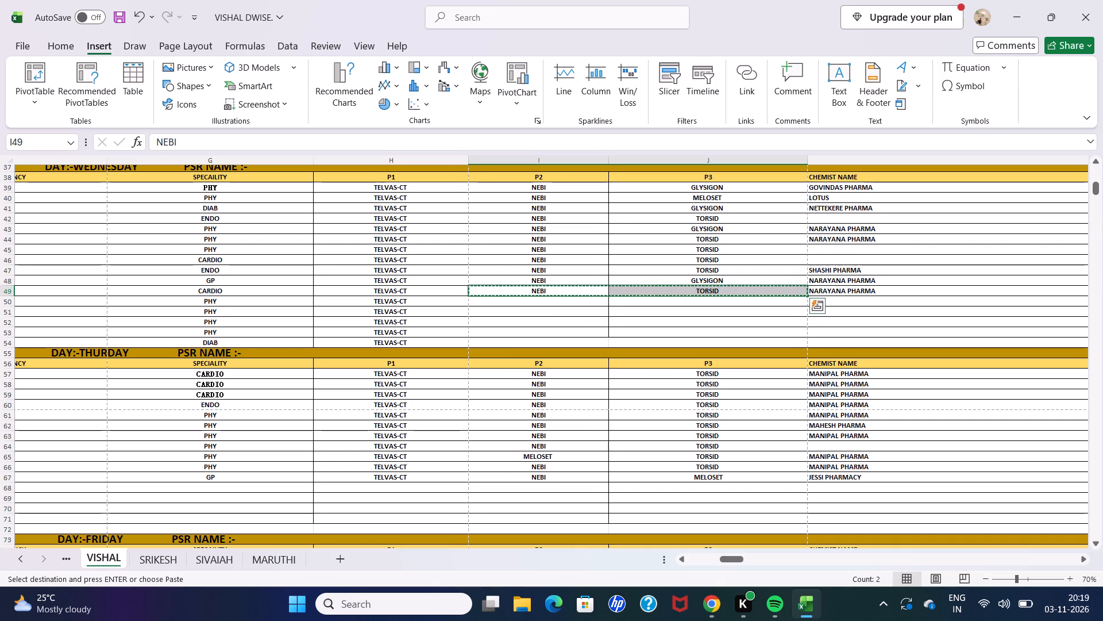
left_click(567, 303)
left_click_drag(567, 303, 613, 331)
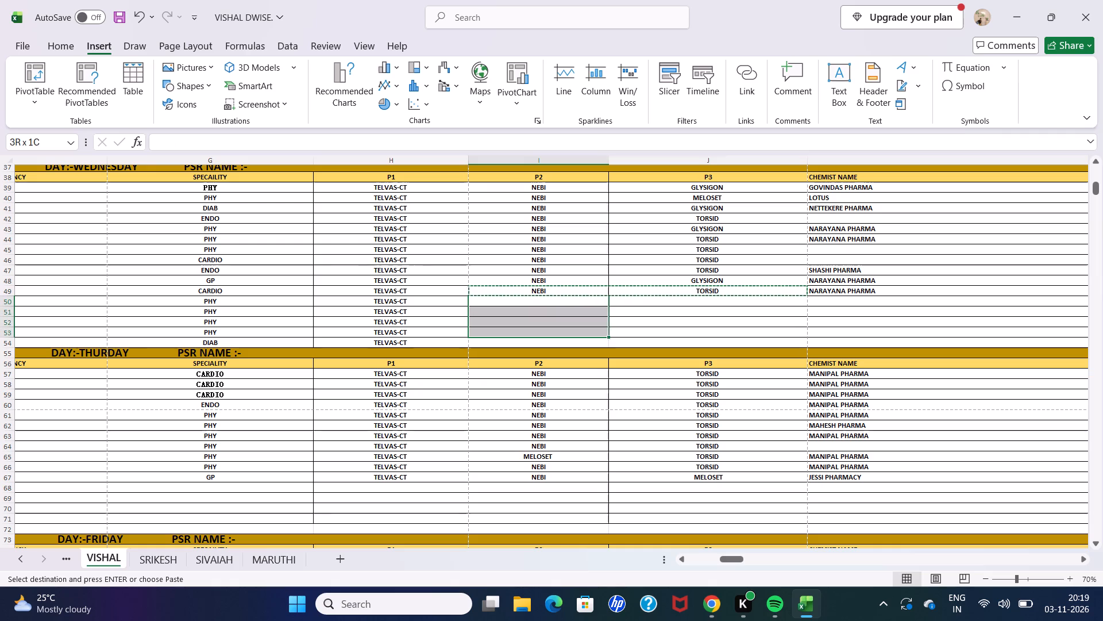
left_click_drag(613, 331, 639, 338)
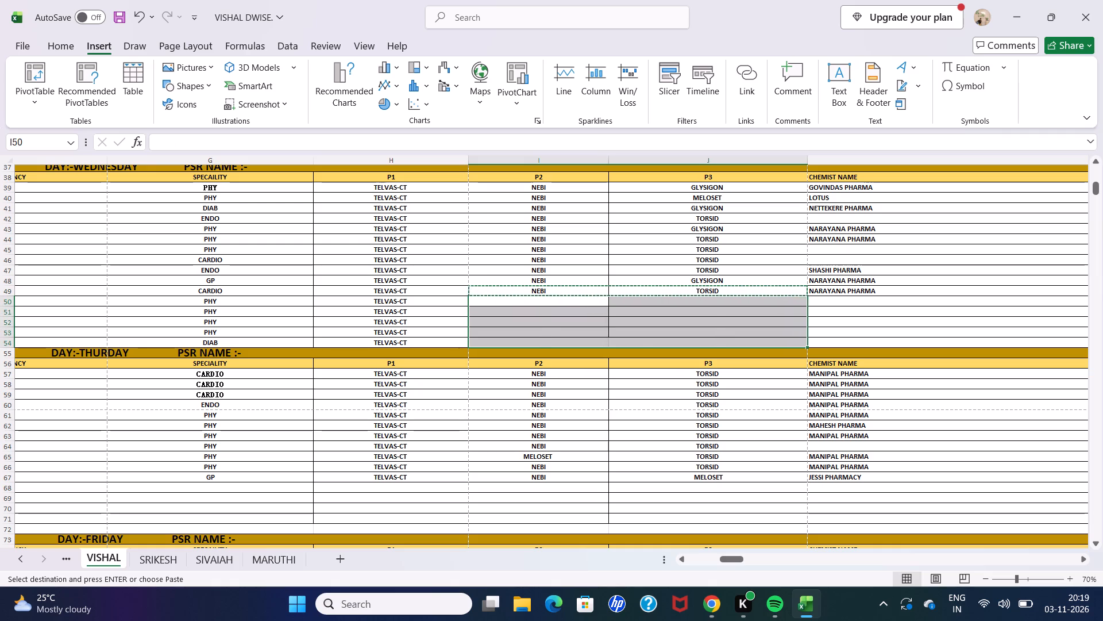
key("ctrl+v")
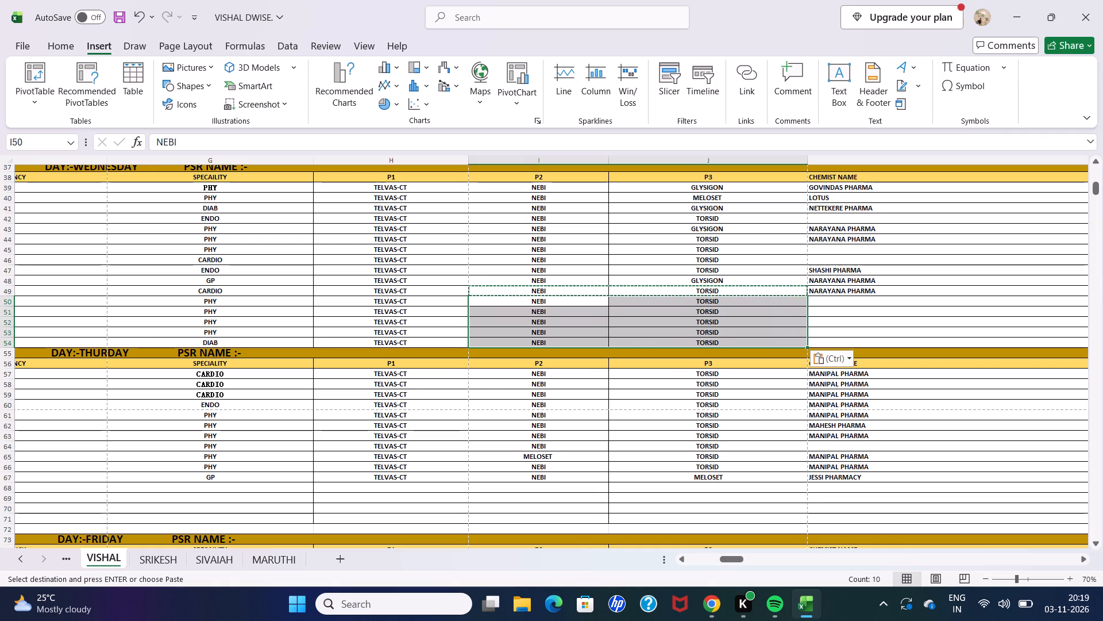
In the third table set's Wednesday table, copy TELVAS-CT, NEBI and TORSID from AF49:AH49 into the empty P1–P3 cells AF50:AH54.
scroll(474, 274, "left", 16)
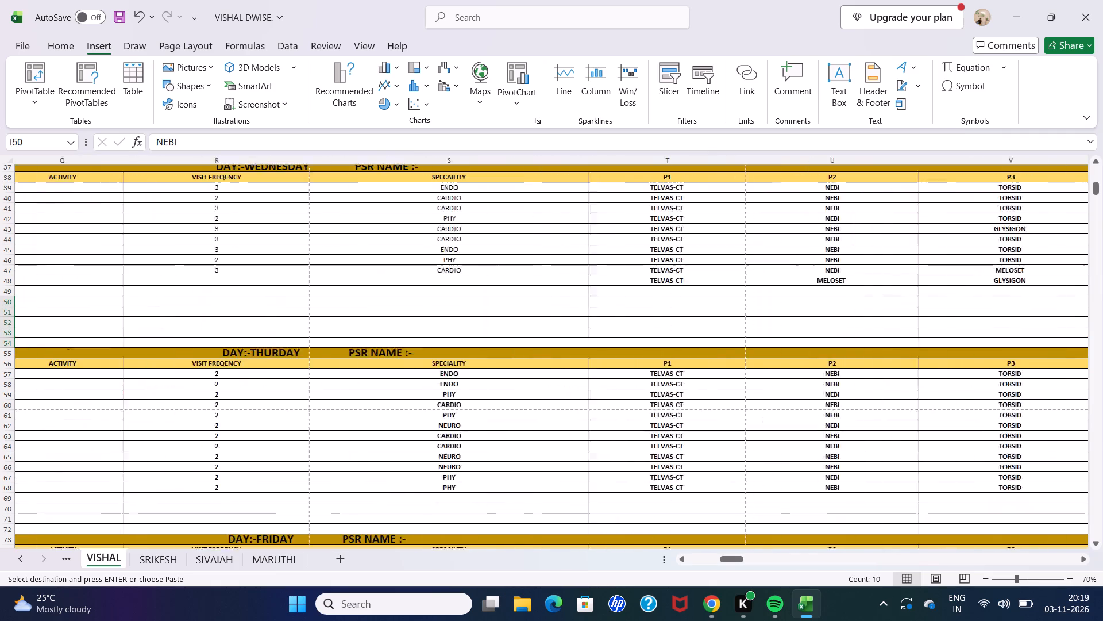
scroll(474, 274, "left", 8)
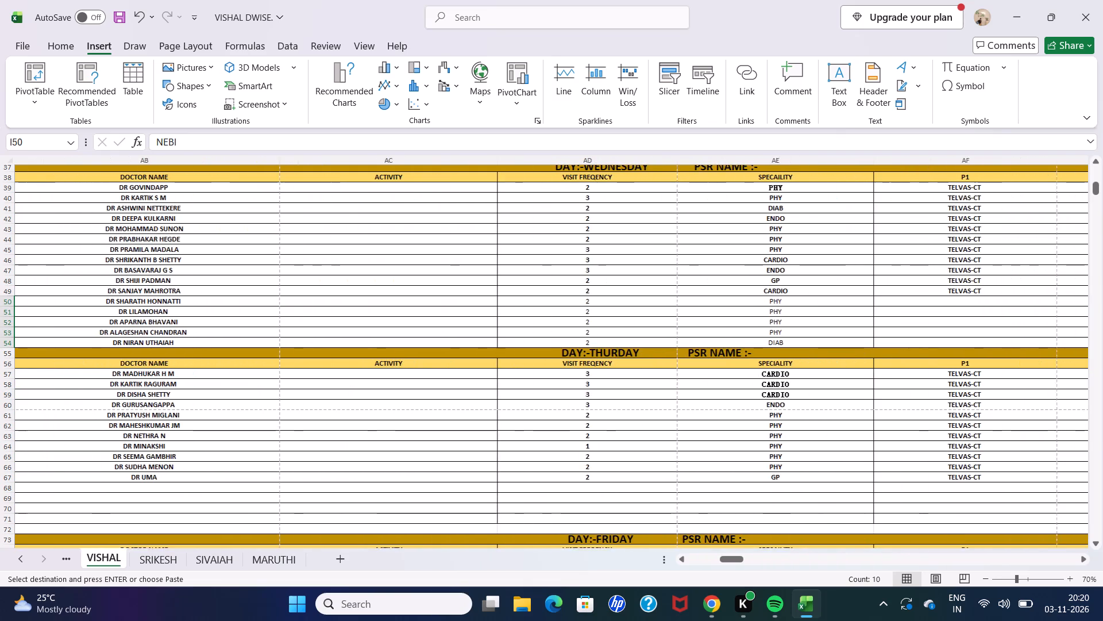
scroll(474, 274, "left", 5)
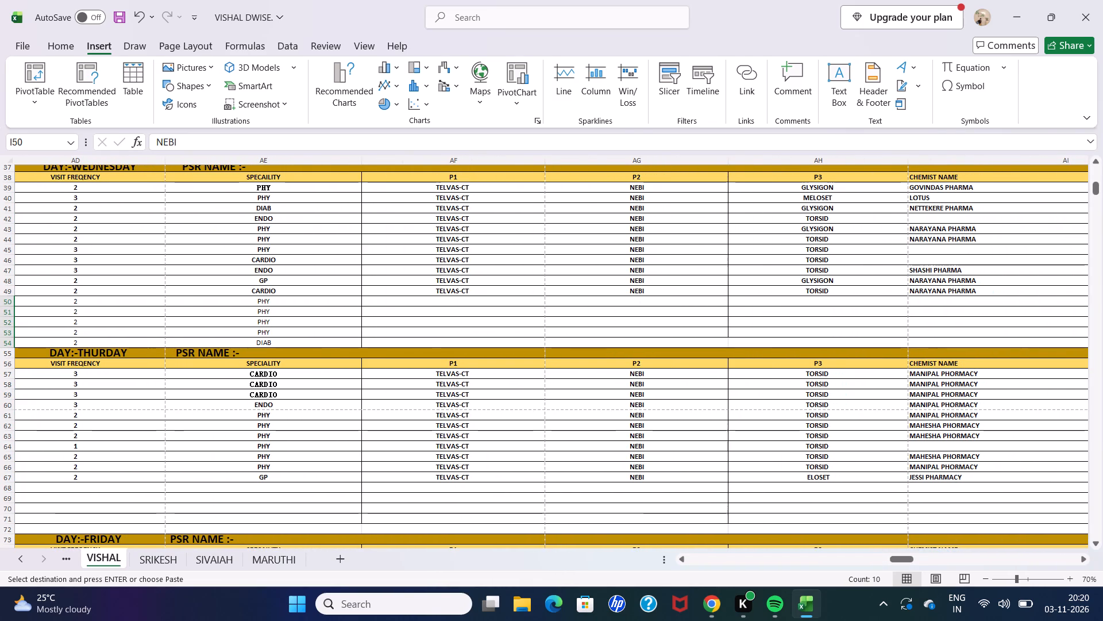
left_click(452, 290)
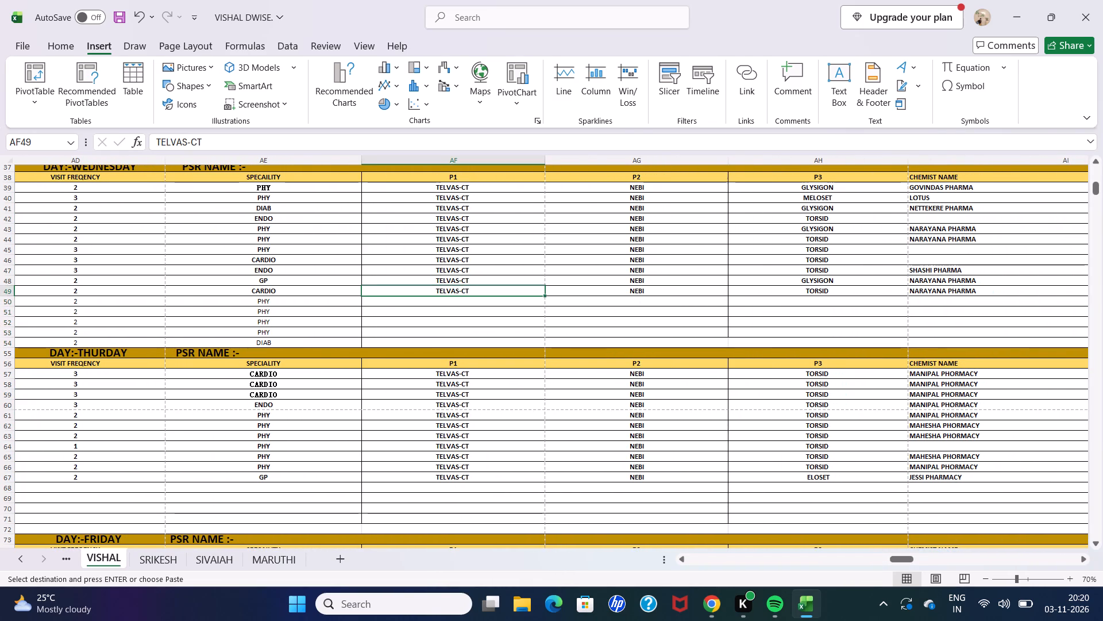
left_click_drag(452, 290, 768, 293)
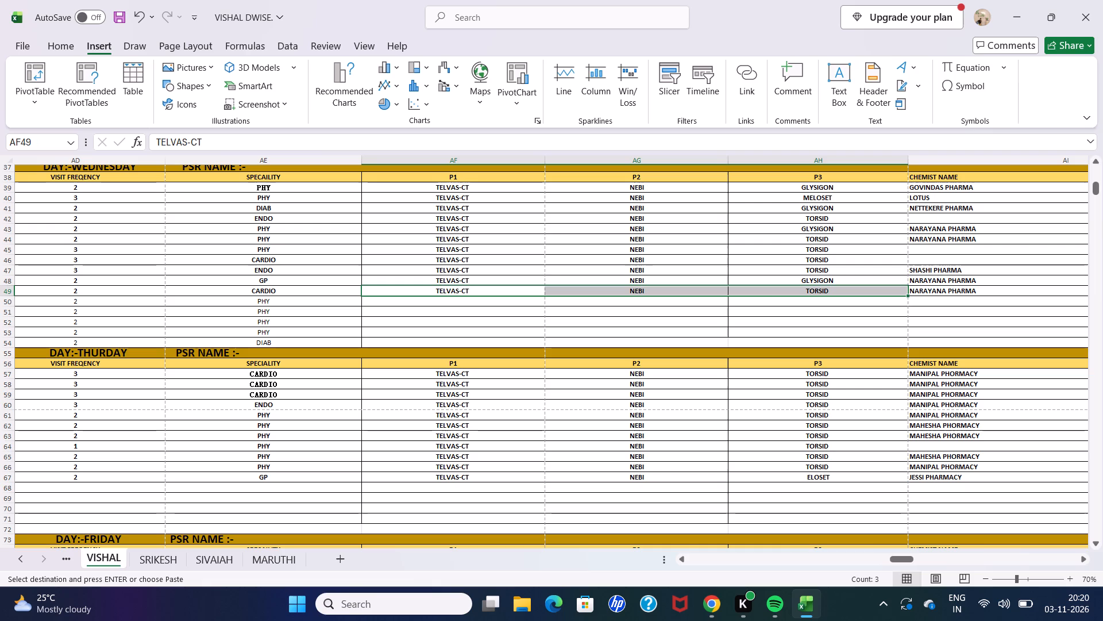
key("ctrl+c")
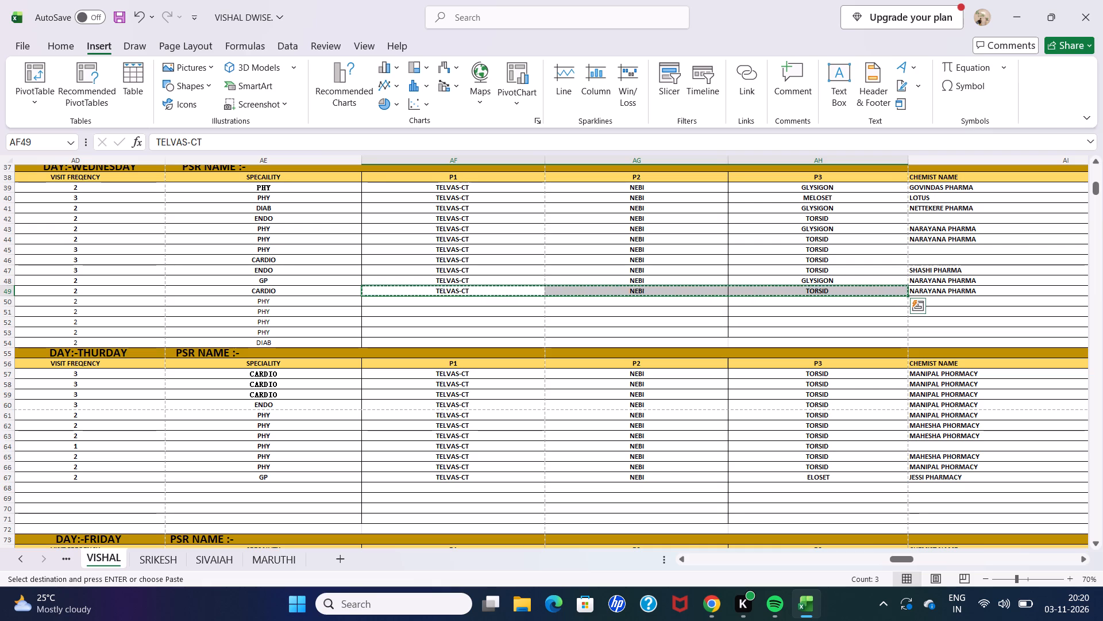
left_click(501, 302)
left_click_drag(501, 302, 512, 307)
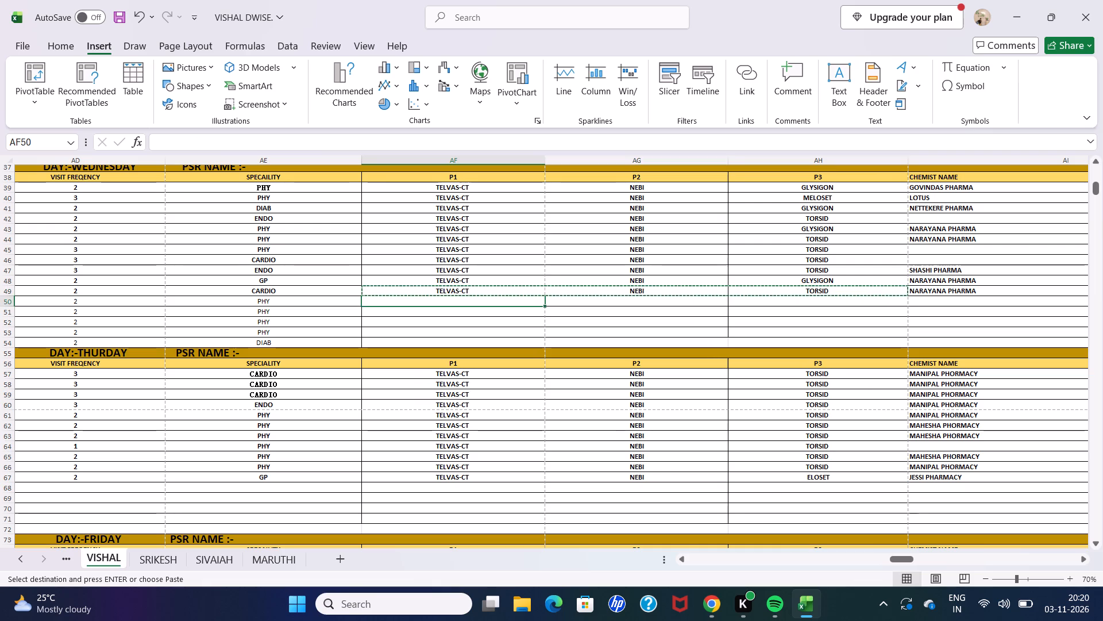
left_click_drag(512, 307, 762, 346)
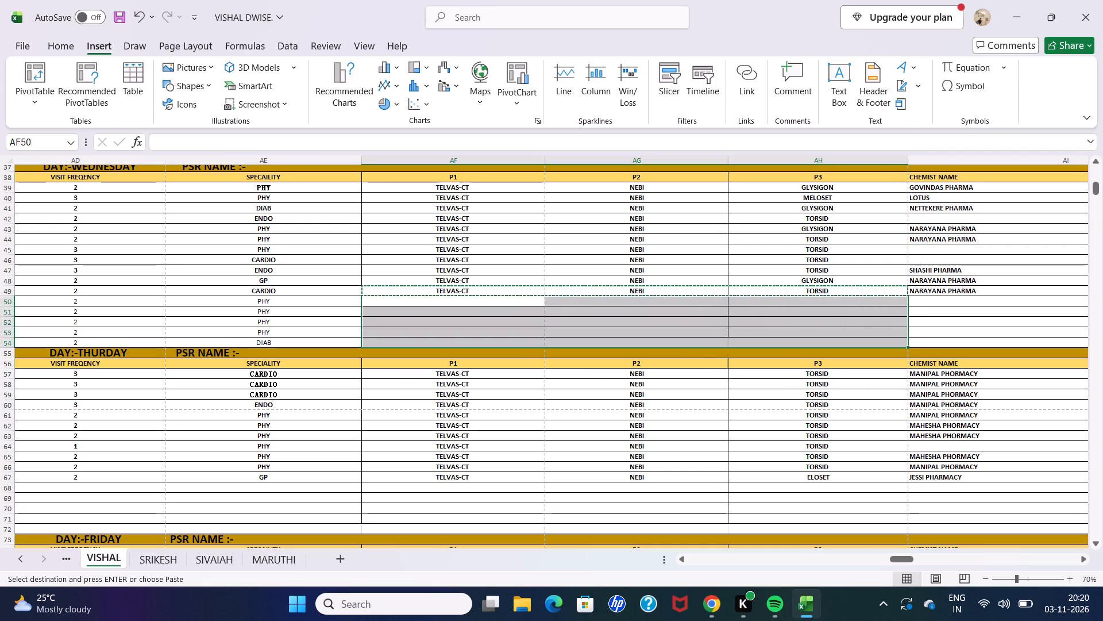
key("ctrl+v")
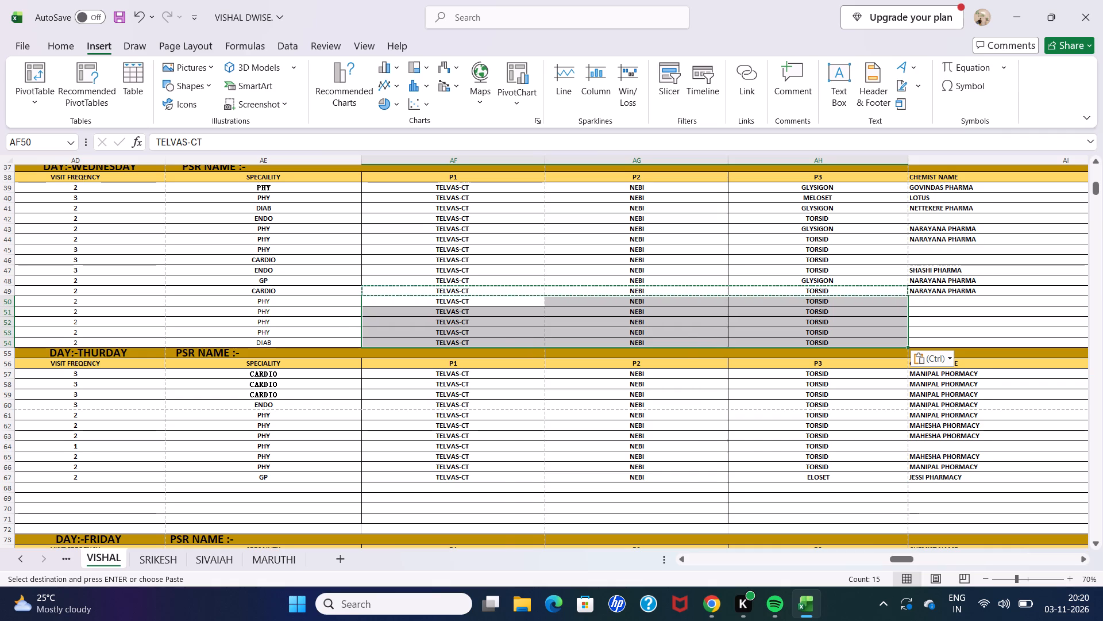
Review the Friday and Saturday tables from the third set through the last set, checking doctors, visit frequencies, specialities, products and chemists.
scroll(267, 301, "right", 3)
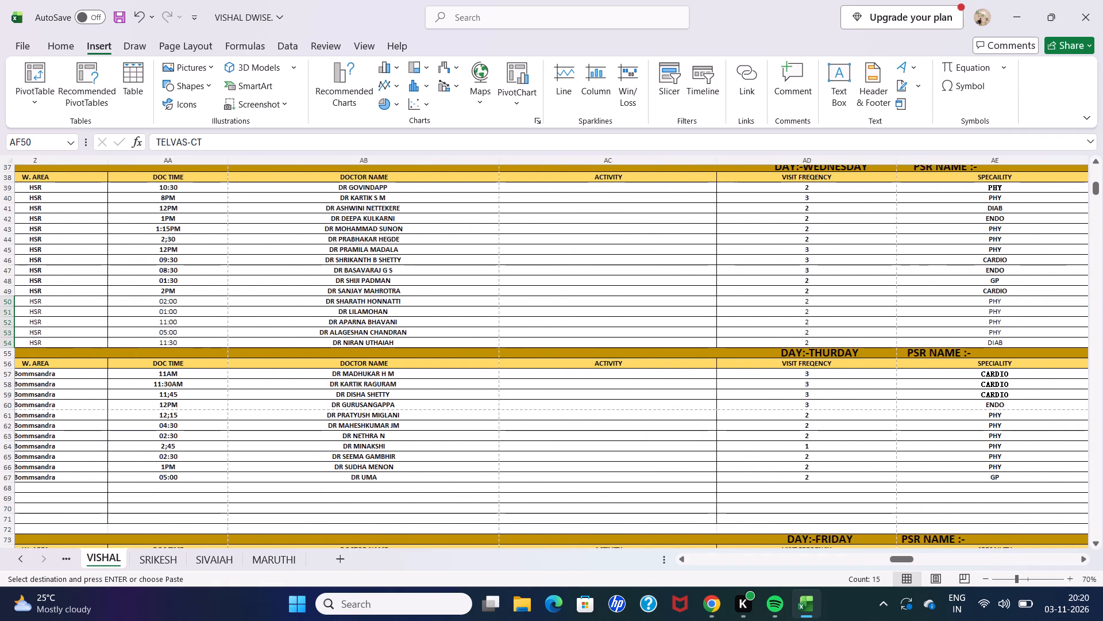
scroll(267, 301, "down", 4)
scroll(267, 301, "up", 1)
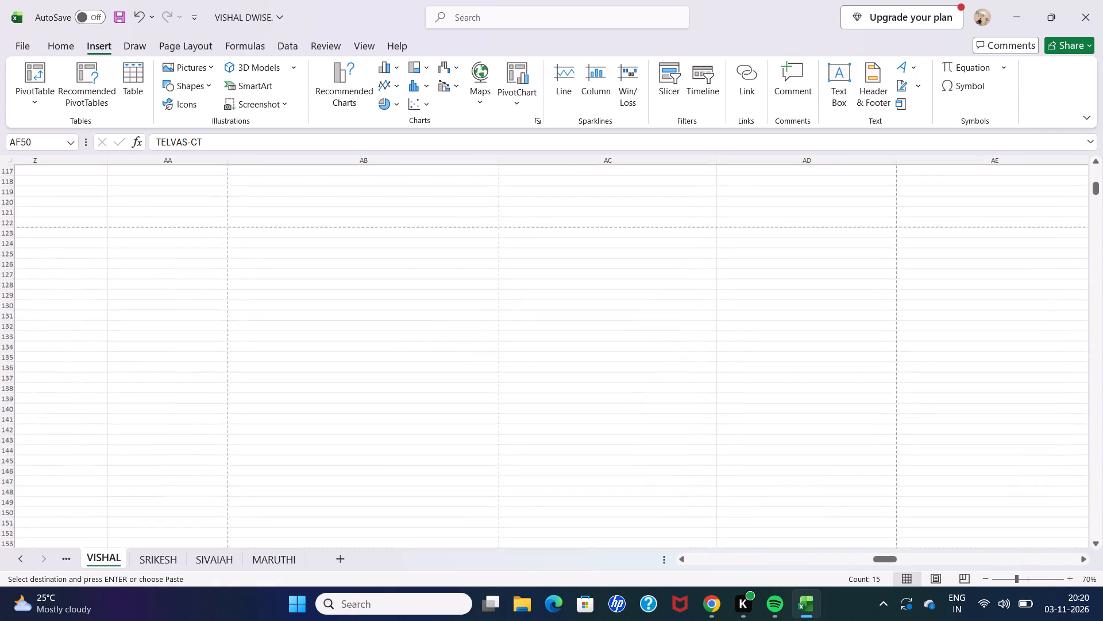
scroll(267, 301, "up", 1)
scroll(267, 301, "down", 1)
scroll(267, 301, "left", 4)
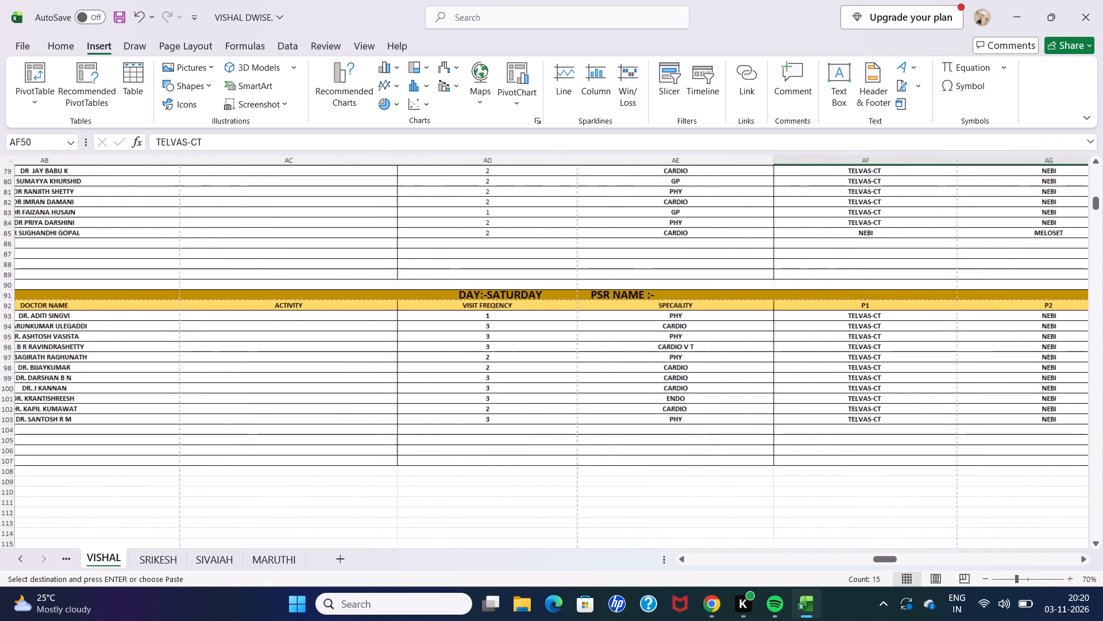
scroll(267, 301, "left", 6)
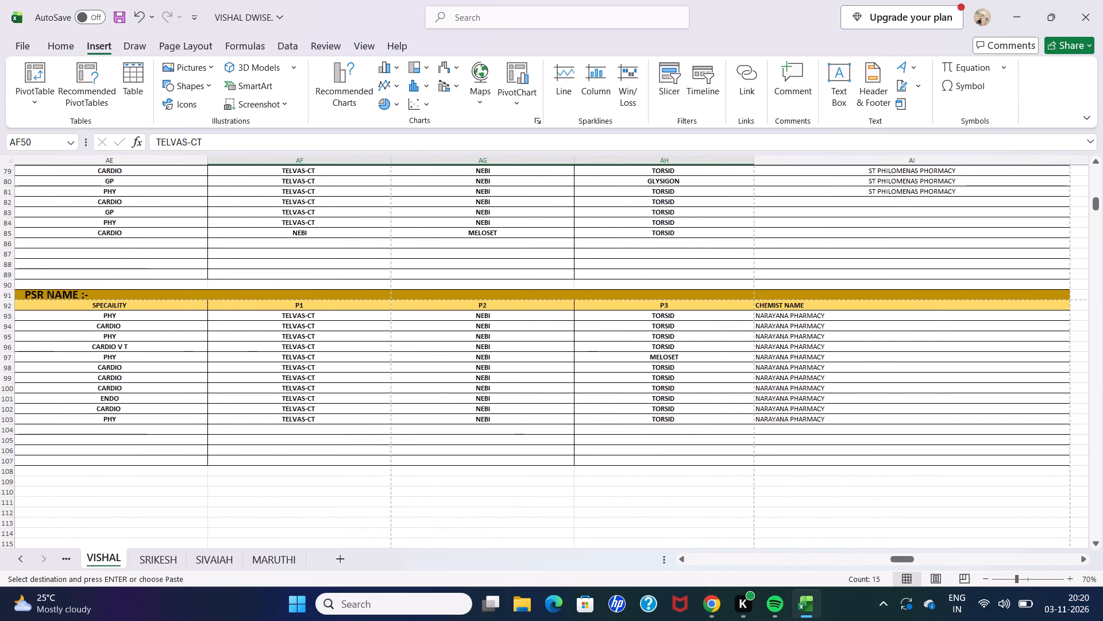
scroll(267, 301, "left", 10)
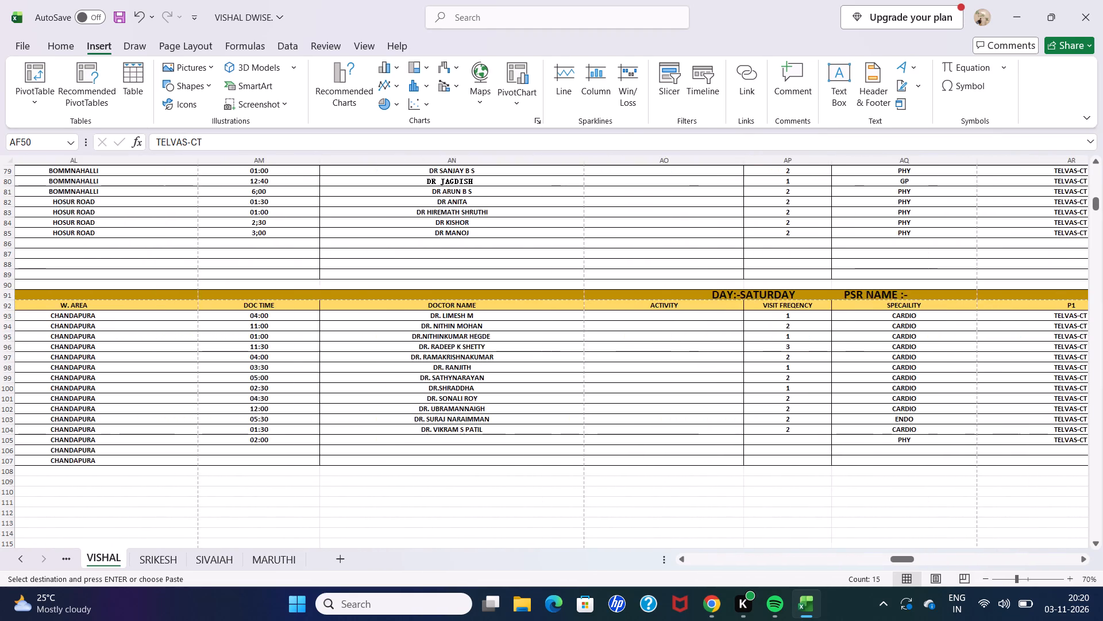
scroll(267, 301, "left", 2)
scroll(267, 301, "right", 4)
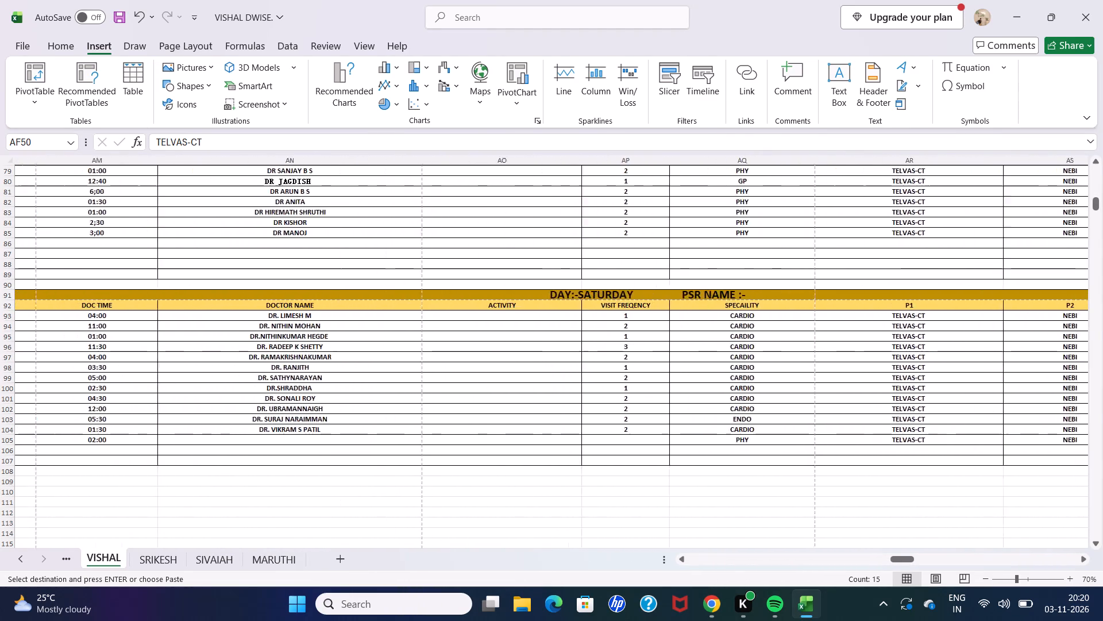
scroll(267, 301, "left", 12)
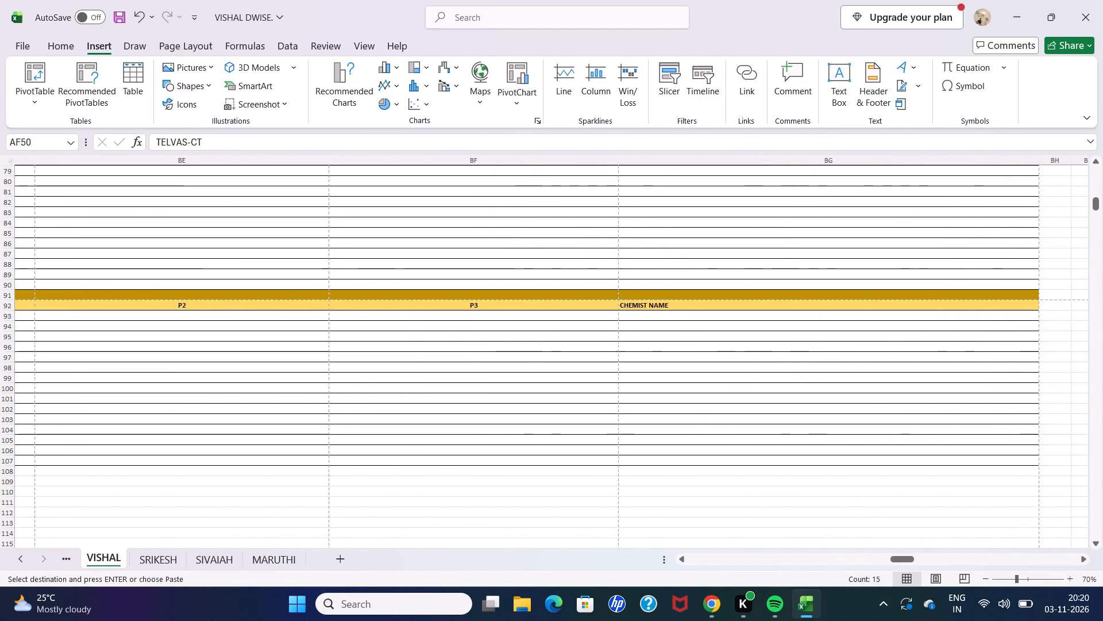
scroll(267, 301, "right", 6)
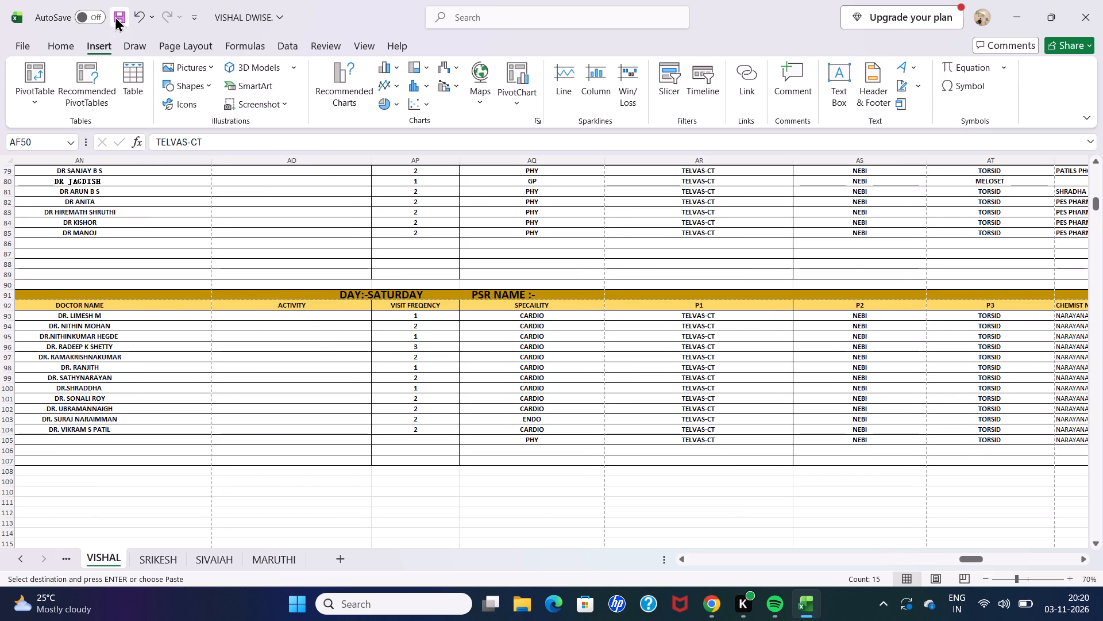
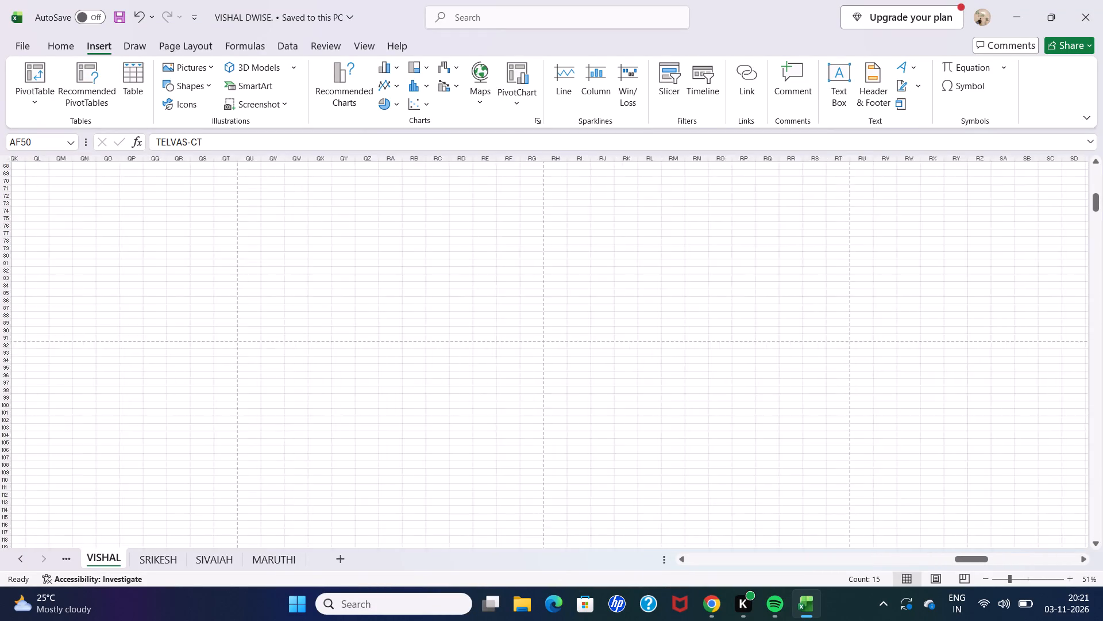
Return to the first table set and review its Saturday, Friday and Thursday tables, checking doctors, visit frequencies, specialities and products.
scroll(402, 479, "left", 12)
scroll(402, 479, "right", 16)
scroll(402, 479, "right", 10)
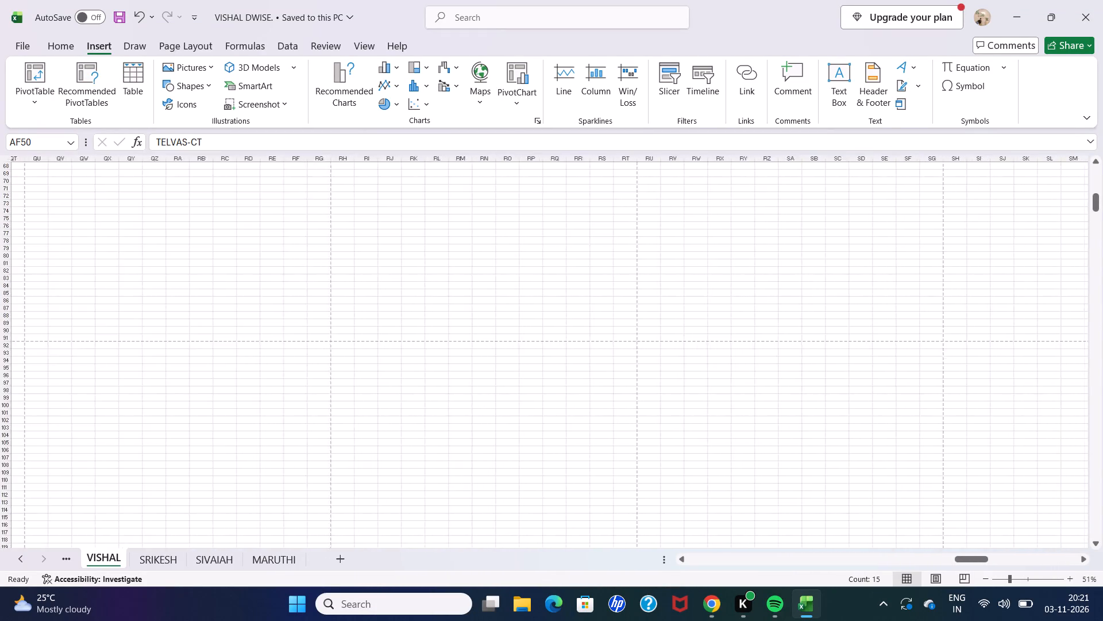
scroll(402, 479, "right", 20)
scroll(402, 479, "right", 5)
scroll(402, 479, "right", 20)
scroll(402, 479, "right", 20)
scroll(402, 479, "right", 20)
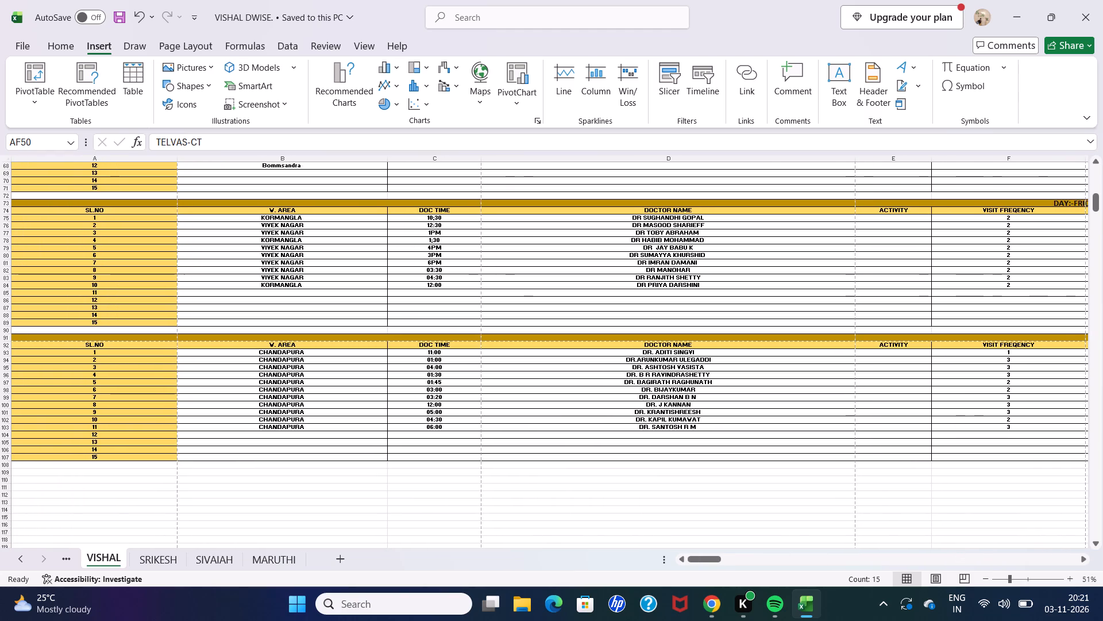
scroll(402, 479, "left", 4)
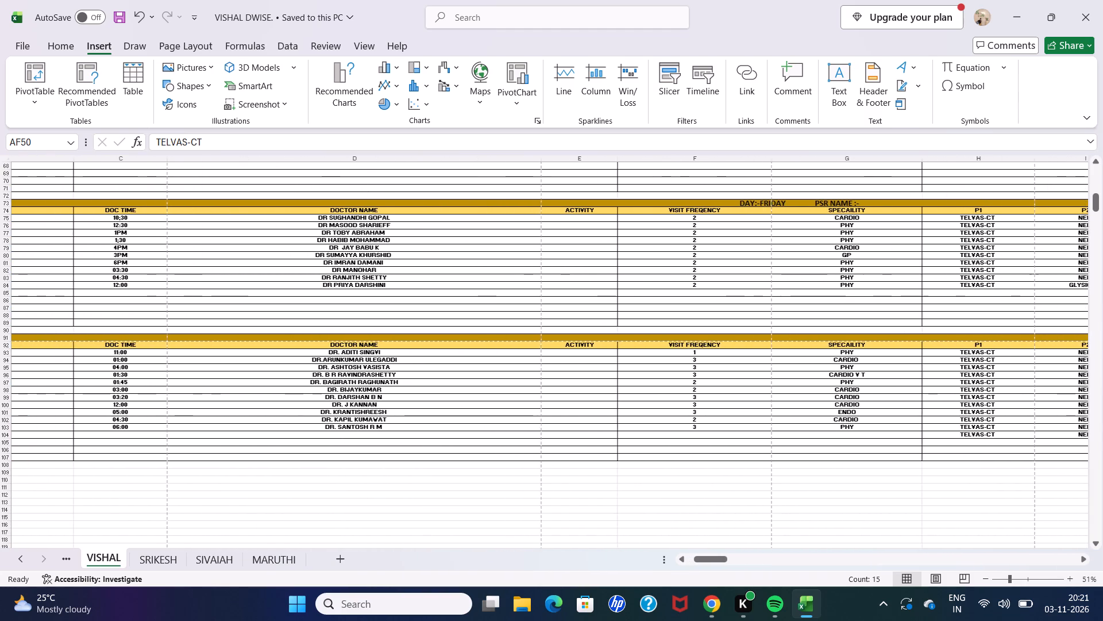
scroll(402, 479, "left", 1)
scroll(402, 479, "up", 1)
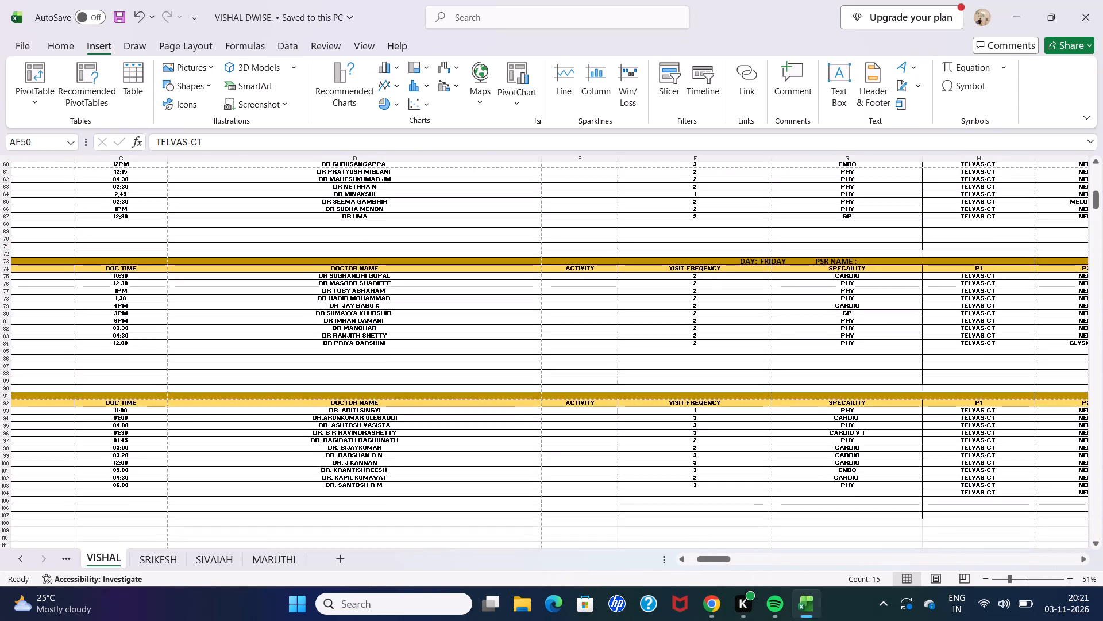
scroll(402, 479, "up", 2)
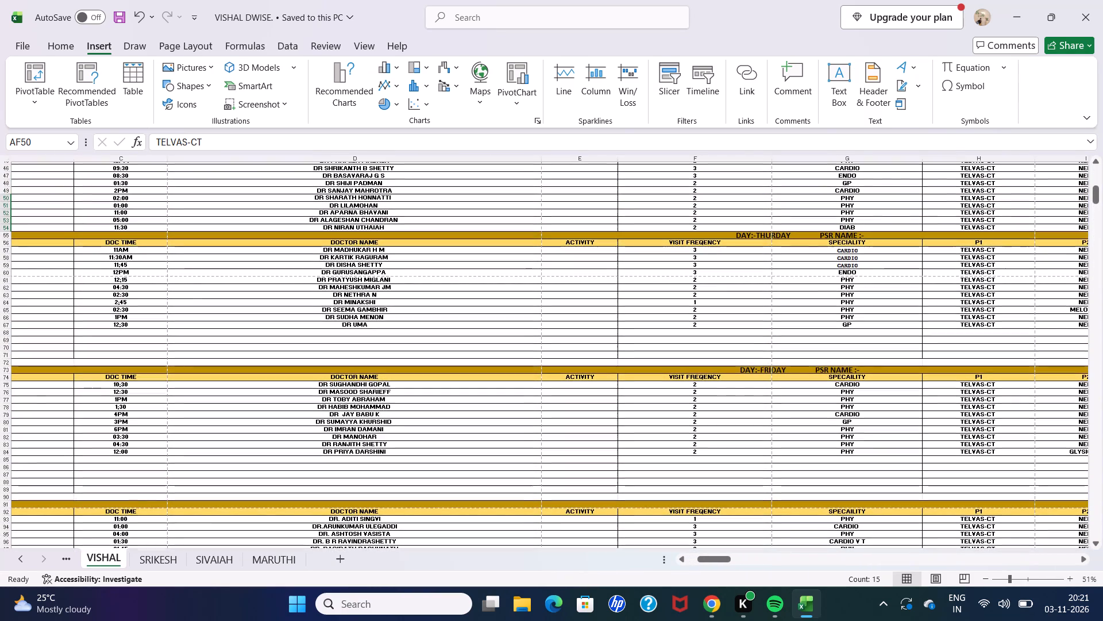
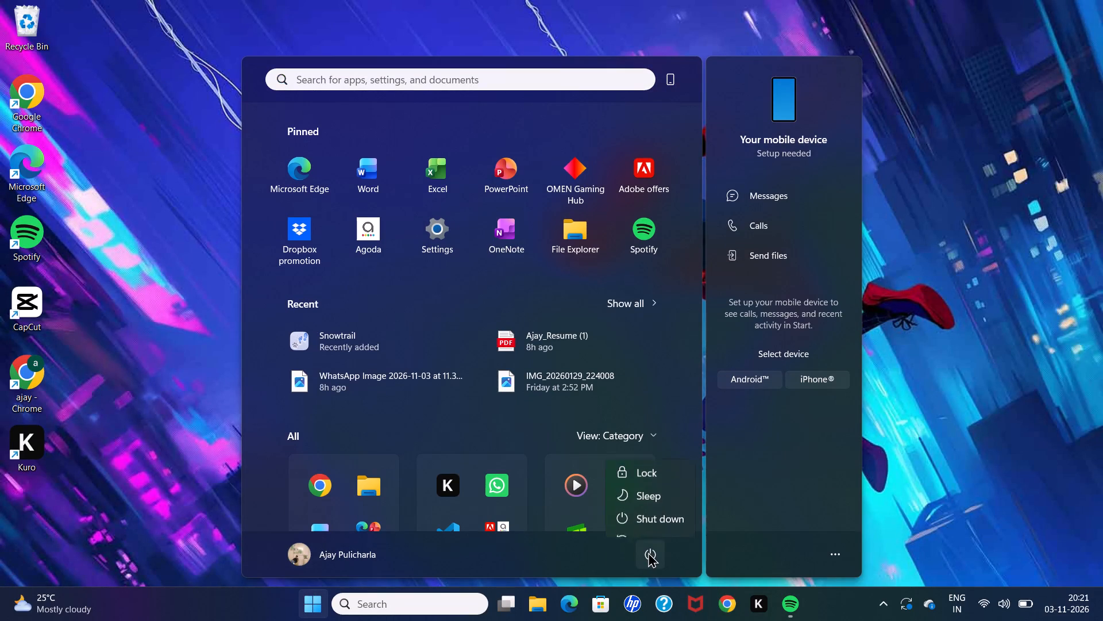
Shut down the computer.
left_click(678, 499)
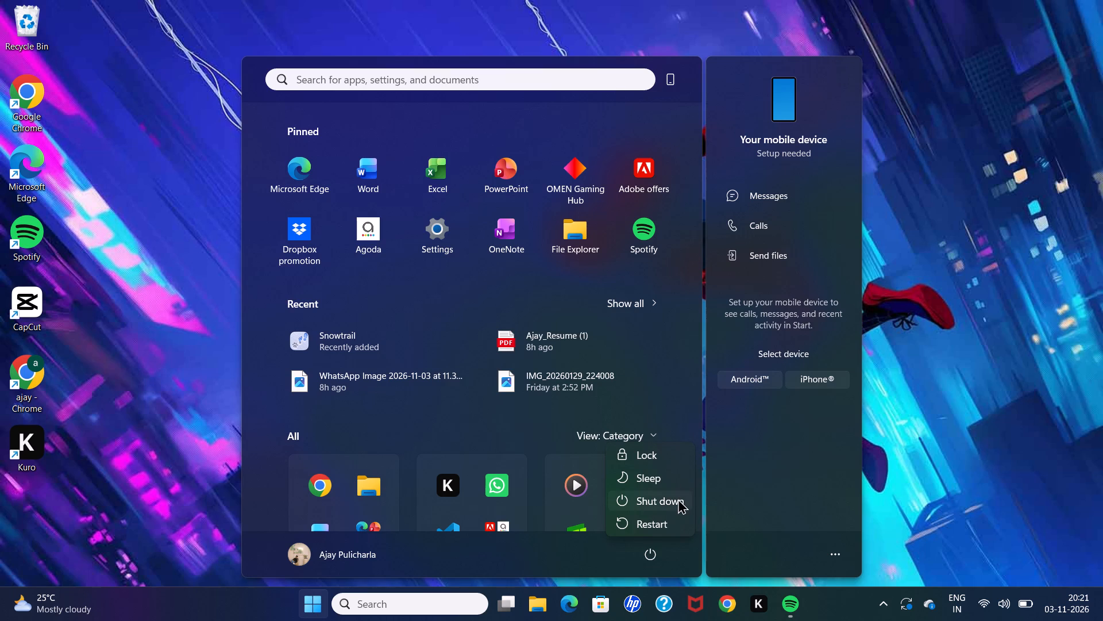